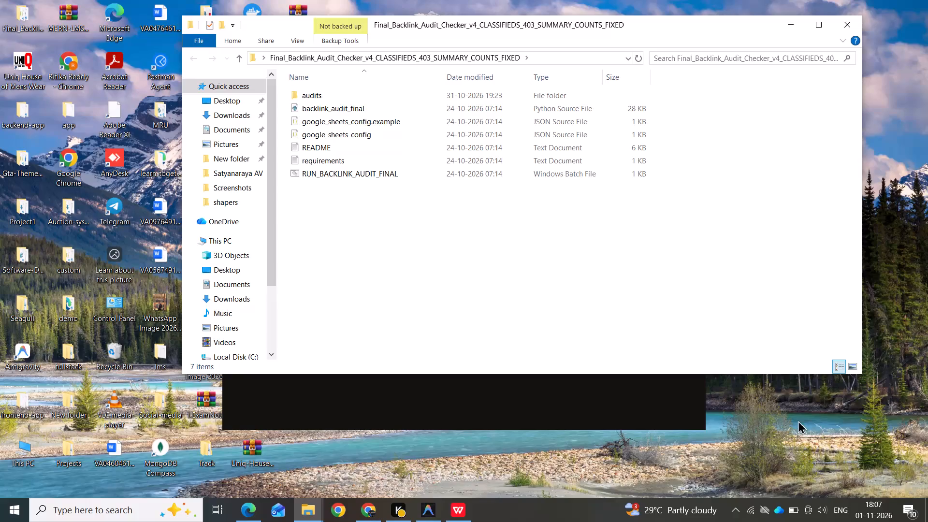
# Launch the Backlink Audit Checker by running the RUN_BACKLINK_AUDIT_FINAL batch file from the Final_Backlink_Audit_Checker_v4 folder.
pyautogui.click(497, 166)
pyautogui.doubleClick(497, 171)
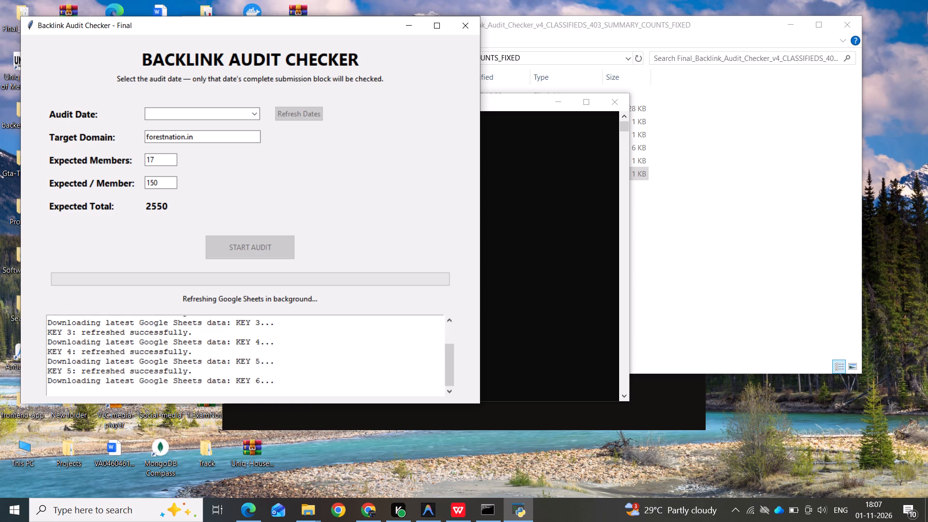
pyautogui.press('Return')
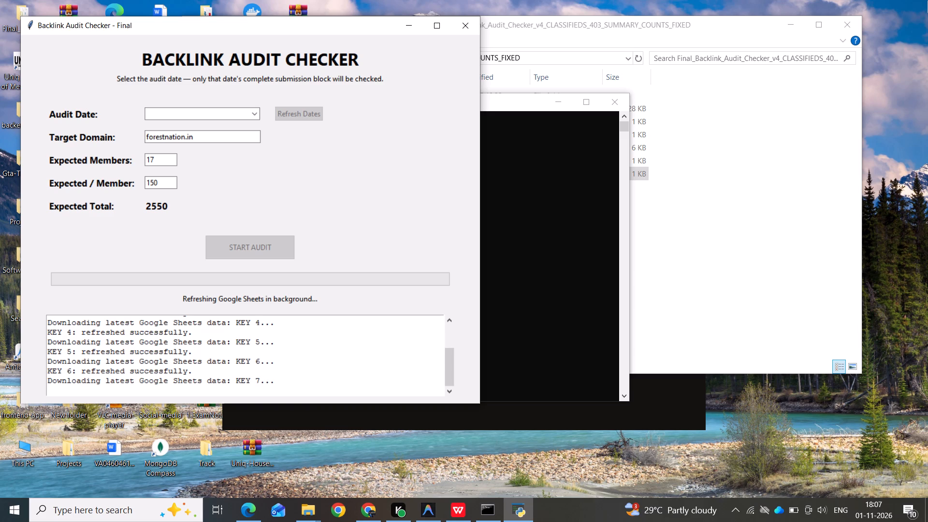
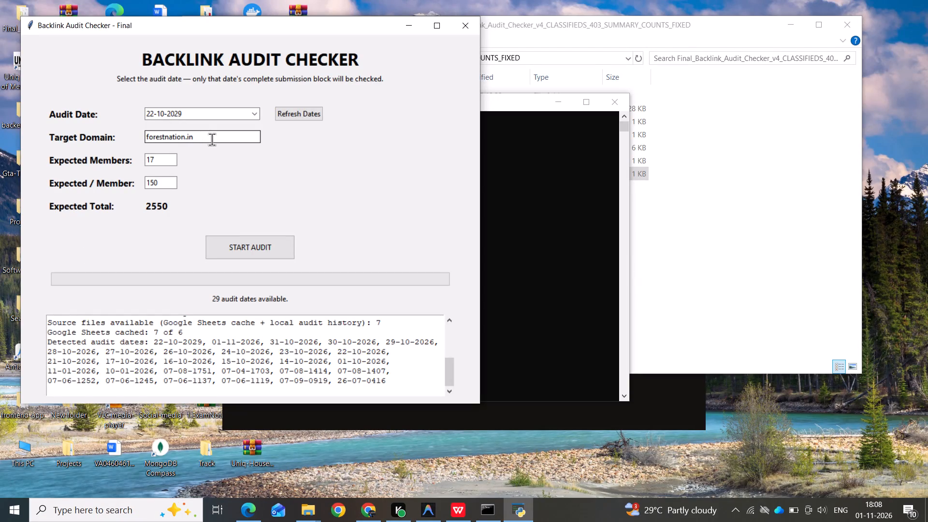
# Open the Audit Date choices and look through the available audit dates down to the oldest entries.
pyautogui.click(227, 121)
pyautogui.click(231, 112)
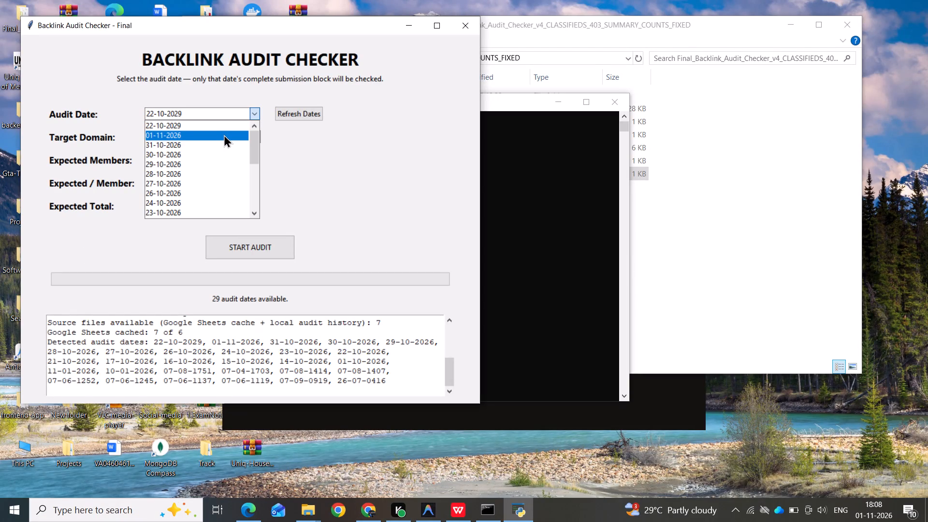
pyautogui.scroll(-5, 224, 134)
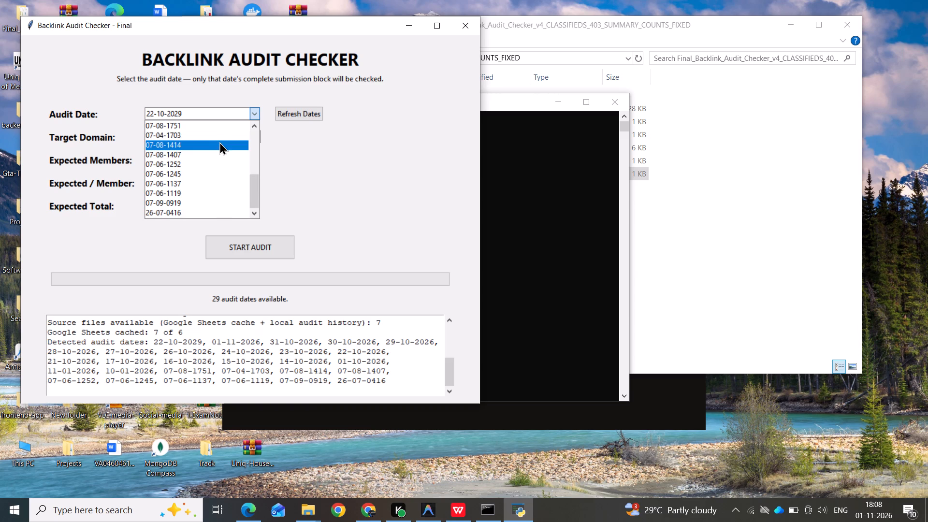
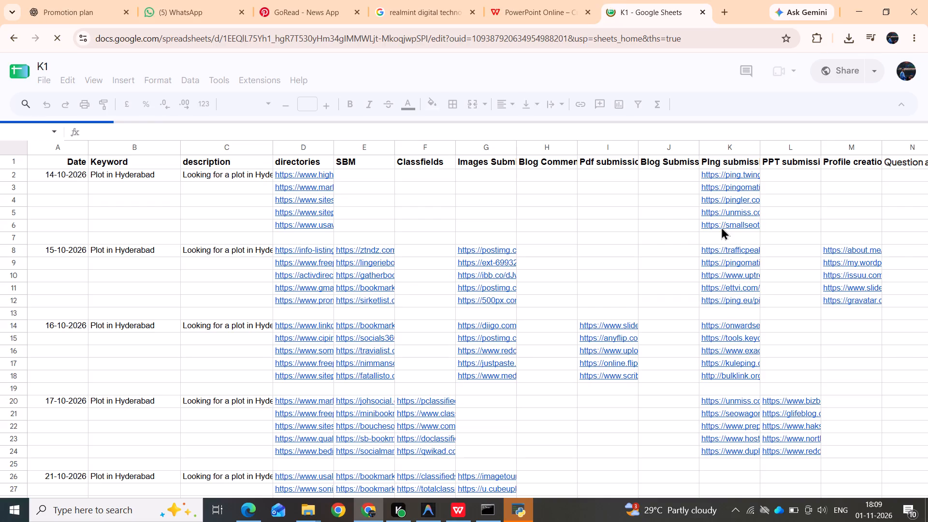
# Examine the date entries on the first sheet of the K1 spreadsheet through the newest one, dismissing the sign-in notice.
pyautogui.scroll(-6, 173, 321)
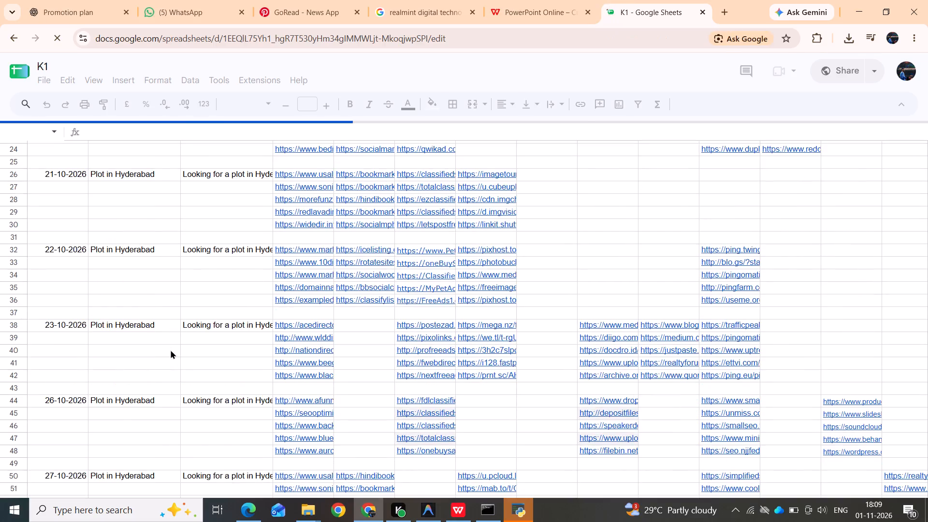
pyautogui.scroll(-8, 171, 350)
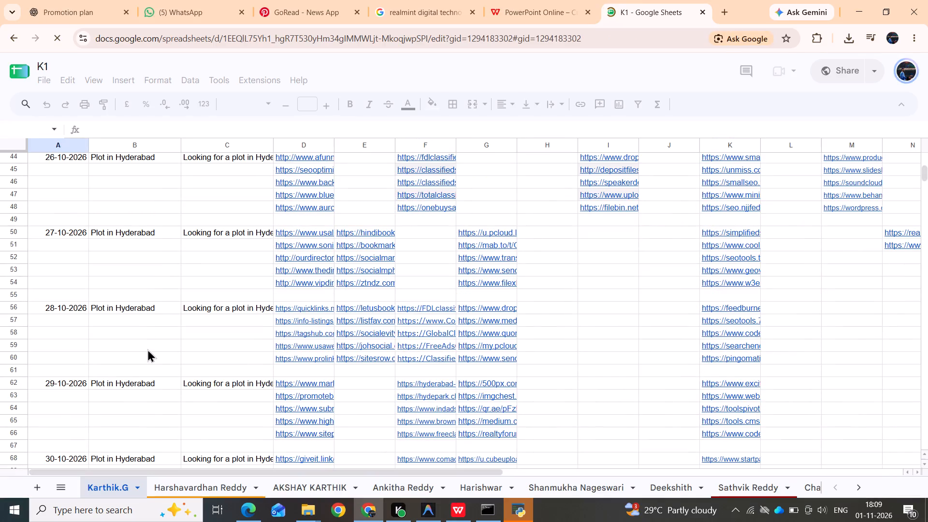
pyautogui.scroll(-8, 146, 349)
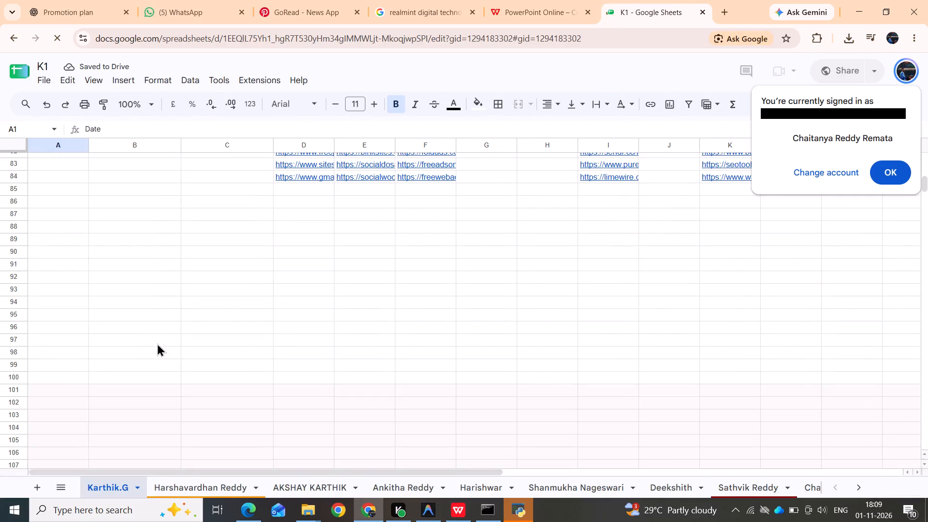
pyautogui.scroll(1, 161, 340)
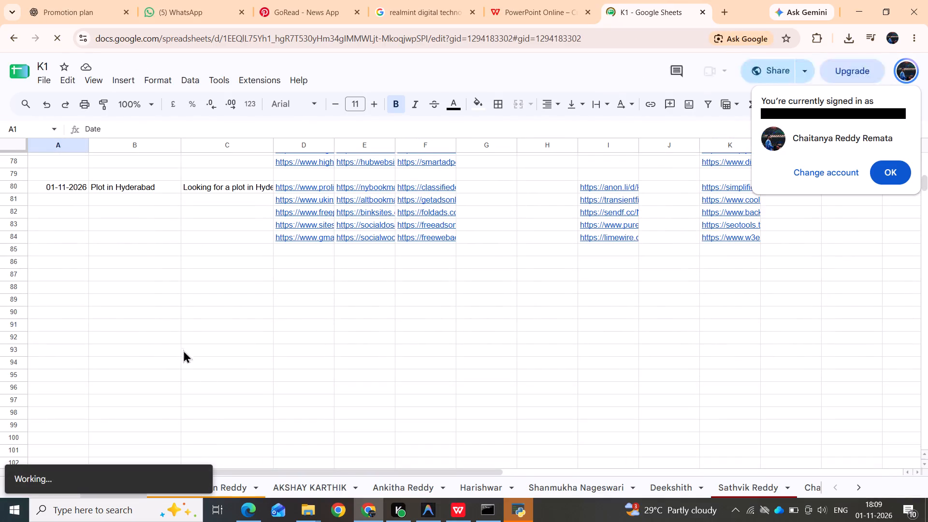
pyautogui.click(898, 171)
pyautogui.moveTo(131, 481); pyautogui.dragTo(192, 478)
pyautogui.click(106, 492)
pyautogui.click(110, 485)
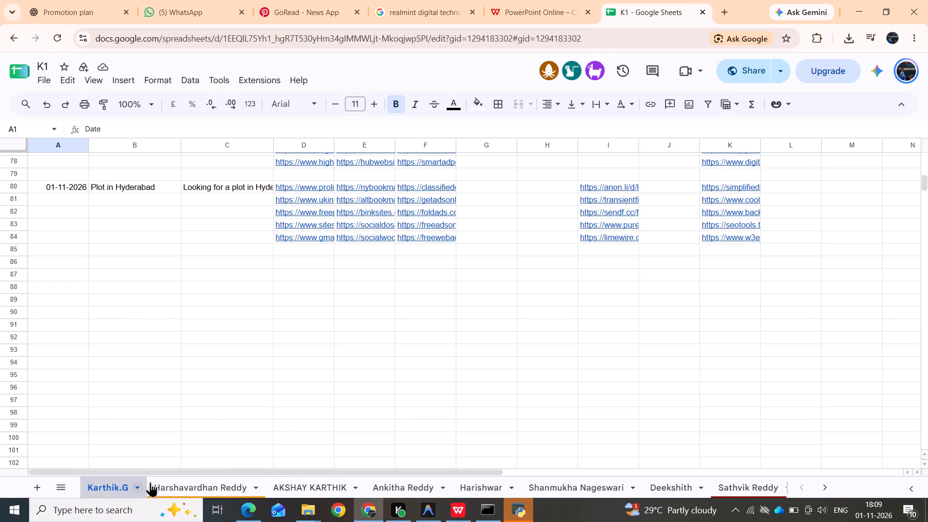
# Examine the date entries on the second and third sheets through their newest rows.
pyautogui.click(194, 485)
pyautogui.scroll(-8, 188, 380)
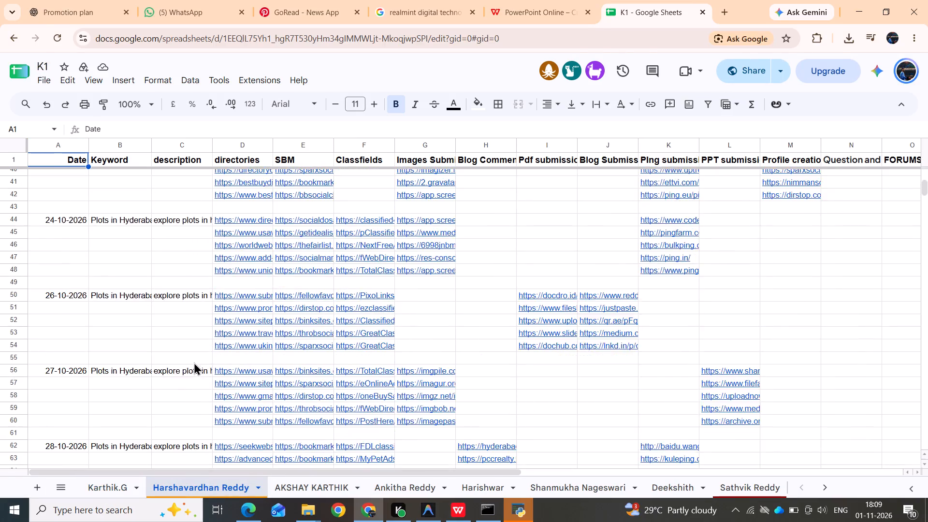
pyautogui.scroll(-7, 194, 362)
pyautogui.click(299, 496)
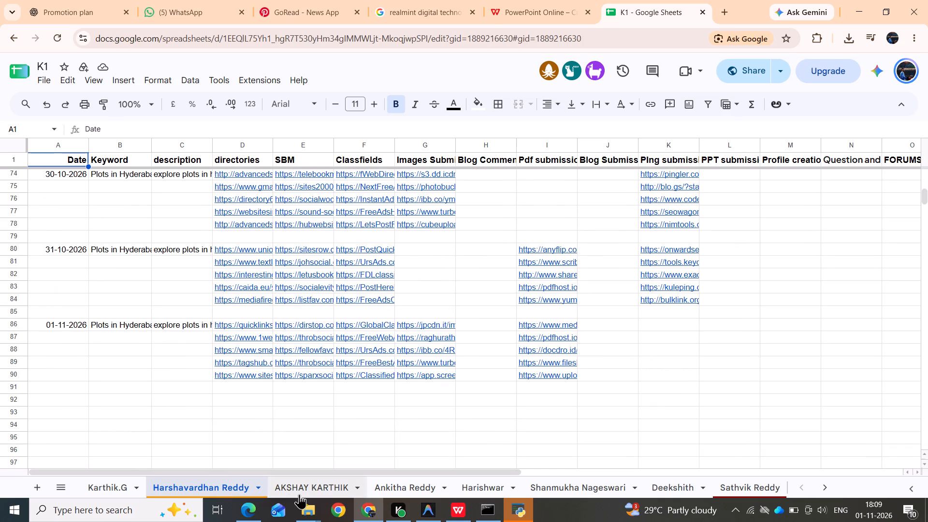
pyautogui.scroll(-13, 260, 279)
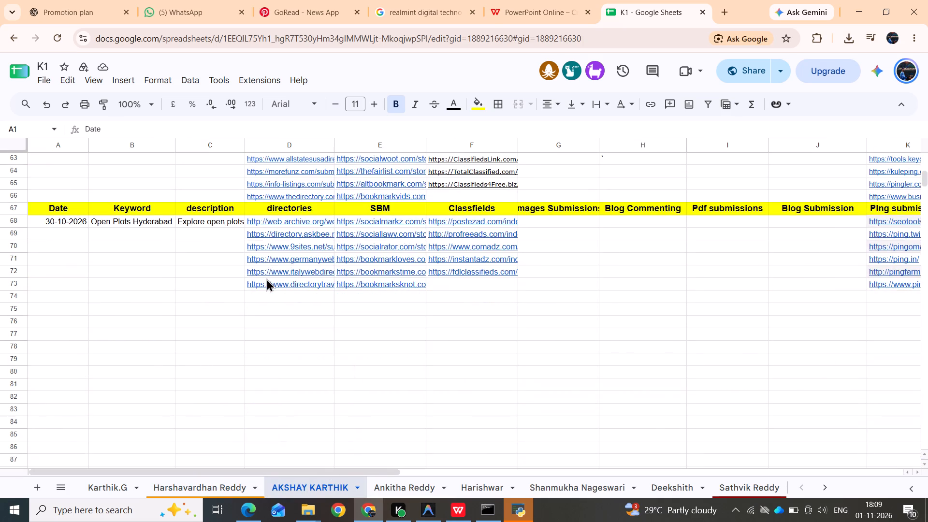
pyautogui.scroll(-1, 266, 278)
pyautogui.scroll(2, 266, 278)
# Examine how the newest dates are written on the fourth, fifth and sixth sheets.
pyautogui.click(416, 479)
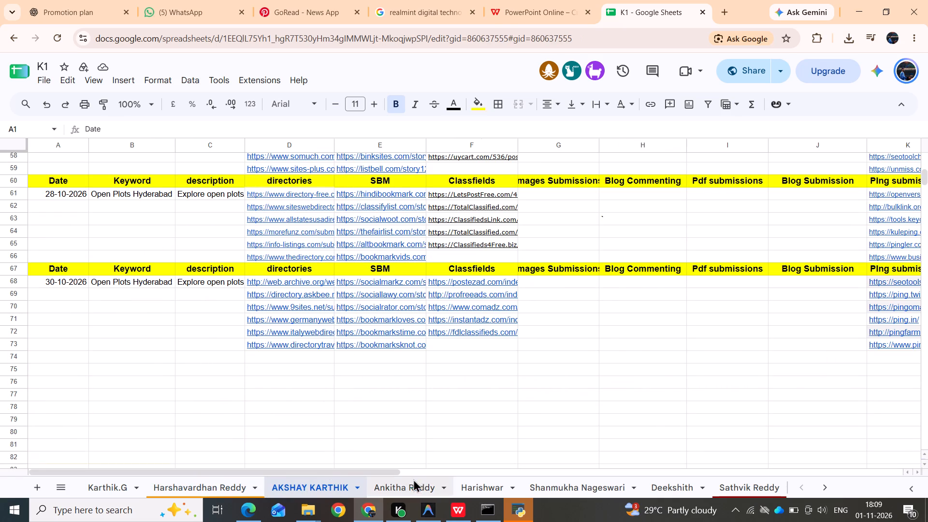
pyautogui.scroll(-7, 387, 432)
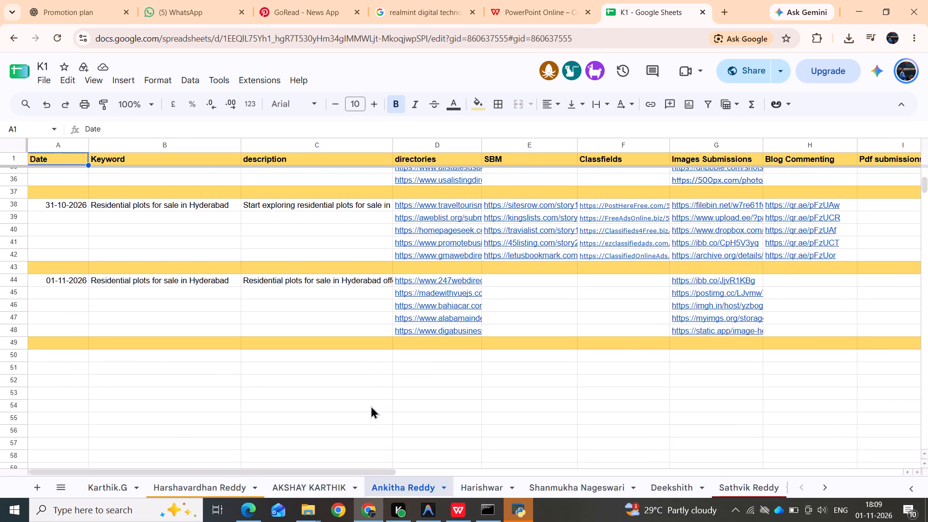
pyautogui.click(467, 481)
pyautogui.scroll(-5, 444, 374)
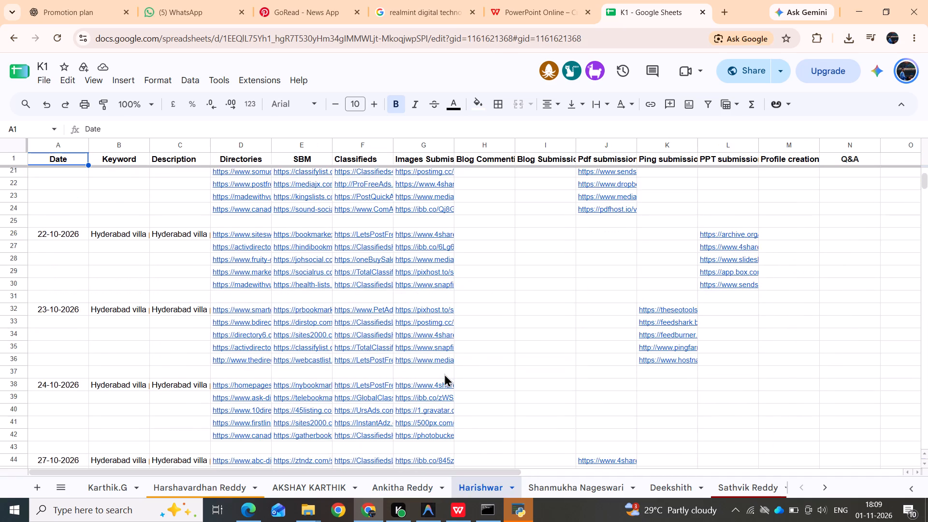
pyautogui.scroll(-5, 444, 373)
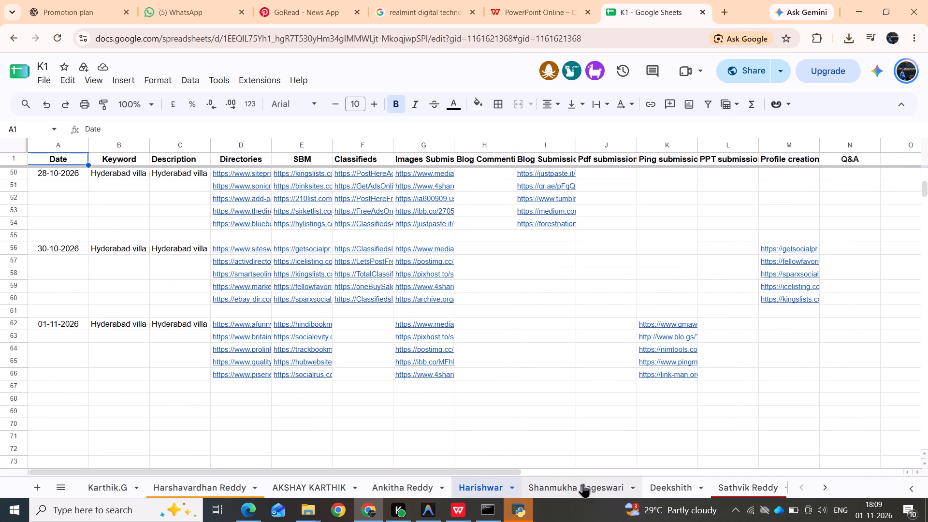
pyautogui.click(583, 483)
pyautogui.scroll(-12, 418, 348)
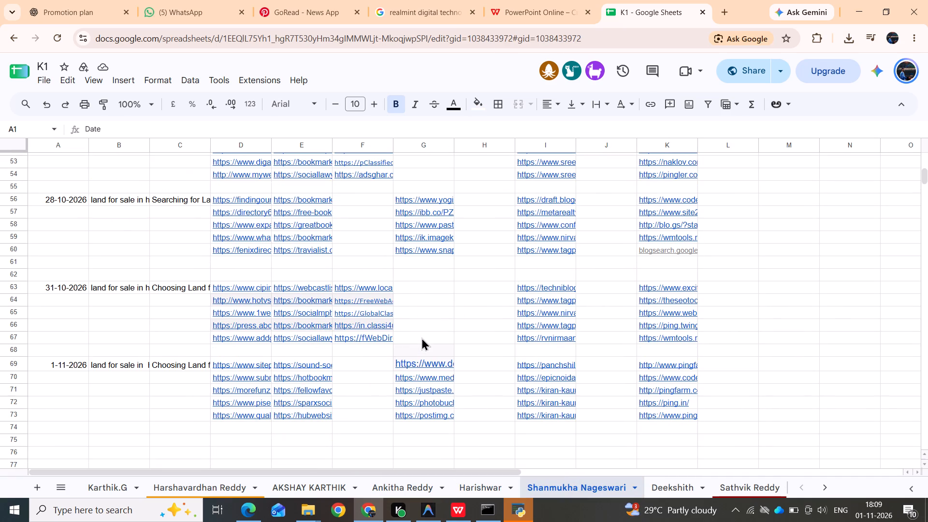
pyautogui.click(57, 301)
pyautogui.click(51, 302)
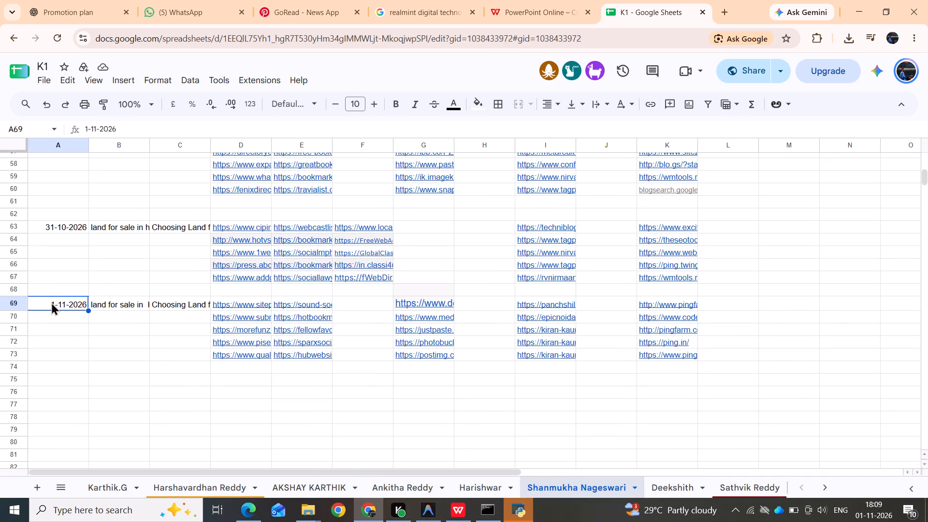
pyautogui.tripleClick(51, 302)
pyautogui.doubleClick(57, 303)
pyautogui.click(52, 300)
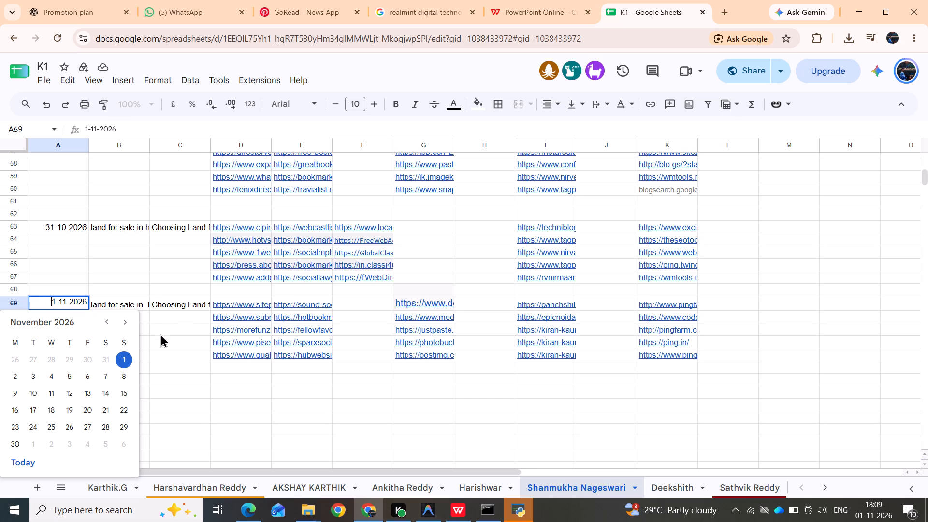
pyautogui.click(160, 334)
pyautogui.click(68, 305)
# Enter 01-11-2026 in cell A70, move it up to replace the date in A69, and save.
pyautogui.doubleClick(72, 311)
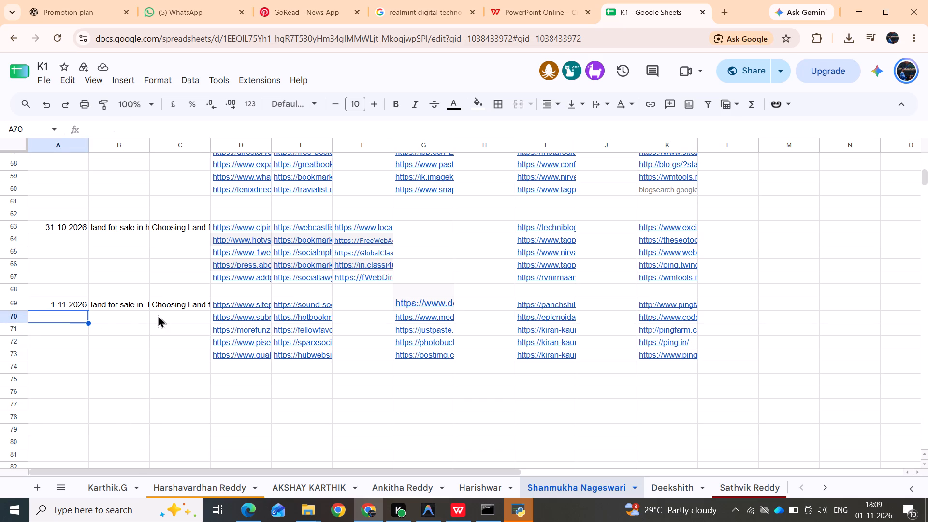
pyautogui.write('01-')
pyautogui.write('11-')
pyautogui.write('202')
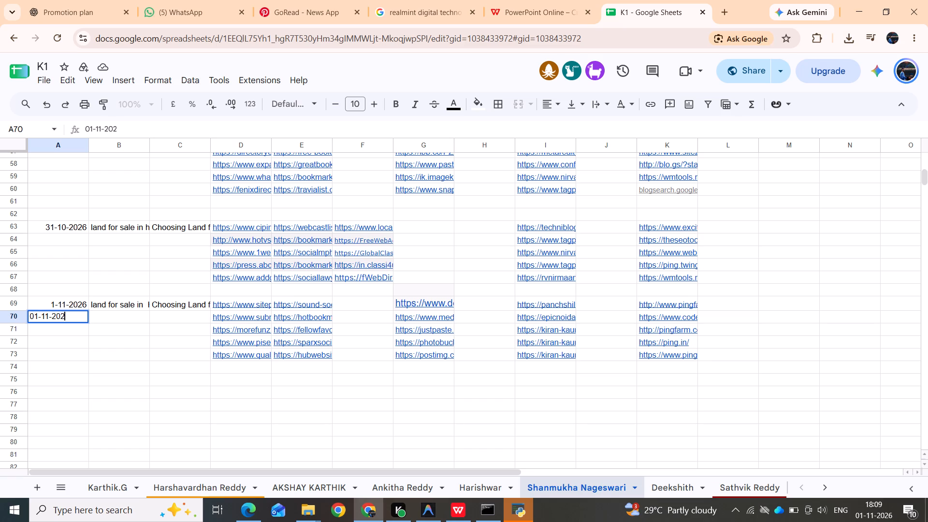
pyautogui.press('6')
pyautogui.click(81, 299)
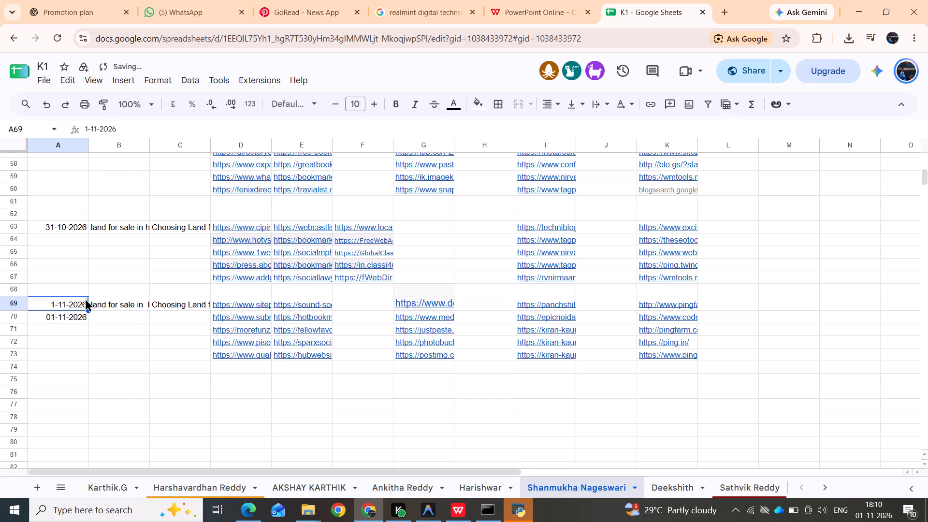
pyautogui.press('Delete')
pyautogui.click(69, 318)
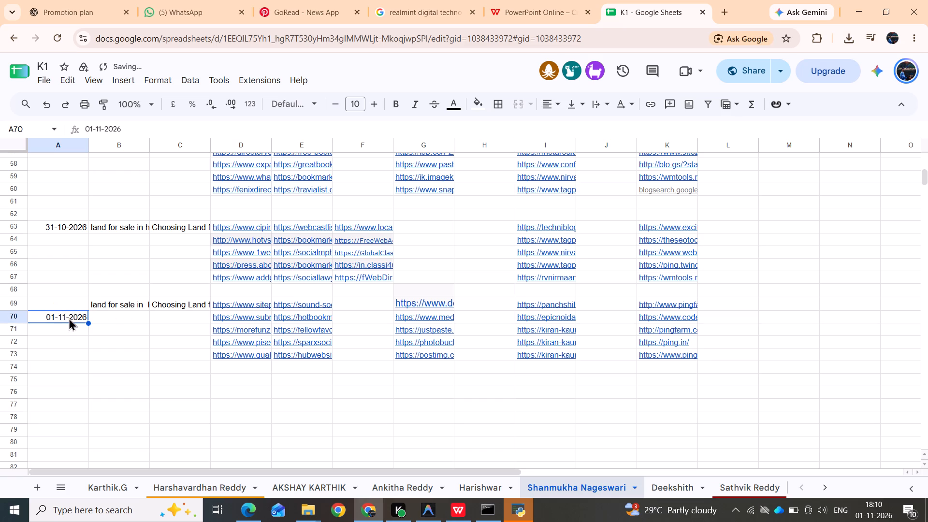
pyautogui.moveTo(72, 312); pyautogui.dragTo(71, 304)
pyautogui.click(72, 304)
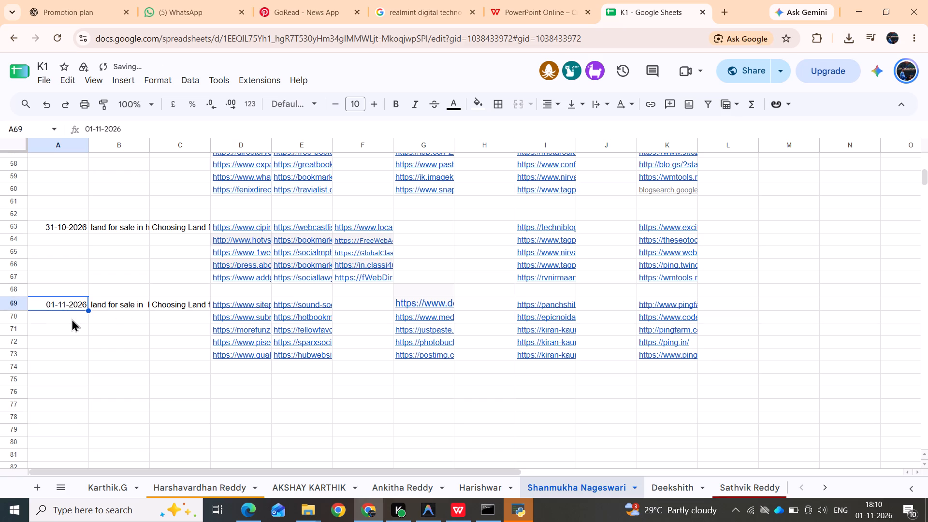
pyautogui.hotkey('ctrl', 's')
pyautogui.hotkey('ctrl', 's')
pyautogui.hotkey('ctrl', 's')
pyautogui.hotkey('ctrl', 's')
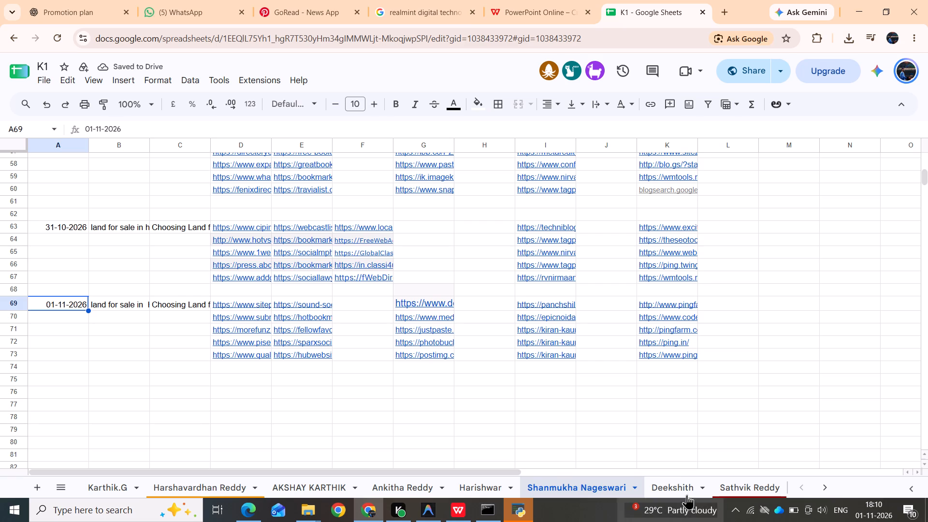
# After checking the Deekshith sheet, enter 01-11-2026 in A101 of the following sheet, move it up to replace A100's date, and save.
pyautogui.click(680, 476)
pyautogui.scroll(-8, 527, 390)
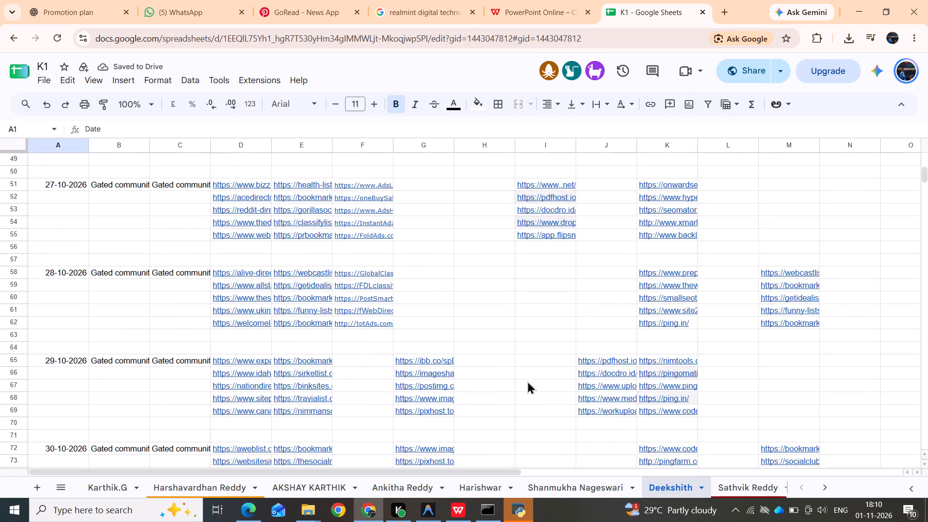
pyautogui.scroll(-8, 527, 381)
pyautogui.click(724, 482)
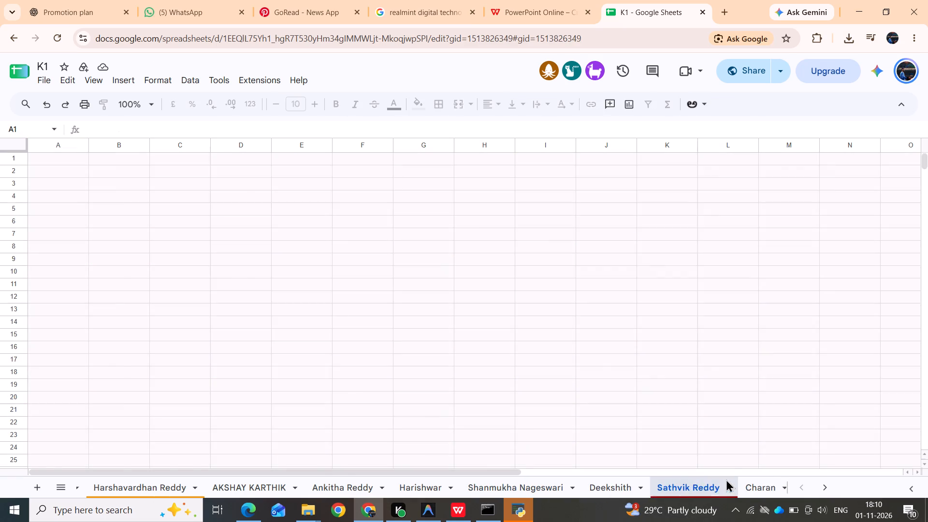
pyautogui.scroll(-17, 498, 363)
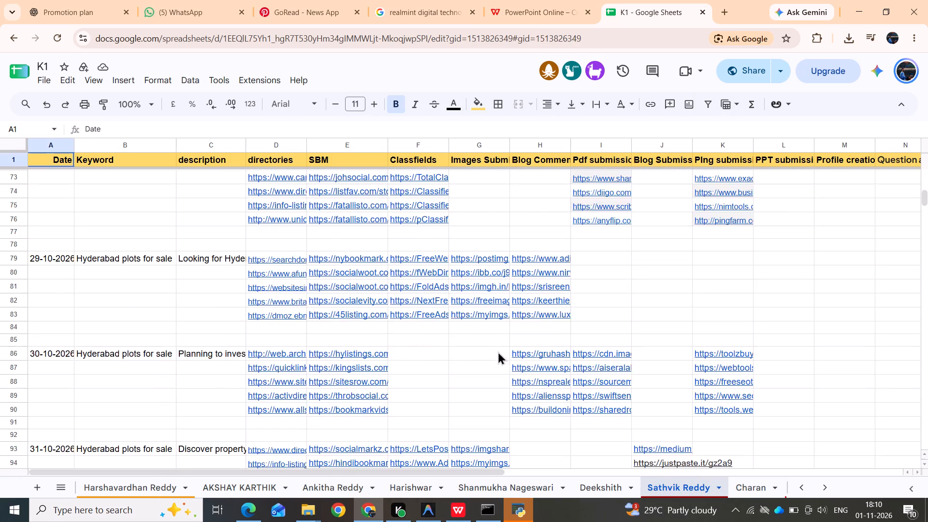
pyautogui.scroll(-3, 498, 351)
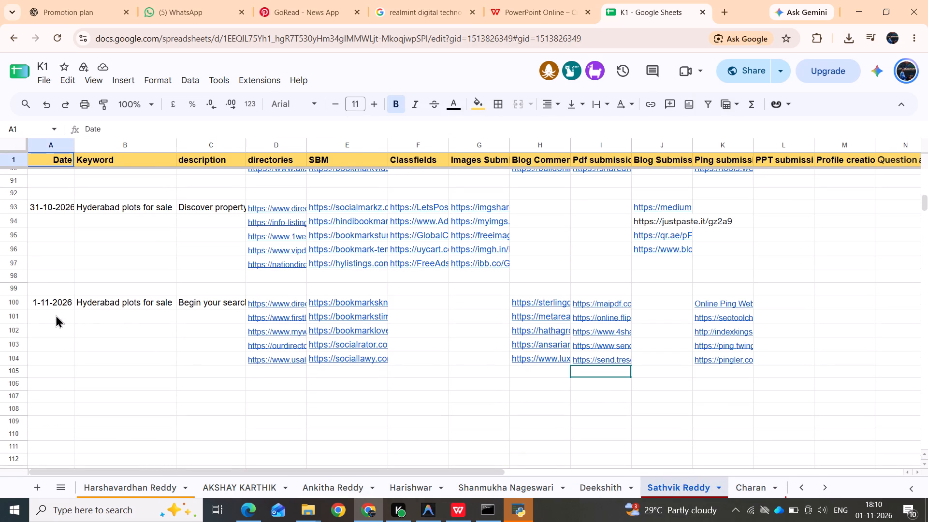
pyautogui.click(54, 313)
pyautogui.write('01-11-2026')
pyautogui.click(57, 305)
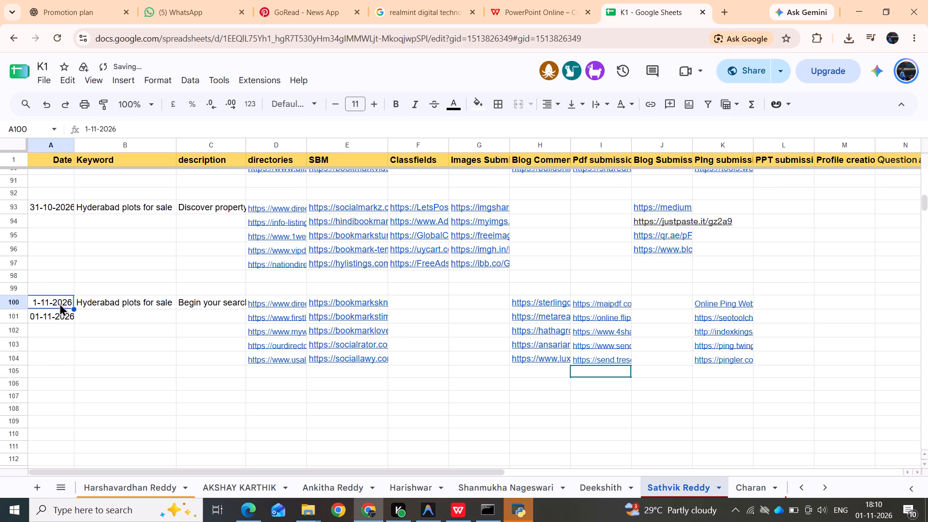
pyautogui.click(59, 303)
pyautogui.press('Delete')
pyautogui.click(68, 315)
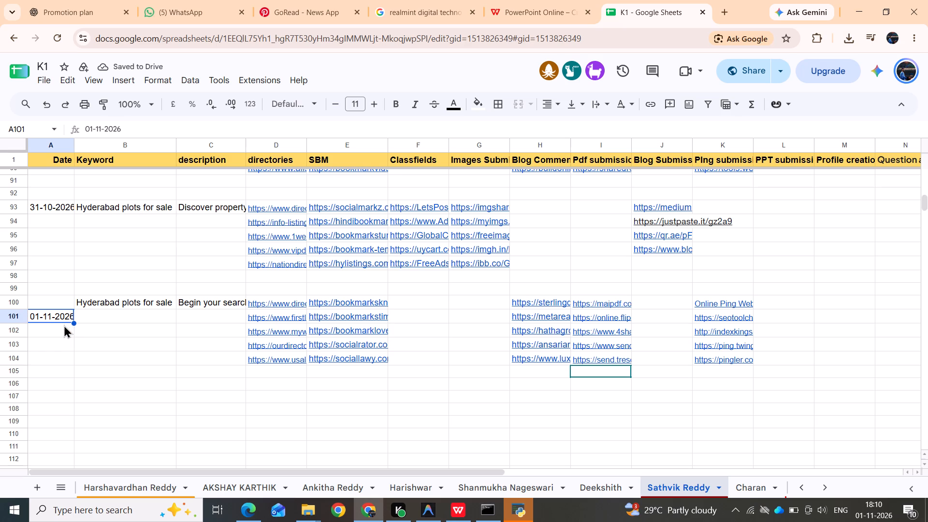
pyautogui.moveTo(61, 308); pyautogui.dragTo(63, 299)
pyautogui.click(63, 299)
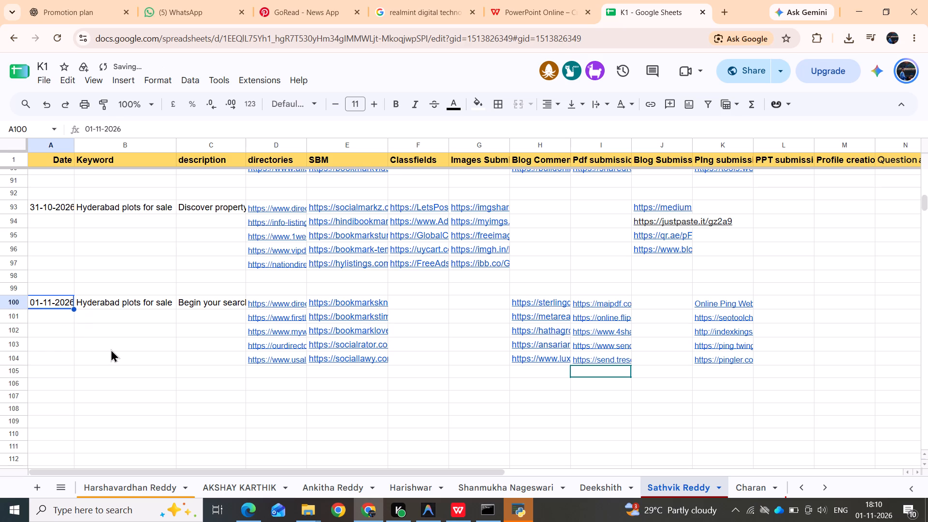
pyautogui.hotkey('ctrl', 's')
pyautogui.hotkey('ctrl', 's')
pyautogui.hotkey('ctrl', 's')
# On the Charan sheet, enter 01-11-2026 in A87, clear A86, move the new date up into A86, and save.
pyautogui.click(758, 487)
pyautogui.scroll(-10, 549, 367)
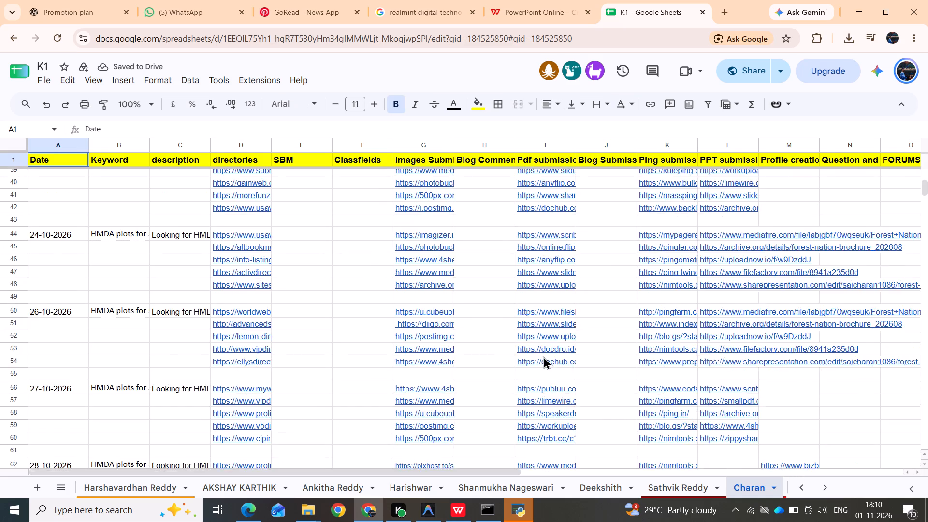
pyautogui.scroll(-11, 543, 356)
pyautogui.scroll(4, 522, 338)
pyautogui.scroll(2, 276, 352)
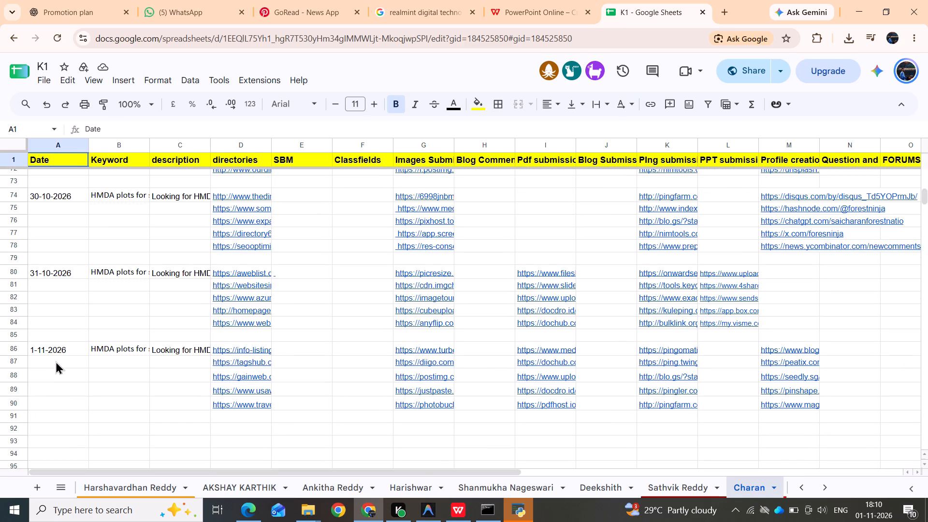
pyautogui.click(56, 361)
pyautogui.write('01-11-202')
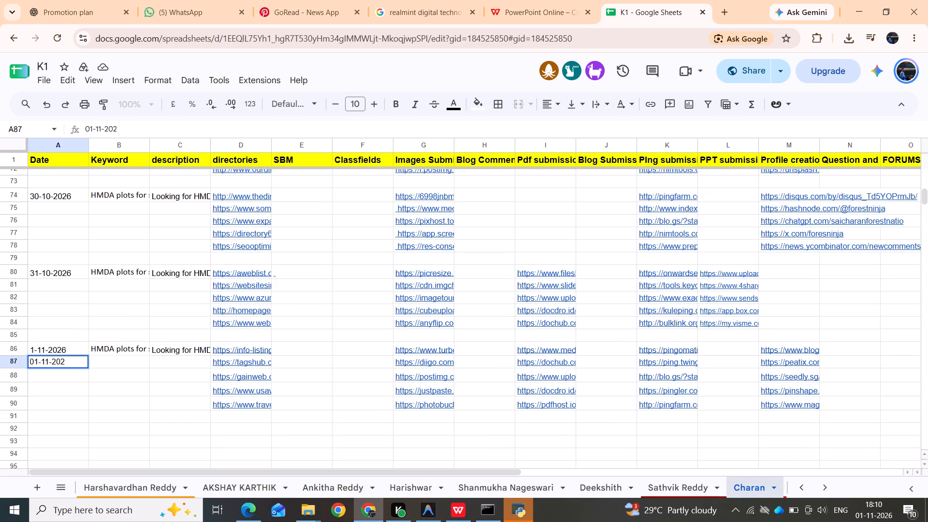
pyautogui.press('6')
pyautogui.click(53, 349)
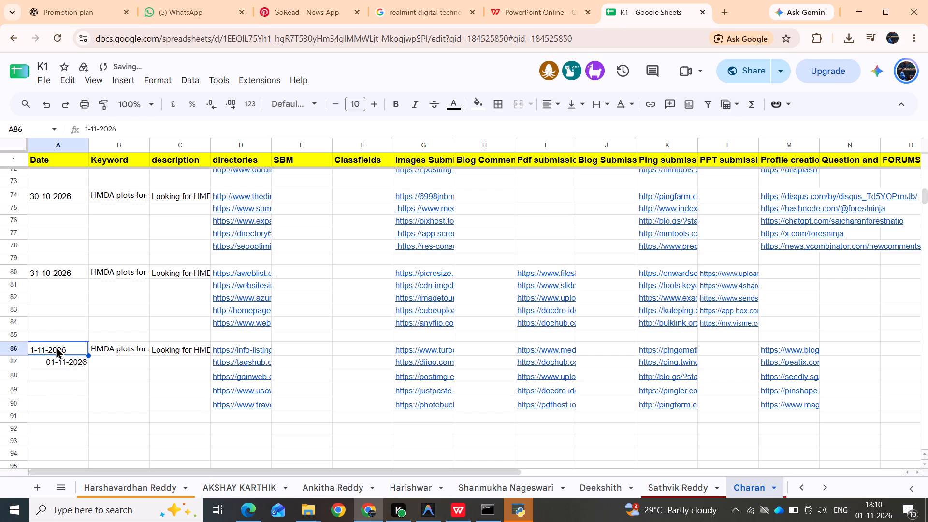
pyautogui.press('Delete')
pyautogui.click(49, 363)
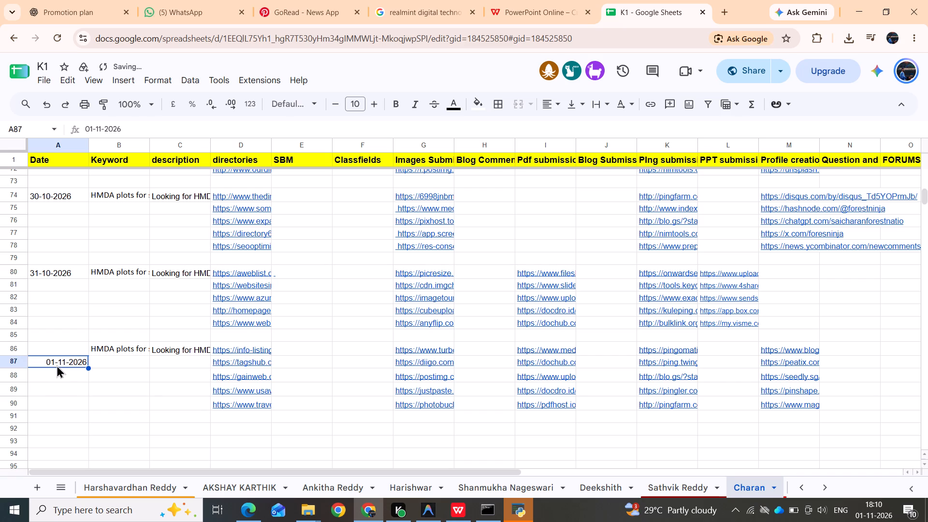
pyautogui.moveTo(57, 369); pyautogui.dragTo(57, 356)
pyautogui.click(57, 356)
pyautogui.click(142, 427)
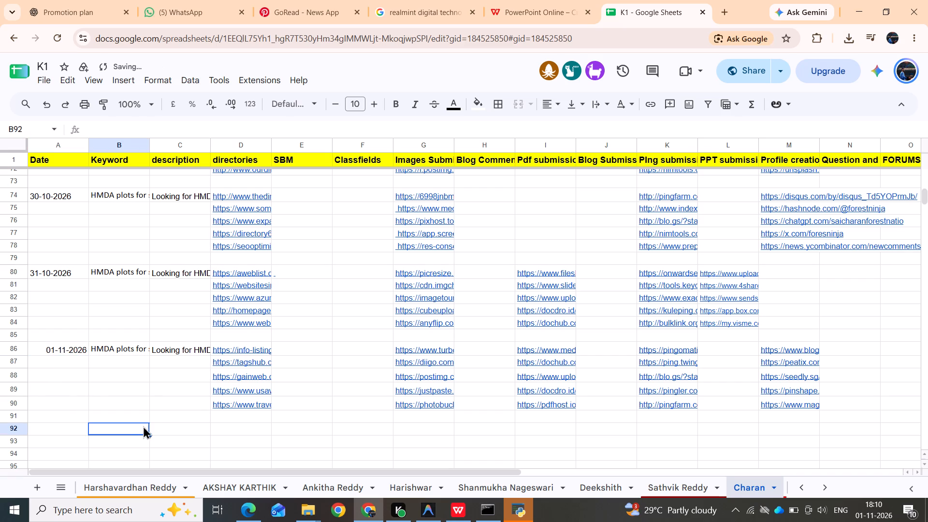
pyautogui.hotkey('ctrl', 's')
# On the sheet following Charan, enter 01-11-2026 in A83, move it up to replace the date in A82, and save.
pyautogui.click(823, 490)
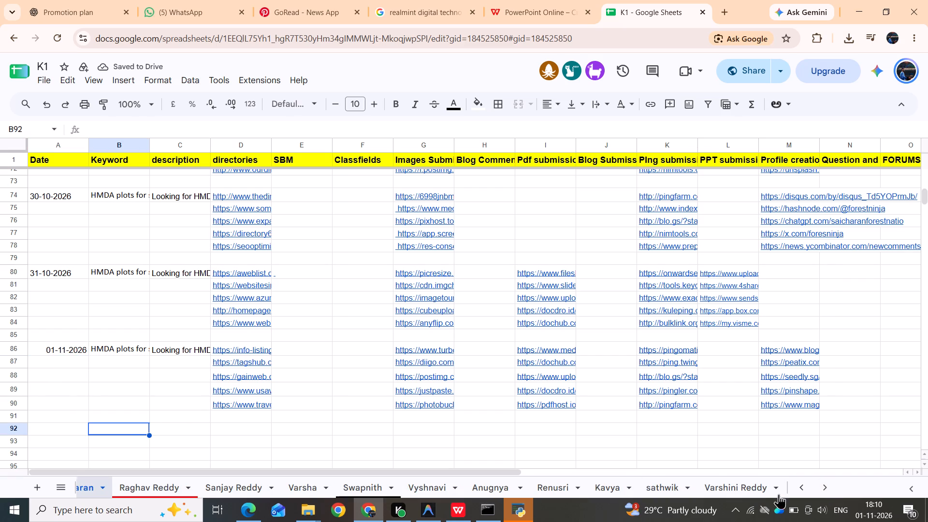
pyautogui.click(153, 484)
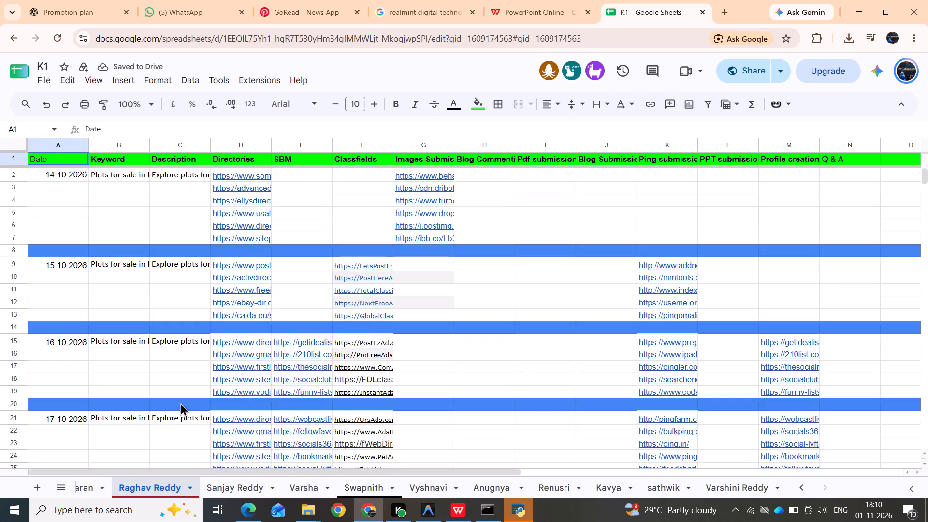
pyautogui.scroll(-19, 179, 397)
pyautogui.scroll(2, 178, 376)
pyautogui.scroll(2, 79, 256)
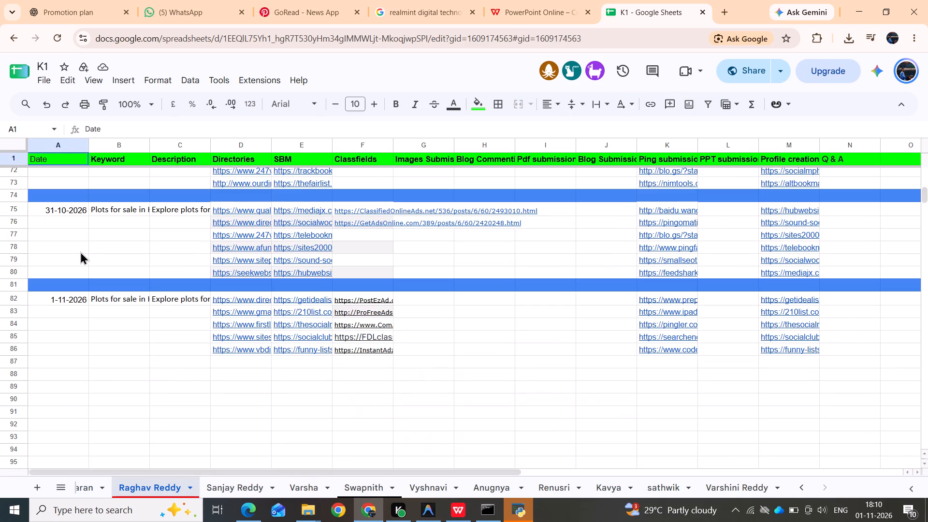
pyautogui.click(74, 312)
pyautogui.write('01-11-202')
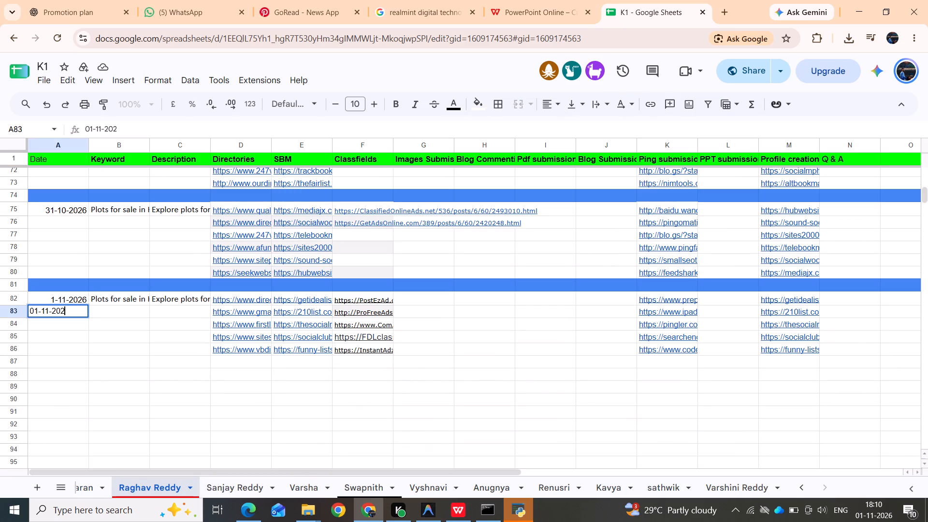
pyautogui.press('6')
pyautogui.press('Return')
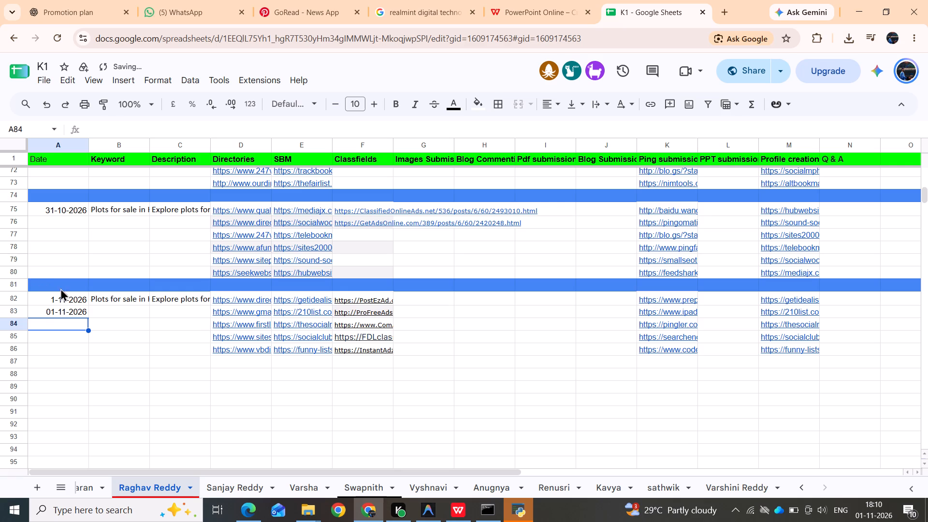
pyautogui.click(67, 313)
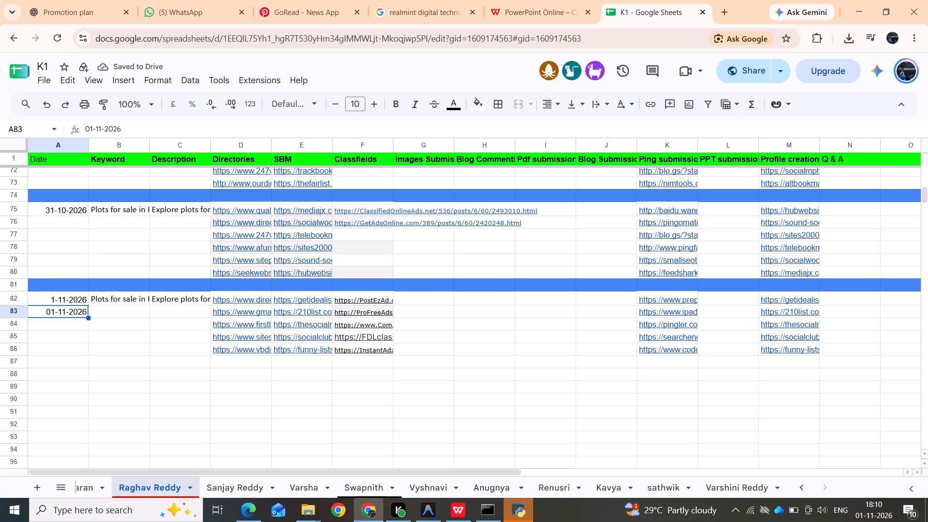
pyautogui.moveTo(67, 318); pyautogui.dragTo(68, 302)
pyautogui.click(68, 302)
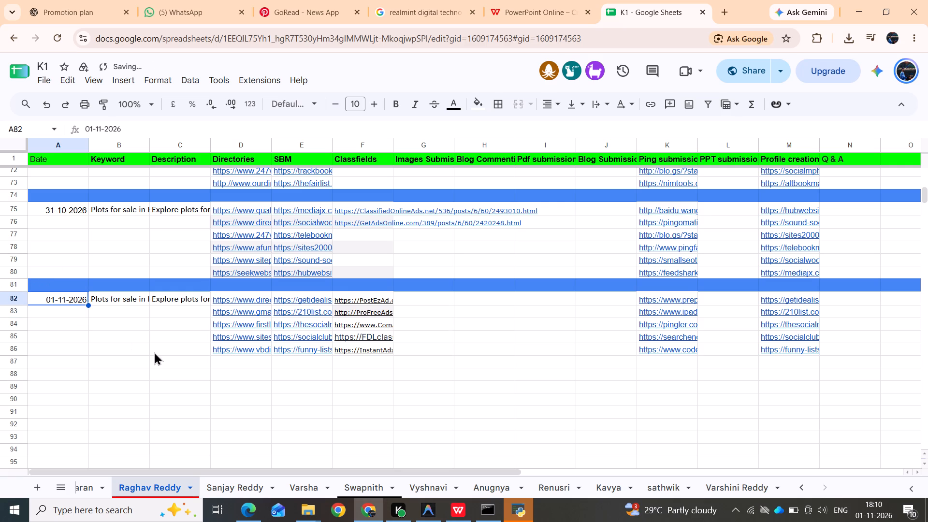
pyautogui.hotkey('ctrl', 's')
# On the sheet just before Varsha, enter 01-11-2026 in A90, move it up to replace A89's date, and save.
pyautogui.click(231, 487)
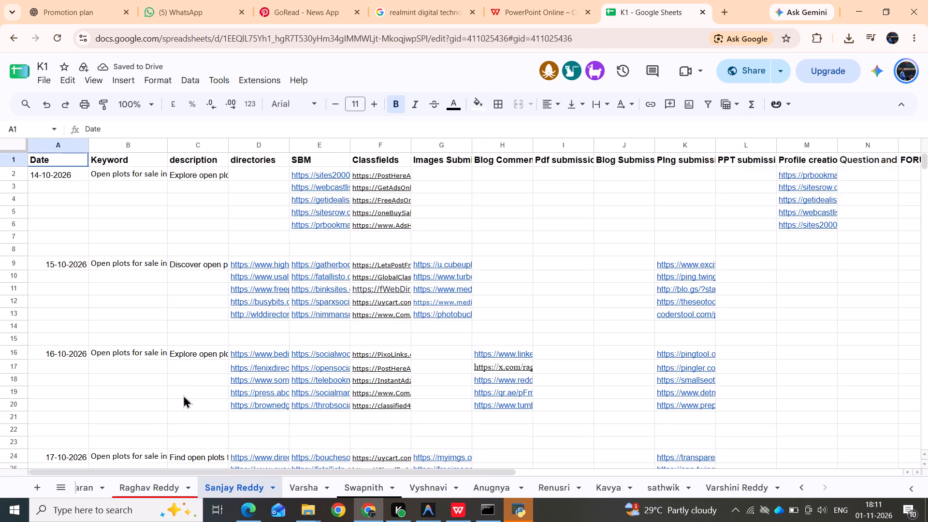
pyautogui.scroll(-18, 178, 385)
pyautogui.scroll(1, 176, 370)
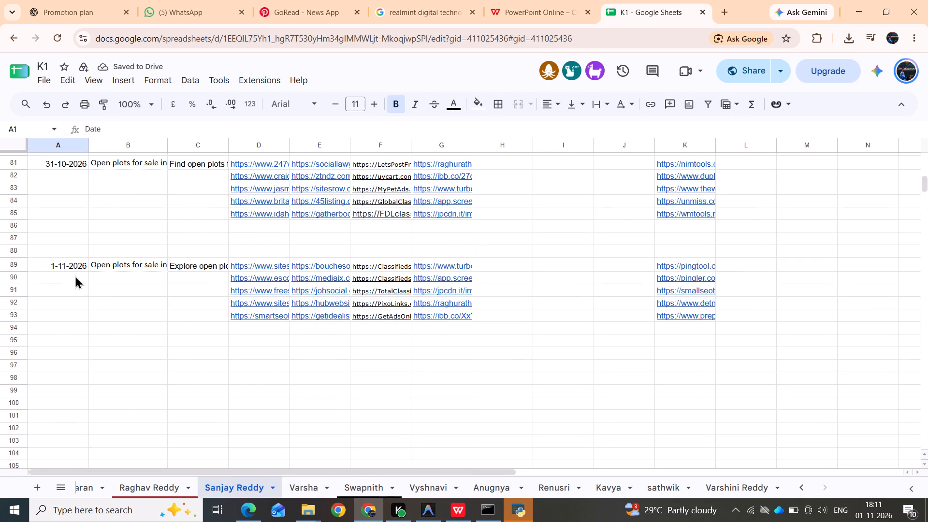
pyautogui.click(75, 272)
pyautogui.click(72, 279)
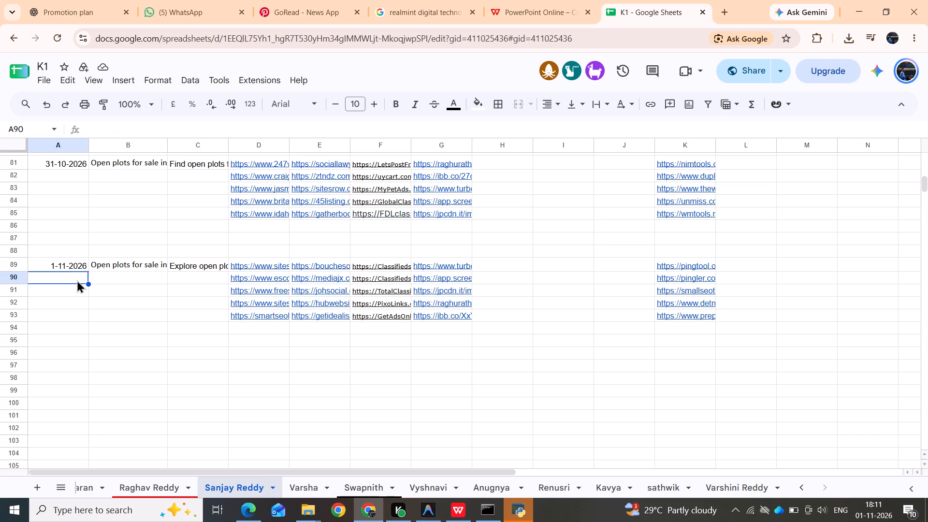
pyautogui.write('01-11-202')
pyautogui.press('5')
pyautogui.press('BackSpace')
pyautogui.press('6')
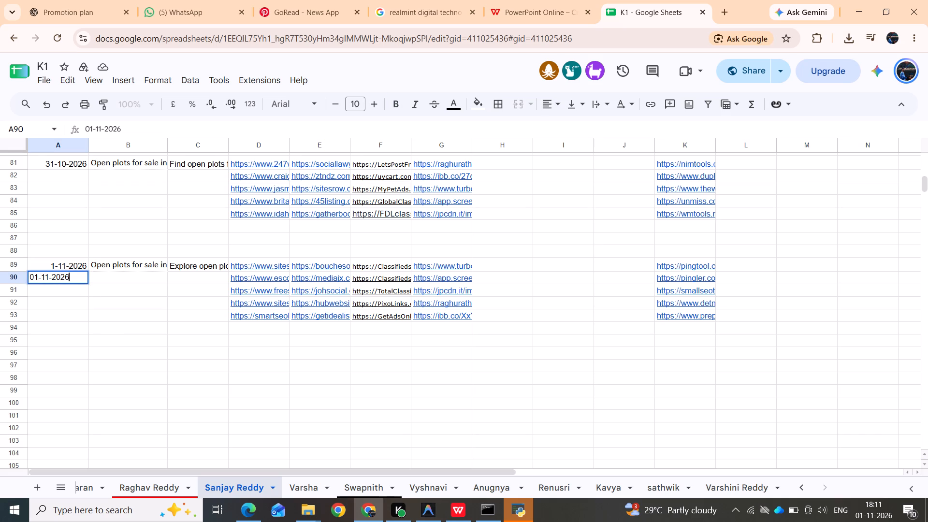
pyautogui.click(53, 298)
pyautogui.click(61, 261)
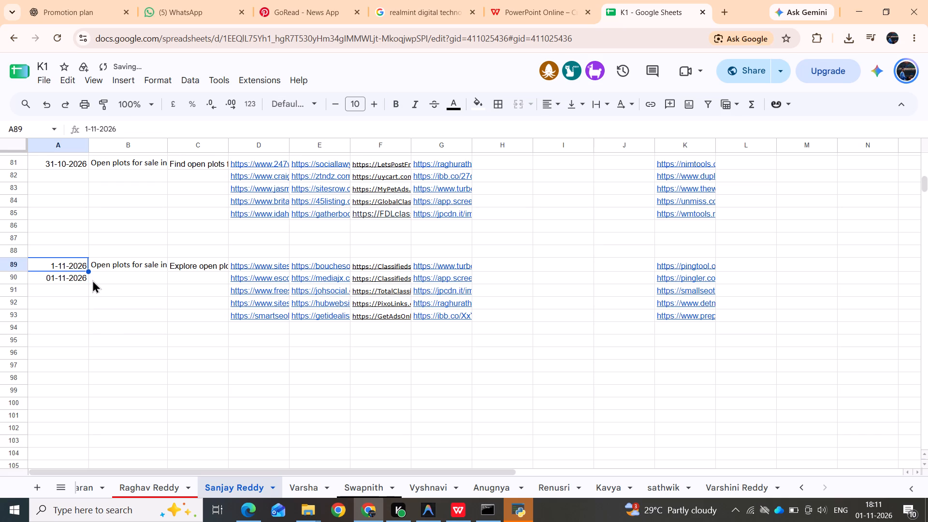
pyautogui.click(84, 278)
pyautogui.moveTo(82, 285); pyautogui.dragTo(81, 264)
pyautogui.click(81, 264)
pyautogui.hotkey('ctrl', 's')
pyautogui.hotkey('ctrl', 's')
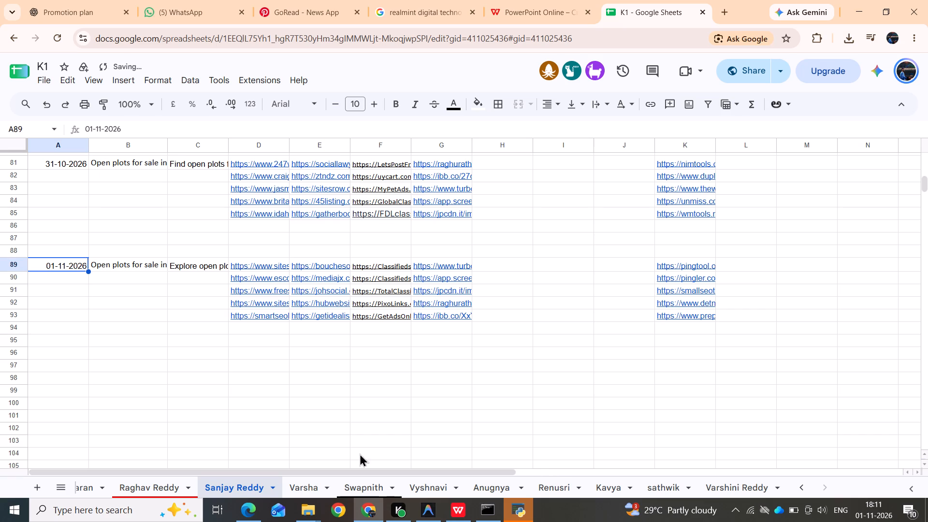
# On the Varsha sheet, enter 01-11-2026 in A69, move it up to replace the date in A68, and save.
pyautogui.click(299, 488)
pyautogui.scroll(-15, 233, 350)
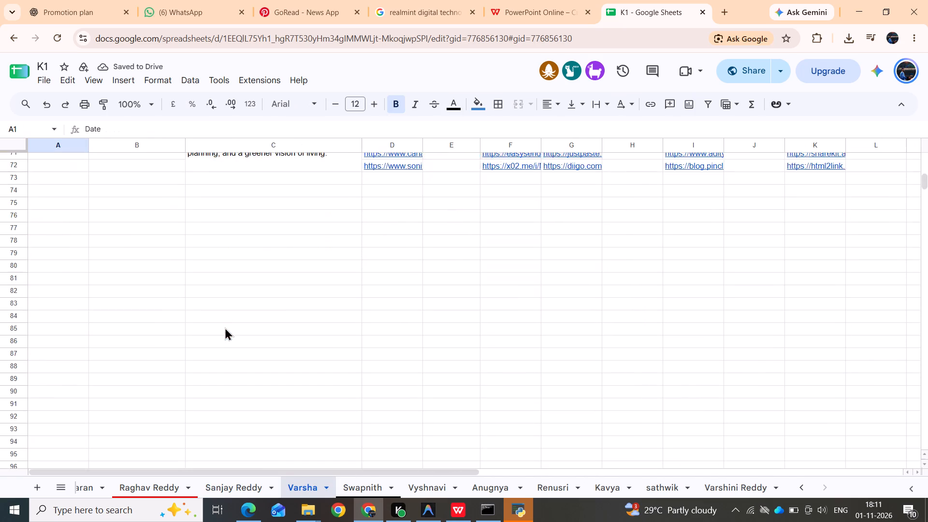
pyautogui.scroll(3, 225, 327)
pyautogui.click(65, 306)
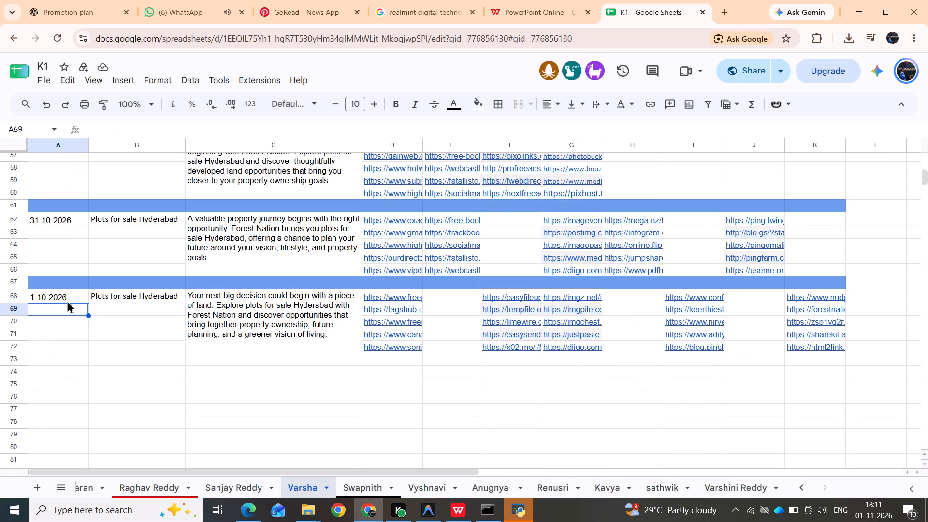
pyautogui.write('011-')
pyautogui.press('BackSpace')
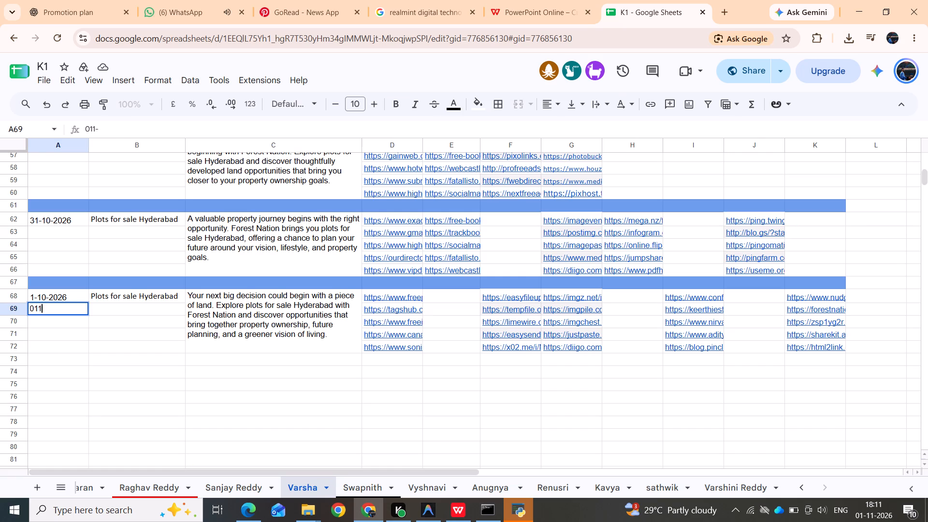
pyautogui.press('BackSpace')
pyautogui.write('-11-')
pyautogui.write('2026')
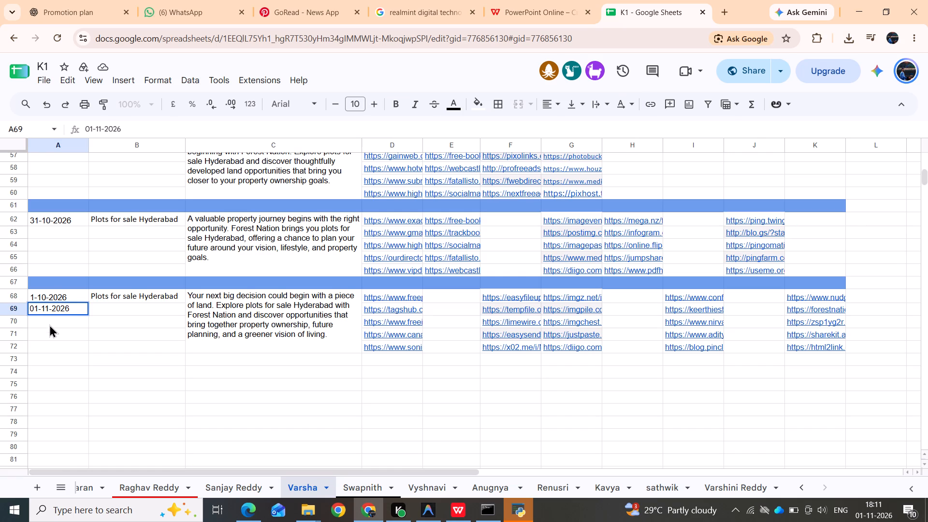
pyautogui.click(49, 324)
pyautogui.click(58, 309)
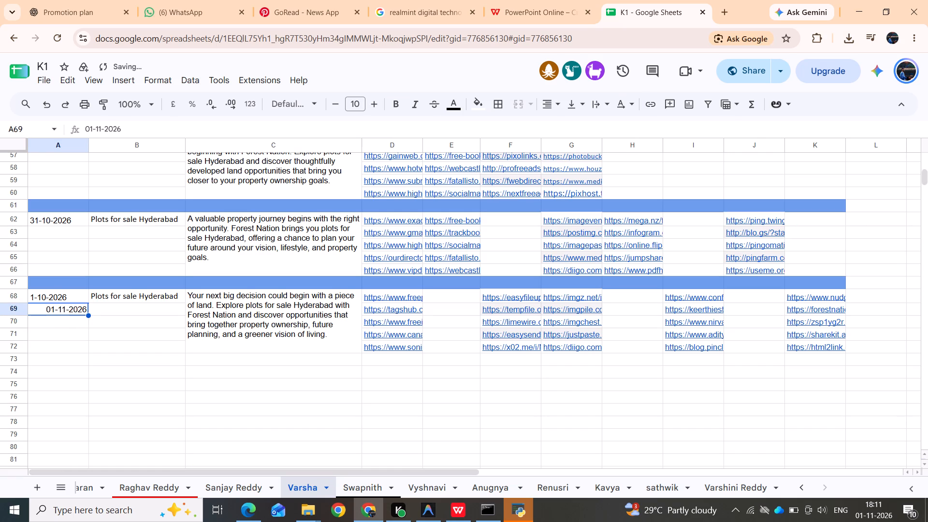
pyautogui.moveTo(72, 314); pyautogui.dragTo(72, 296)
pyautogui.click(72, 296)
pyautogui.click(74, 314)
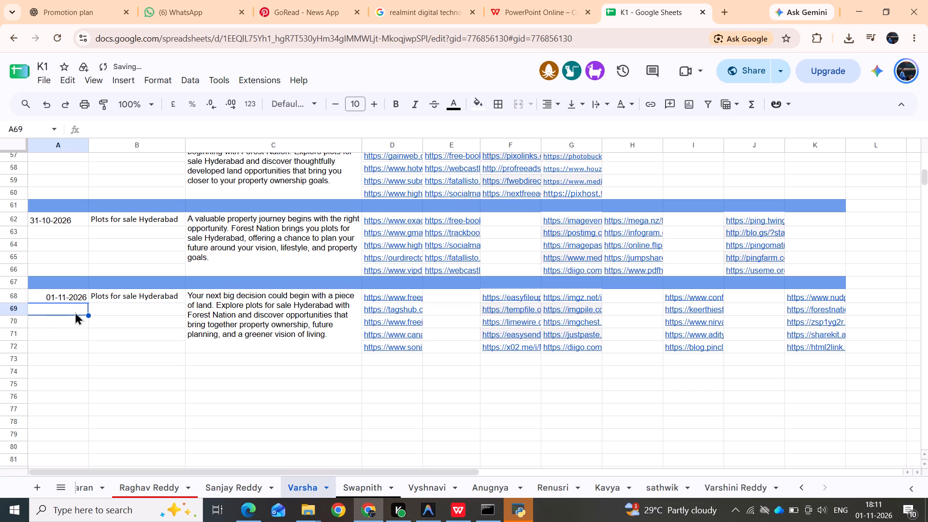
pyautogui.hotkey('ctrl', 's')
# On the Swapnith sheet, enter 01-11-2026 in A69, clear A68, and move the new date up into A68.
pyautogui.click(353, 481)
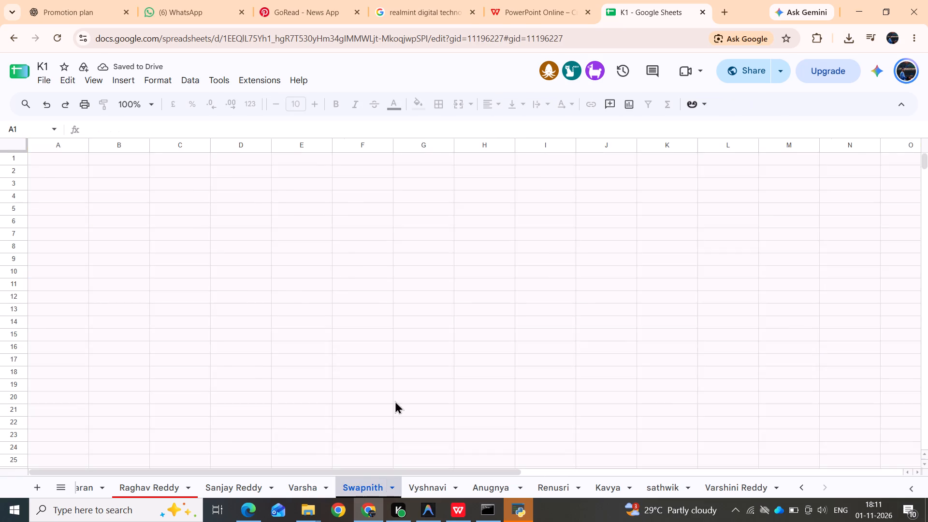
pyautogui.scroll(-13, 370, 360)
pyautogui.click(64, 257)
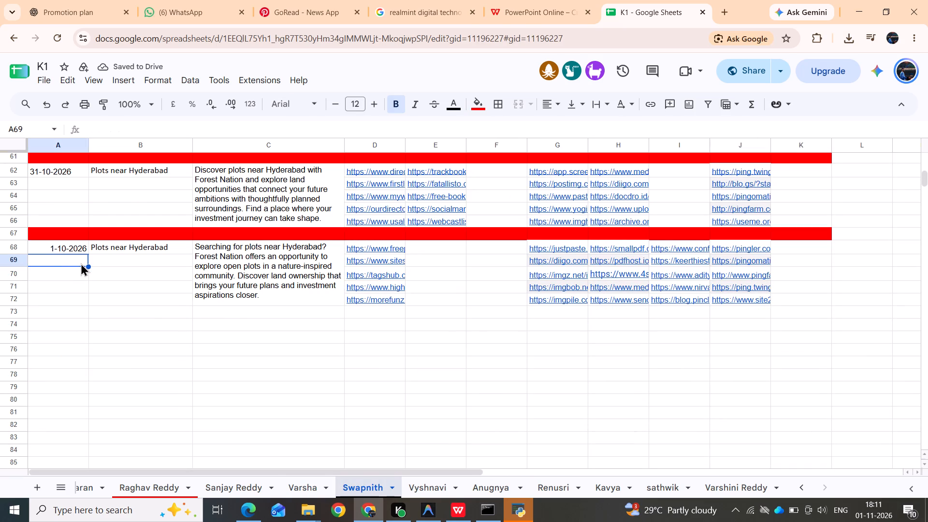
pyautogui.write('01-20')
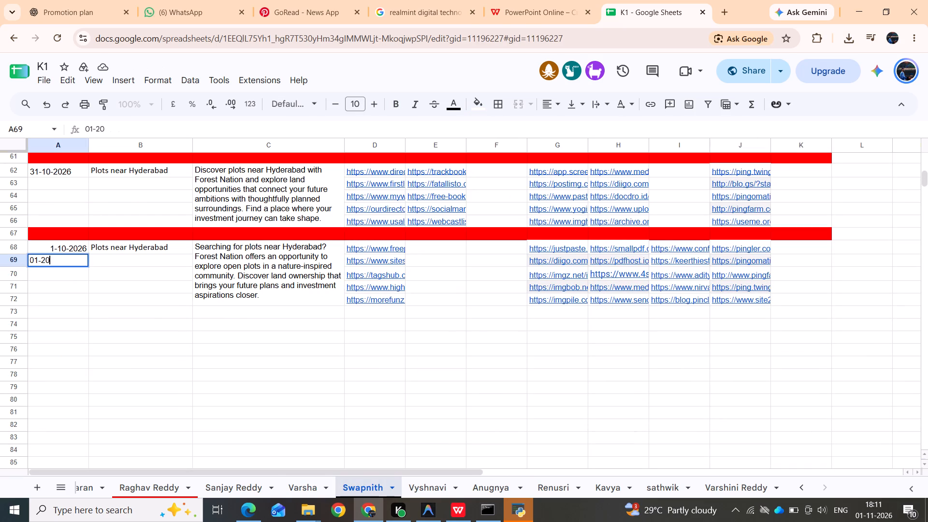
pyautogui.press('BackSpace')
pyautogui.press('BackSpace')
pyautogui.write('10')
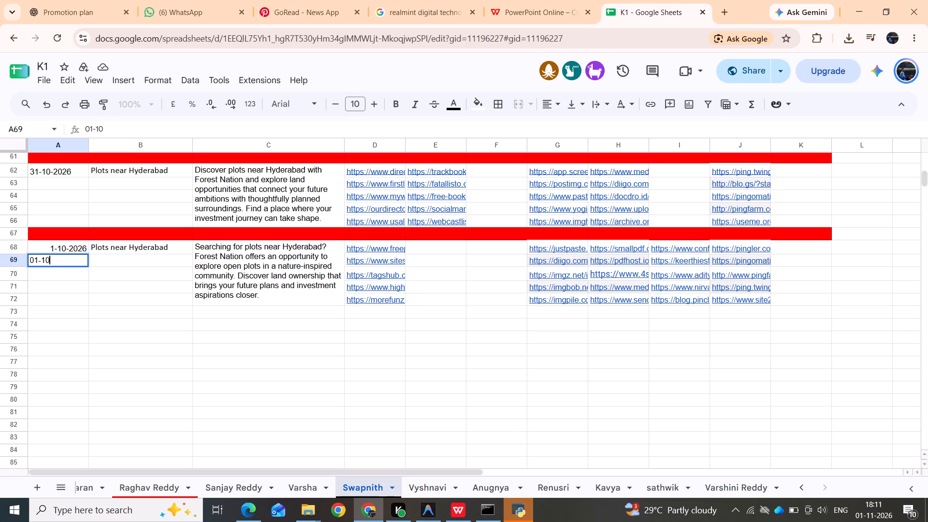
pyautogui.press('BackSpace')
pyautogui.press('1')
pyautogui.write('-2026')
pyautogui.click(57, 242)
pyautogui.press('Delete')
pyautogui.click(74, 261)
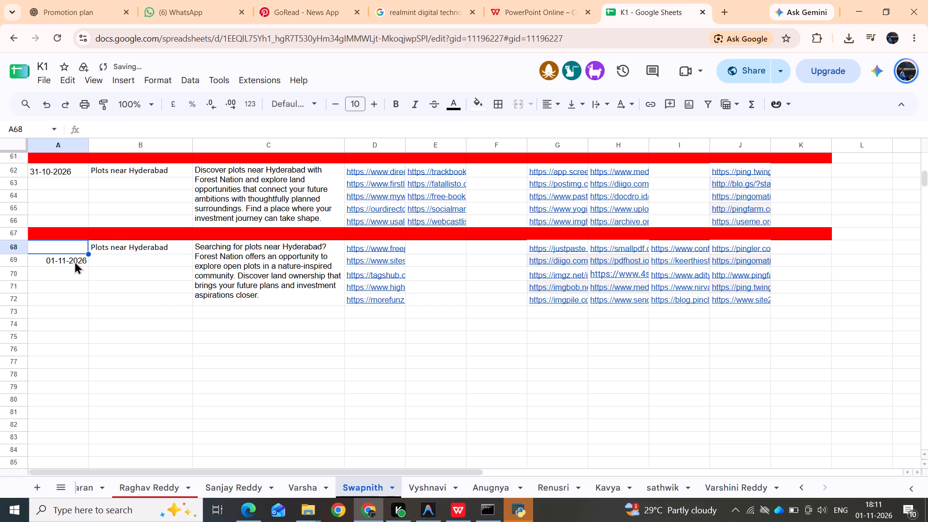
pyautogui.moveTo(75, 266); pyautogui.dragTo(75, 253)
pyautogui.click(75, 253)
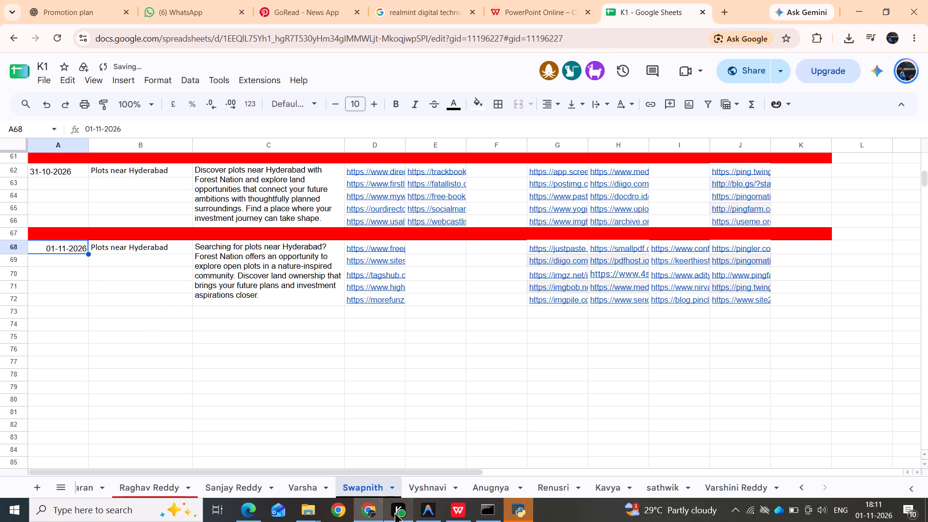
# Minimise the browser window to return to the Backlink Audit Checker.
pyautogui.click(375, 513)
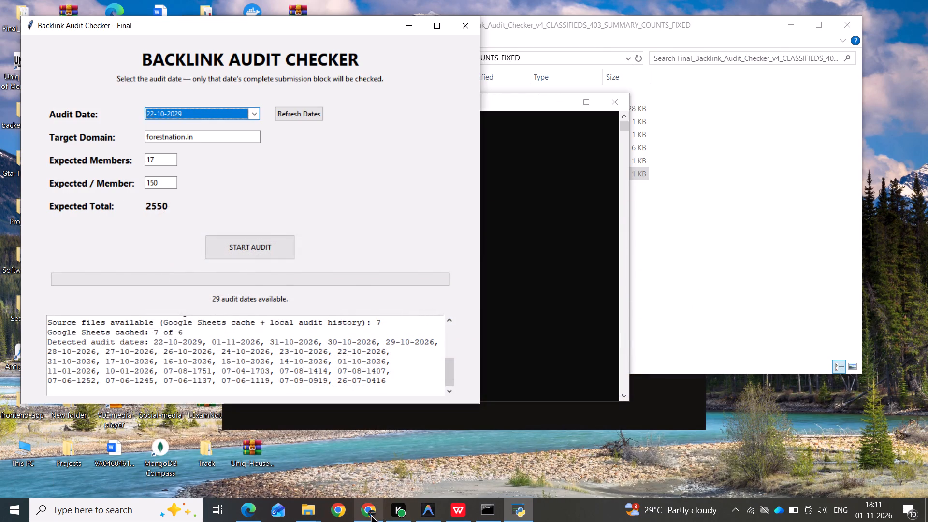
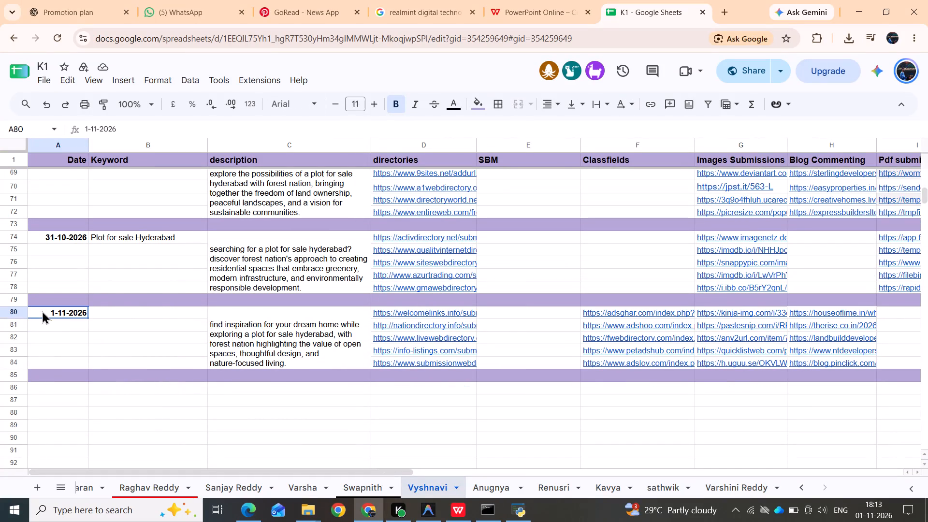
# On the Vyshnavi sheet, enter 01-11-2026 in A81, move it up to replace the date in A80, and save.
pyautogui.click(52, 316)
pyautogui.click(55, 322)
pyautogui.write('01-22')
pyautogui.press('BackSpace')
pyautogui.press('BackSpace')
pyautogui.write('11')
pyautogui.write('-2026')
pyautogui.click(43, 328)
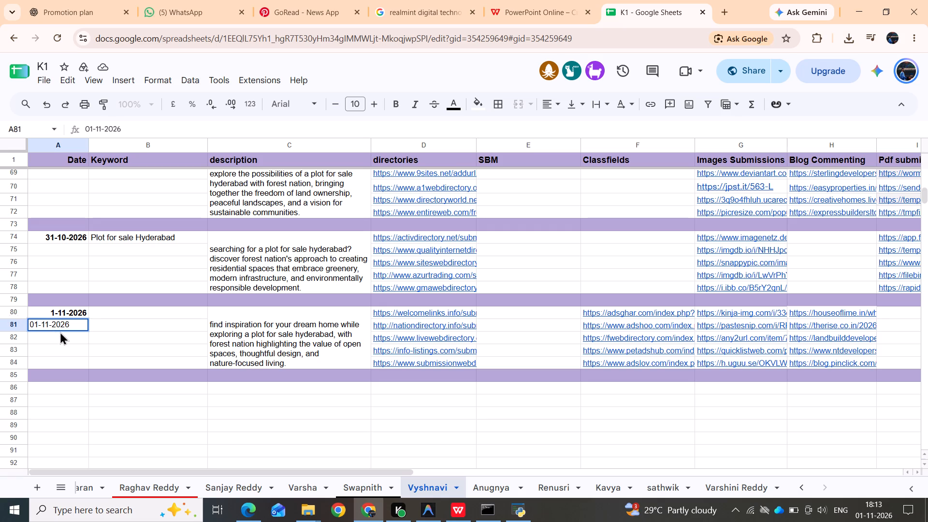
pyautogui.click(60, 332)
pyautogui.click(62, 329)
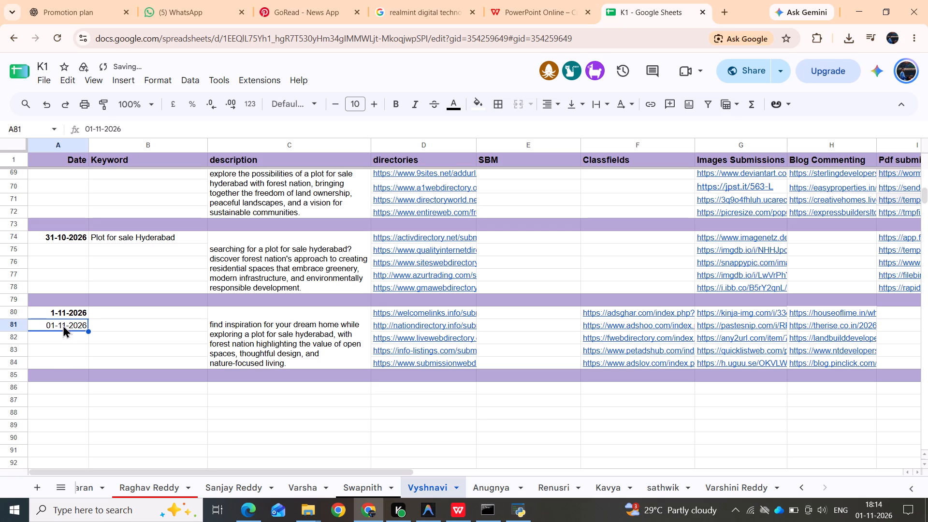
pyautogui.moveTo(64, 318); pyautogui.dragTo(62, 313)
pyautogui.click(65, 325)
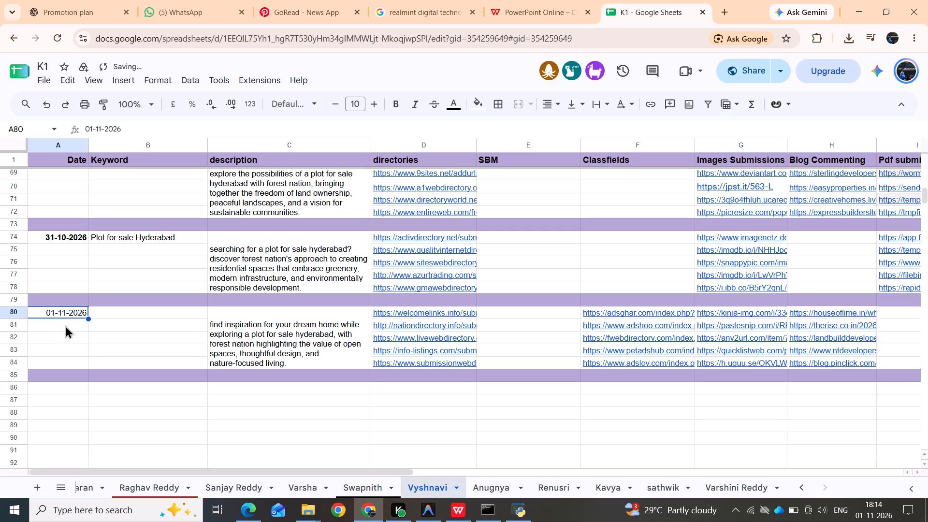
pyautogui.hotkey('ctrl', 's')
# Make the new date in A80 of the Vyshnavi sheet bold.
pyautogui.click(78, 309)
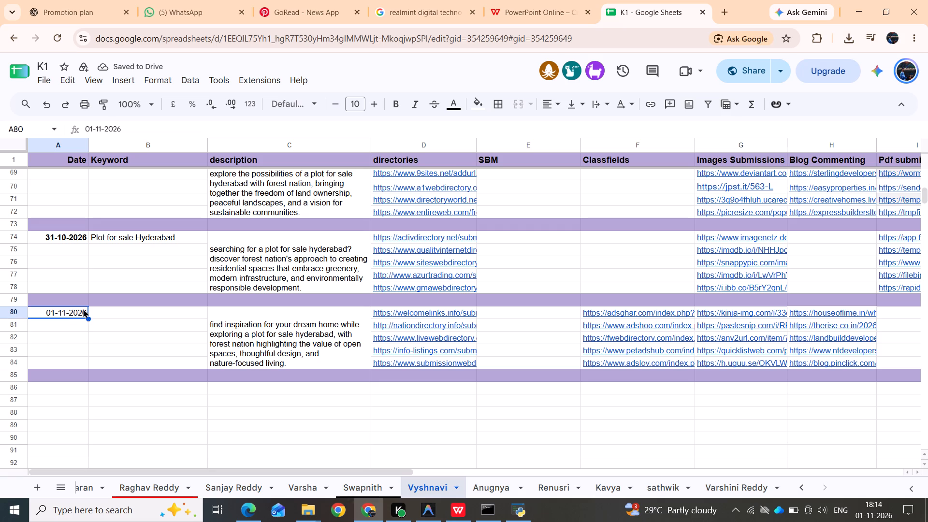
pyautogui.hotkey('ctrl', 'b')
pyautogui.click(157, 321)
pyautogui.scroll(-2, 261, 377)
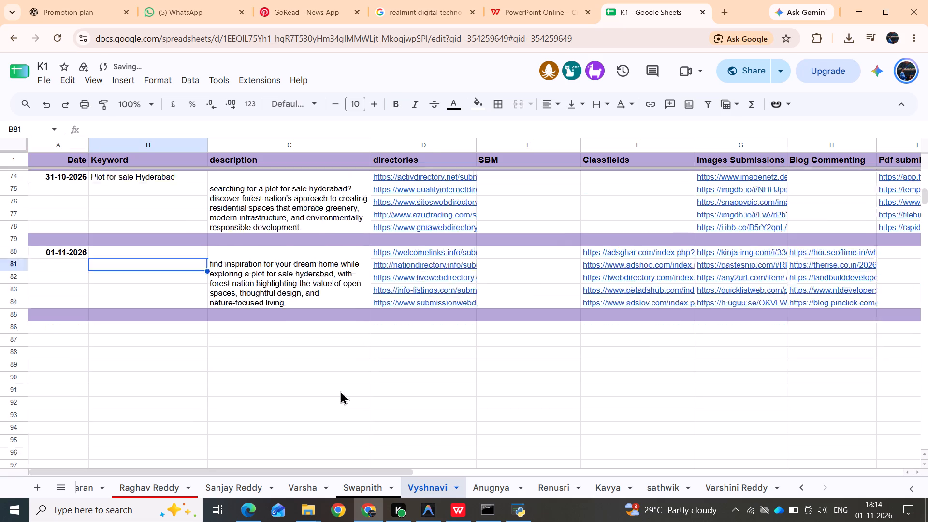
# Check the newest date entry on the Anugnya sheet.
pyautogui.click(487, 493)
pyautogui.scroll(-3, 406, 393)
pyautogui.scroll(-4, 261, 307)
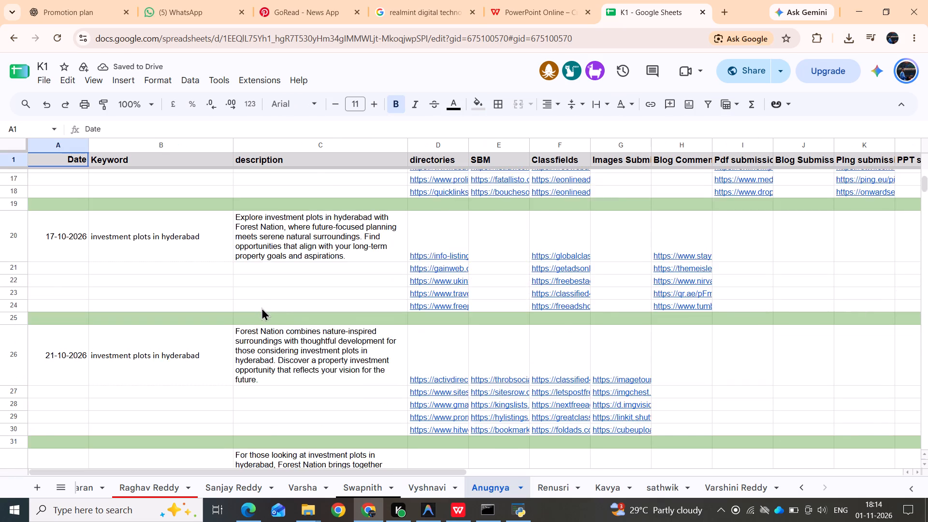
pyautogui.scroll(-15, 261, 307)
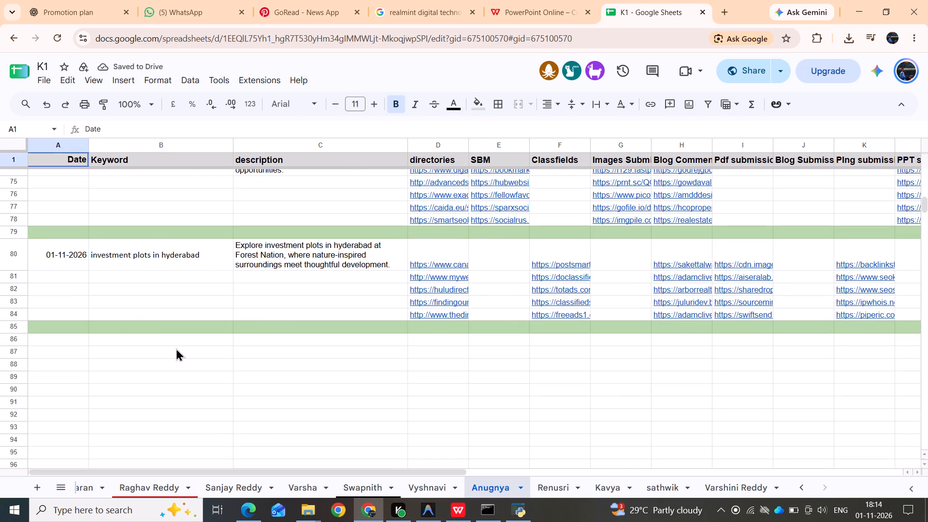
# On the Renusri sheet, enter 01-11-2026 in A87, move it up to replace the date in A86, and save.
pyautogui.click(543, 484)
pyautogui.scroll(-8, 245, 410)
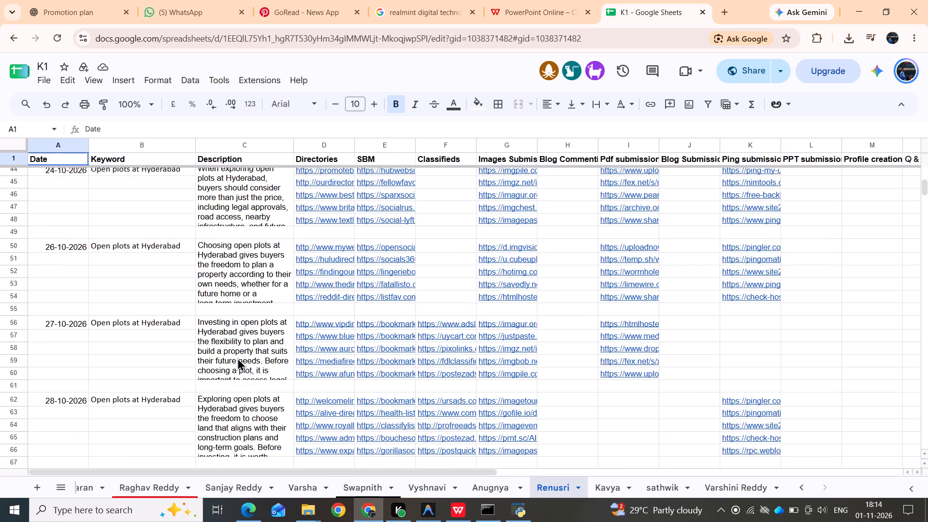
pyautogui.scroll(-10, 237, 358)
pyautogui.scroll(2, 62, 251)
pyautogui.click(65, 298)
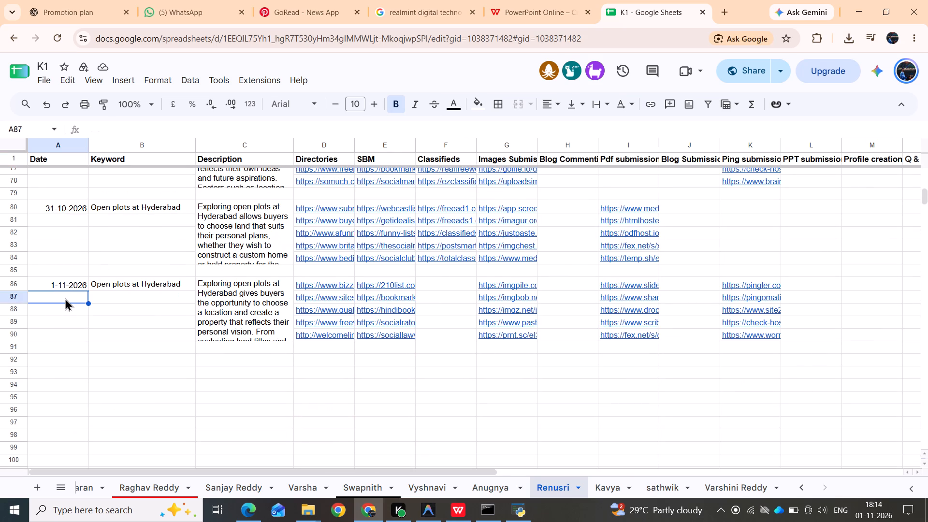
pyautogui.write('01-22')
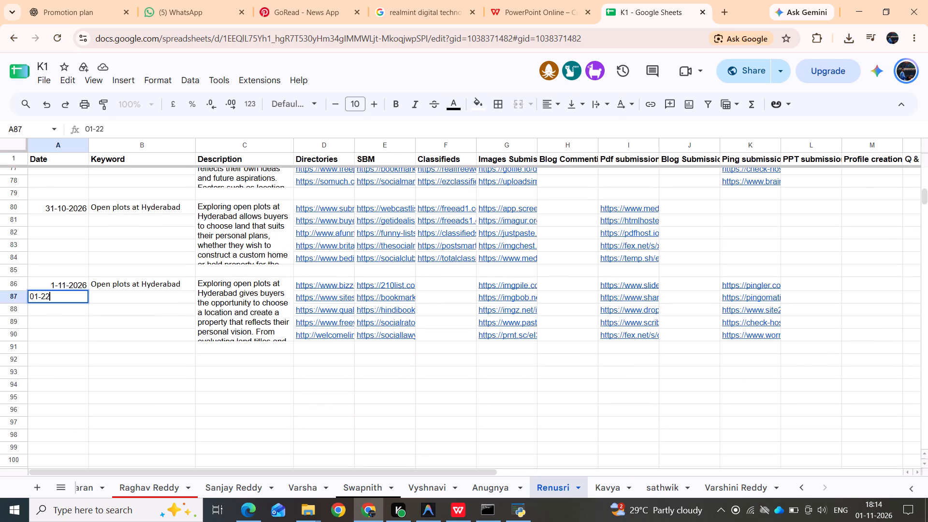
pyautogui.press('BackSpace')
pyautogui.press('BackSpace')
pyautogui.write('11-2026')
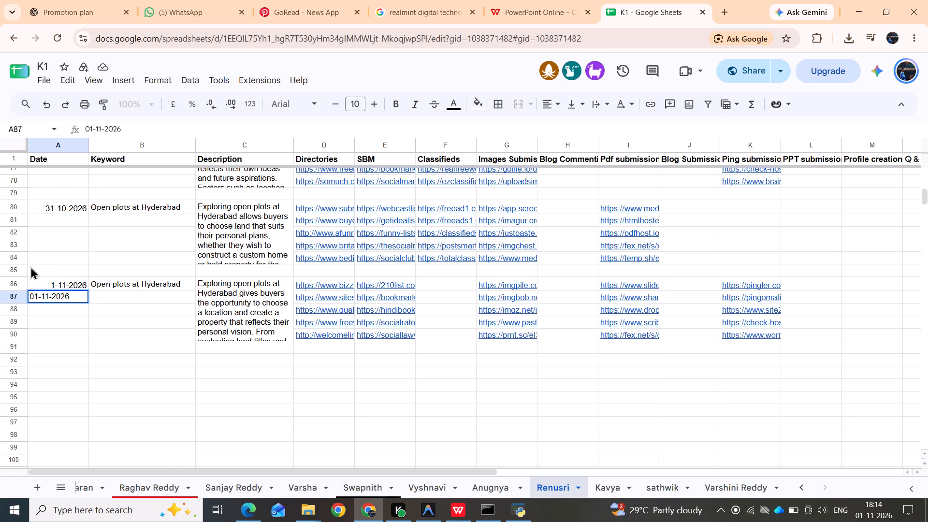
pyautogui.click(39, 297)
pyautogui.click(47, 312)
pyautogui.click(57, 296)
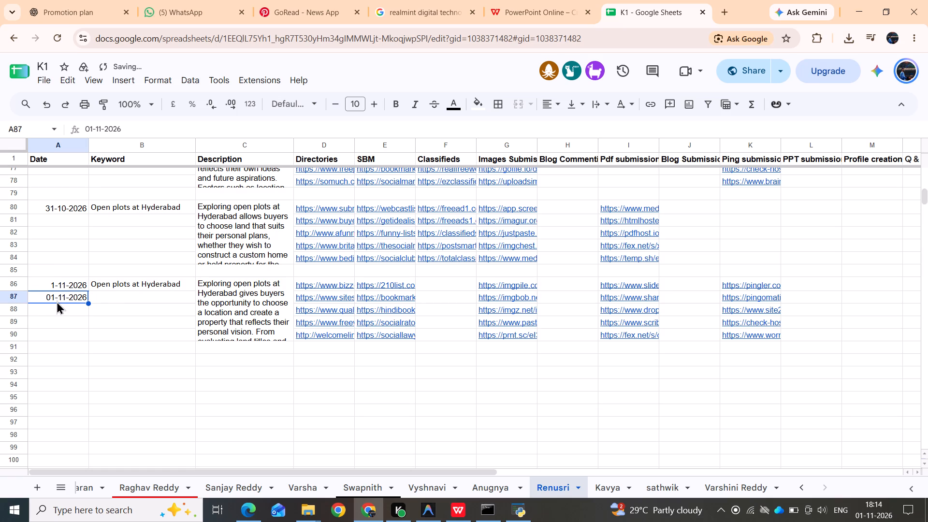
pyautogui.moveTo(56, 304); pyautogui.dragTo(59, 291)
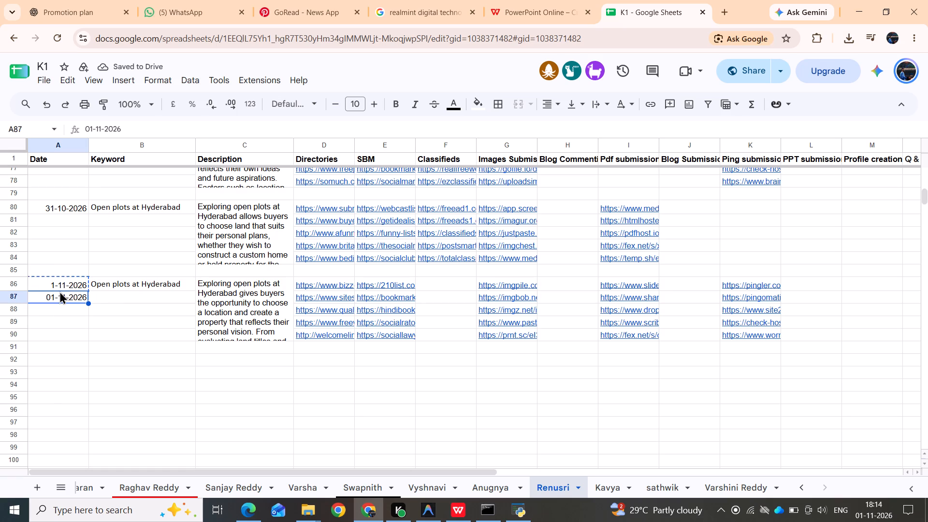
pyautogui.click(59, 291)
pyautogui.hotkey('ctrl', 's')
# On the Kavya sheet, enter 01-11-2026 in A81, move it up to replace the date in A80, and save.
pyautogui.click(593, 482)
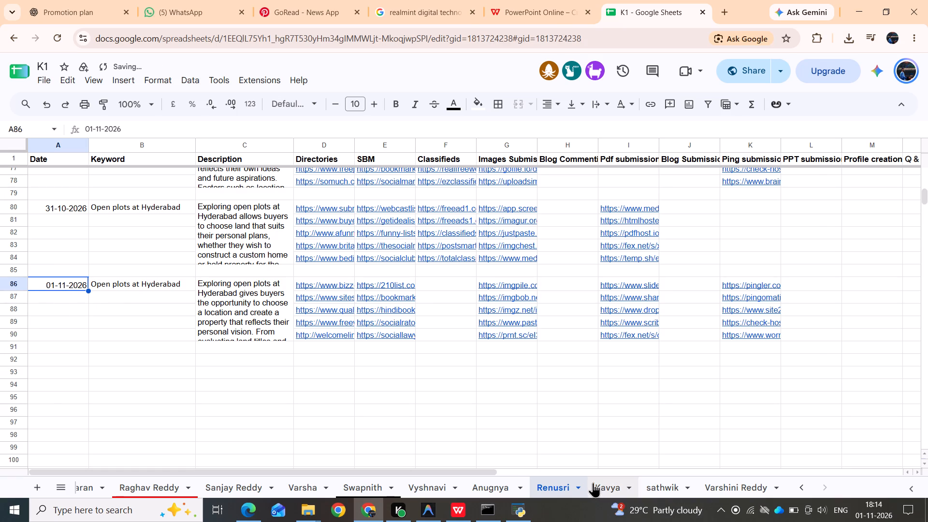
pyautogui.scroll(-13, 277, 229)
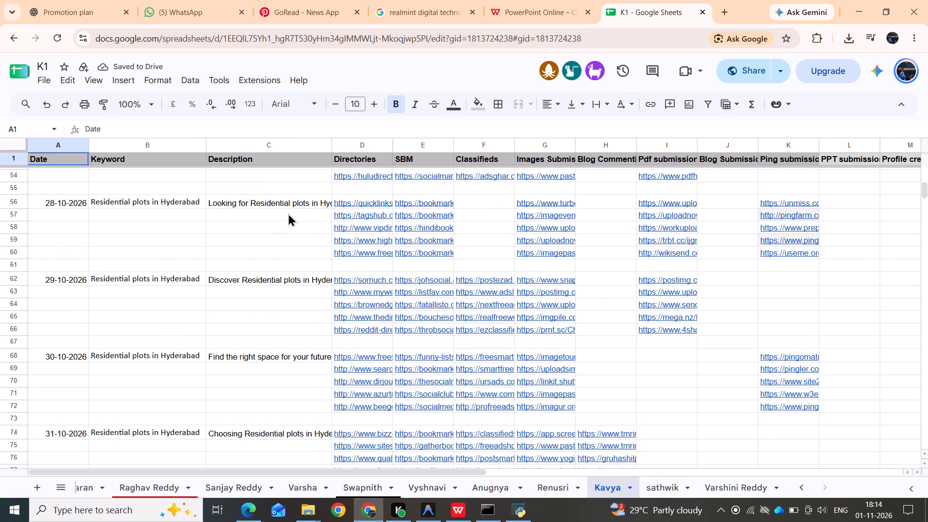
pyautogui.scroll(-2, 288, 213)
pyautogui.click(47, 283)
pyautogui.write('01-11-2026')
pyautogui.click(33, 265)
pyautogui.click(52, 277)
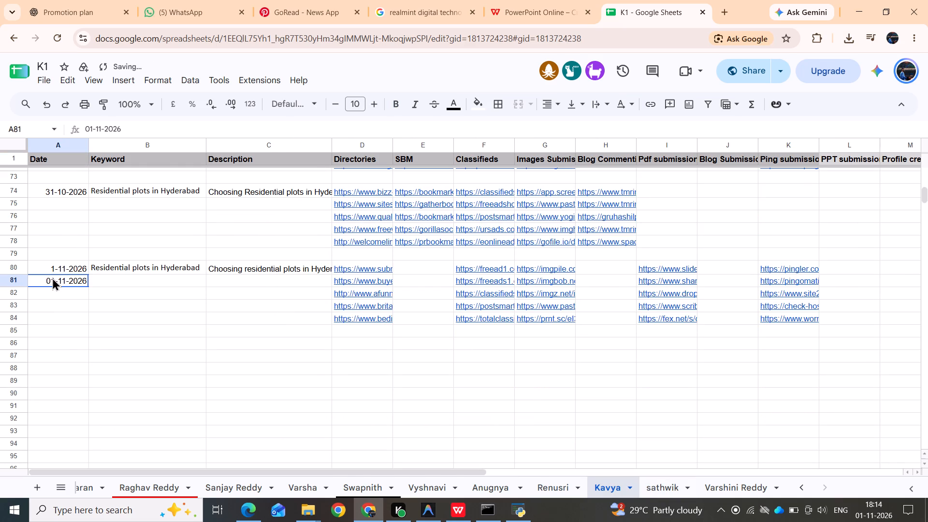
pyautogui.click(54, 283)
pyautogui.moveTo(54, 288); pyautogui.dragTo(63, 272)
pyautogui.click(63, 272)
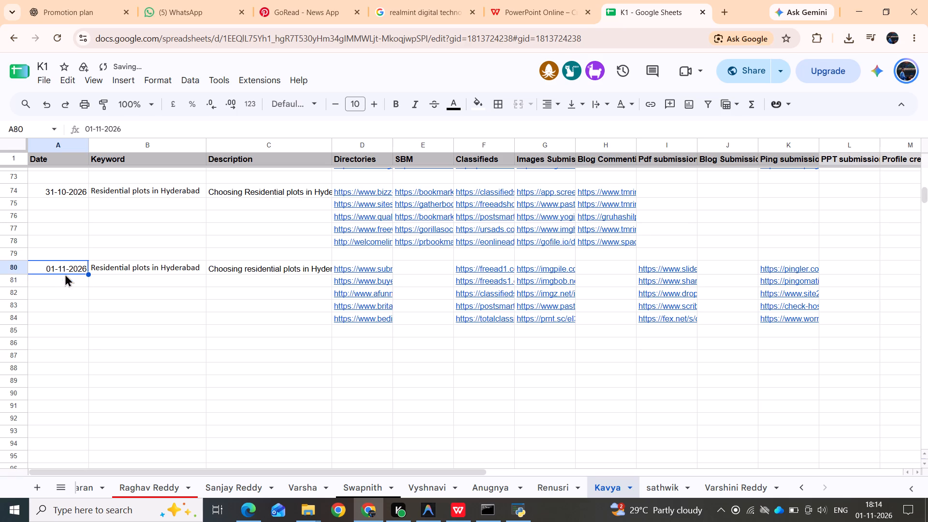
pyautogui.hotkey('ctrl', 's')
# On the sathwik sheet, enter 01-11-2026 in A83, below the newest date entry.
pyautogui.click(670, 479)
pyautogui.scroll(-10, 122, 309)
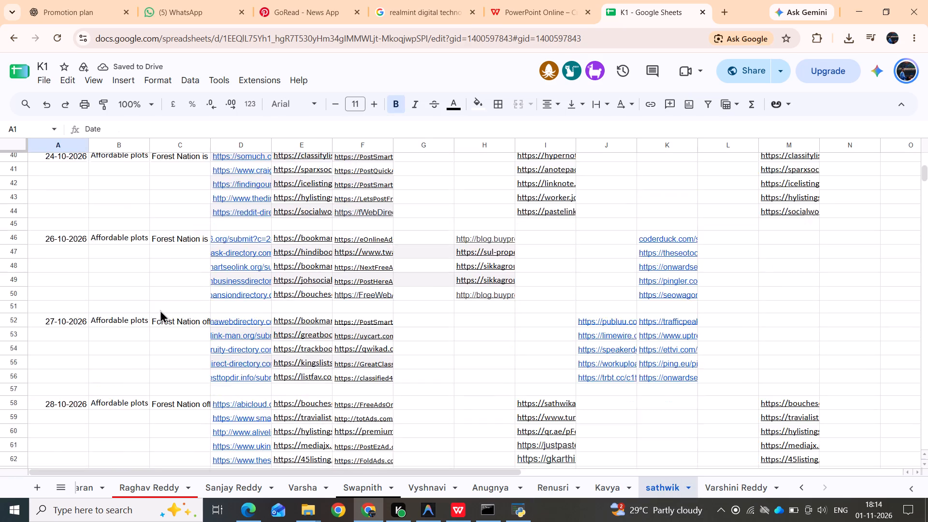
pyautogui.scroll(-7, 160, 310)
pyautogui.click(45, 251)
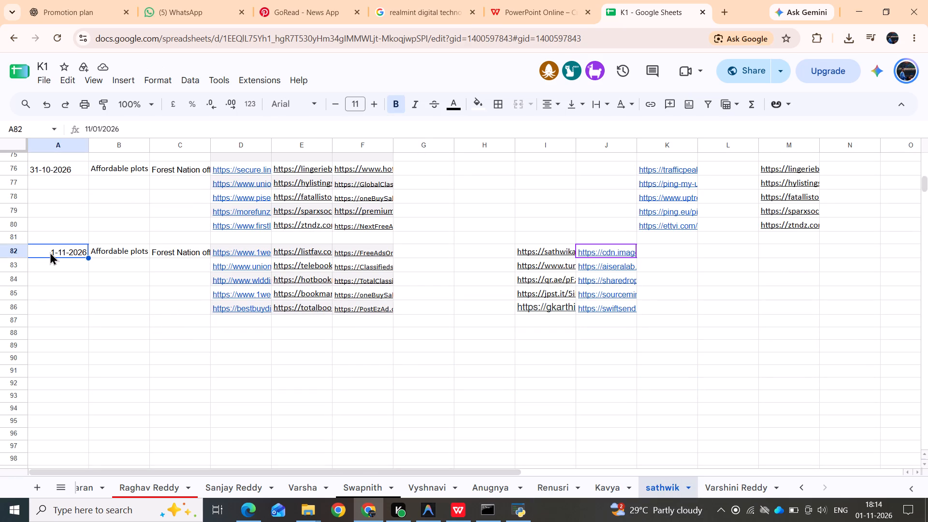
pyautogui.click(50, 252)
pyautogui.click(50, 252)
pyautogui.click(65, 261)
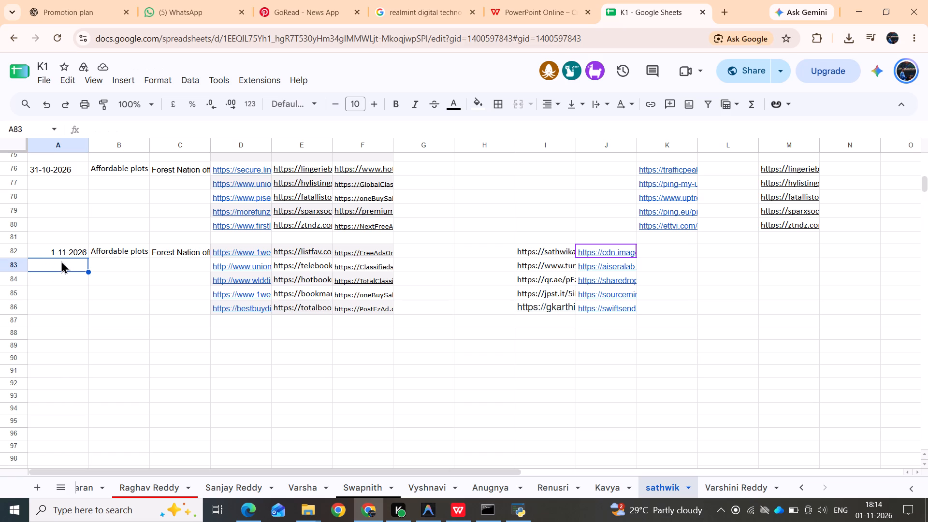
pyautogui.write('01-11-22')
pyautogui.press('BackSpace')
pyautogui.write('026')
pyautogui.hotkey('ctrl', 'a')
pyautogui.hotkey('ctrl', 'c')
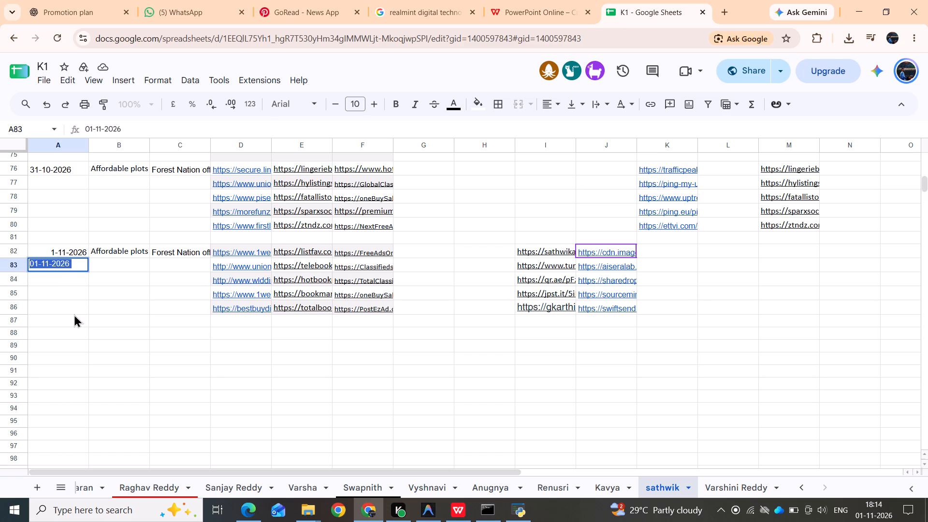
pyautogui.click(75, 280)
# Move the new date from A83 to replace the date in A82 on the sathwik sheet, and save.
pyautogui.click(74, 266)
pyautogui.moveTo(74, 266); pyautogui.dragTo(77, 249)
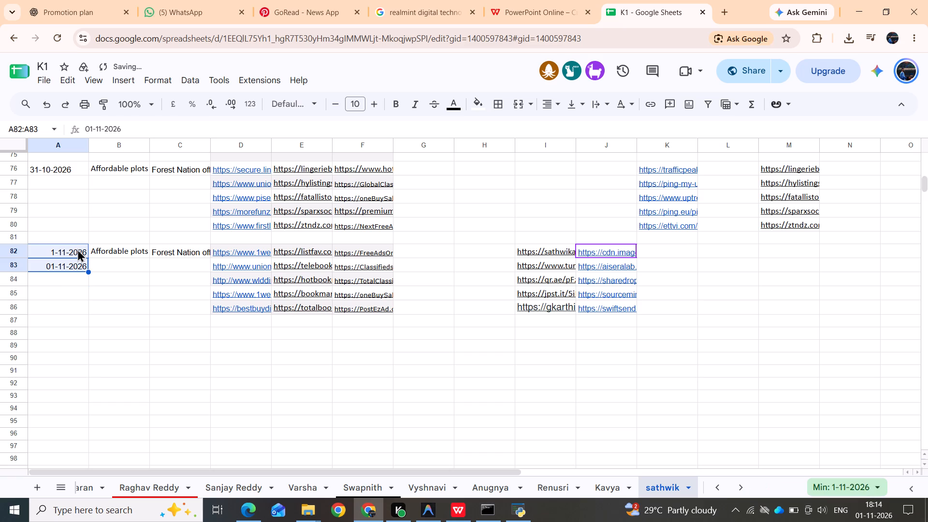
pyautogui.click(78, 271)
pyautogui.moveTo(81, 274); pyautogui.dragTo(89, 244)
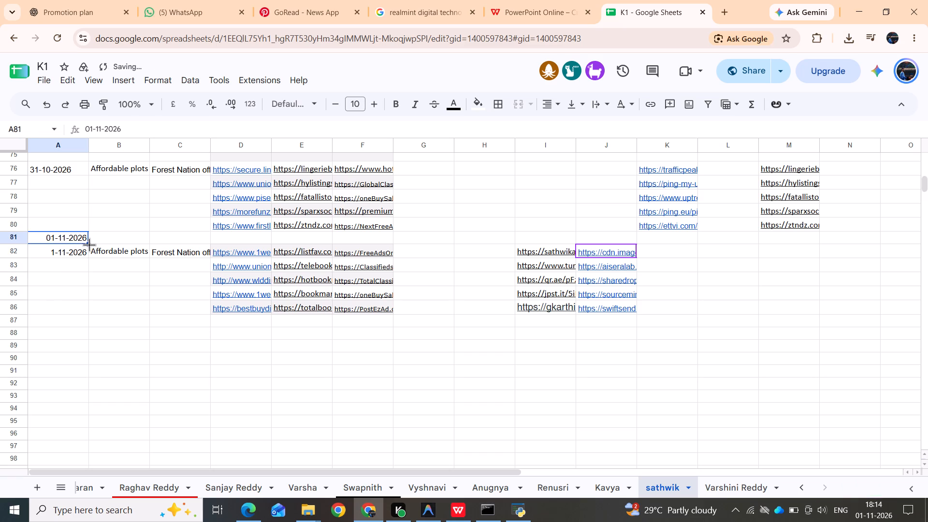
pyautogui.moveTo(79, 246); pyautogui.dragTo(79, 254)
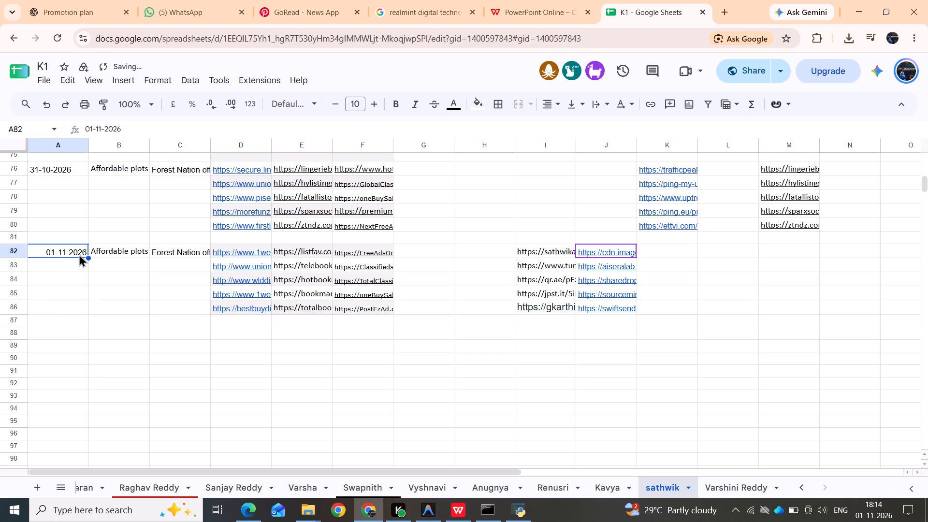
pyautogui.click(79, 254)
pyautogui.hotkey('ctrl', 's')
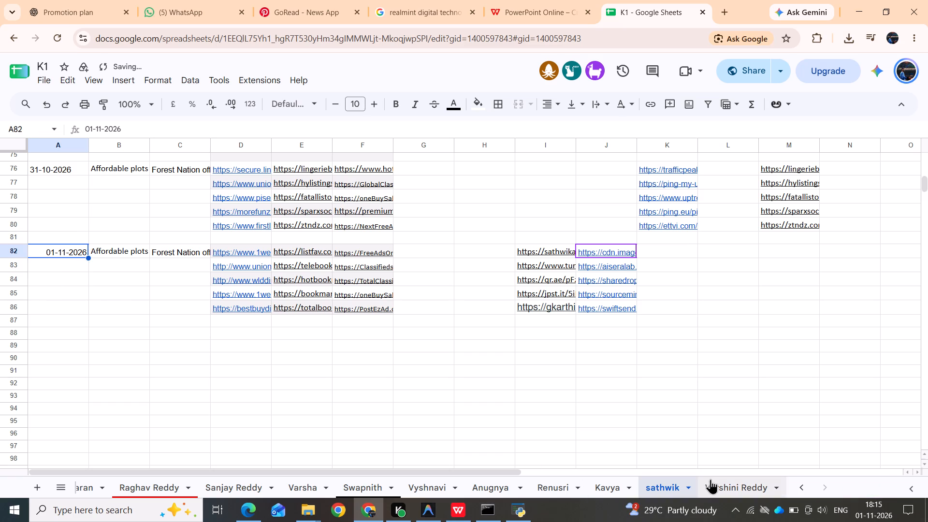
# Check the newest date entry on the last sheet, just after sathwik, and save the spreadsheet.
pyautogui.click(710, 479)
pyautogui.scroll(-17, 67, 257)
pyautogui.scroll(4, 72, 385)
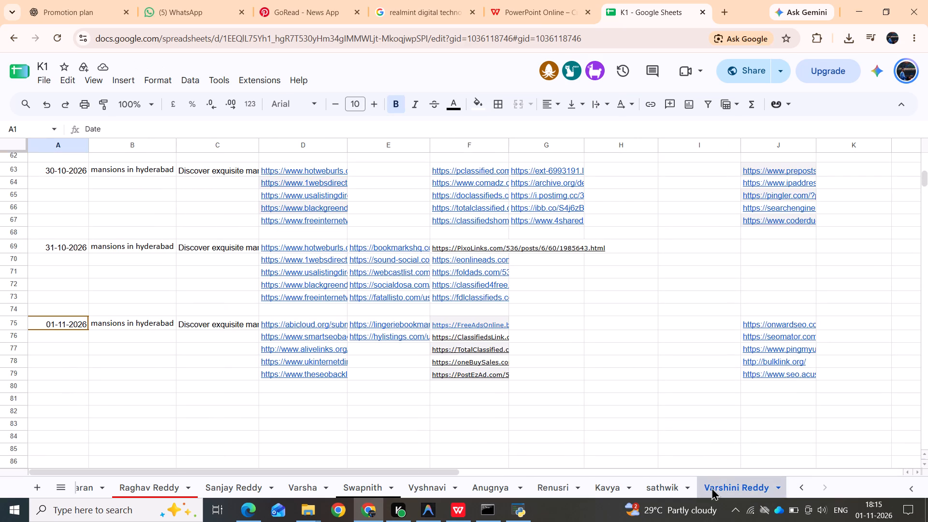
pyautogui.click(813, 483)
pyautogui.hotkey('ctrl', 's')
pyautogui.hotkey('ctrl', 's')
pyautogui.hotkey('ctrl', 's')
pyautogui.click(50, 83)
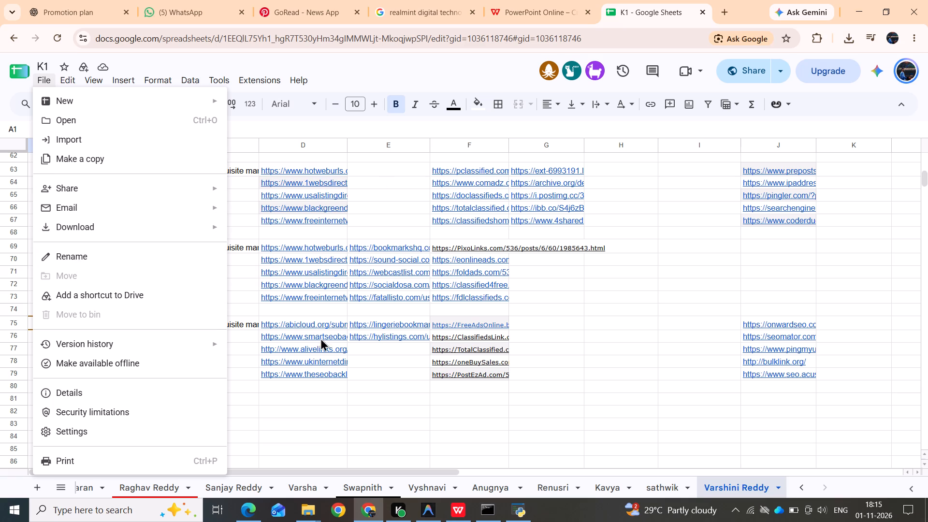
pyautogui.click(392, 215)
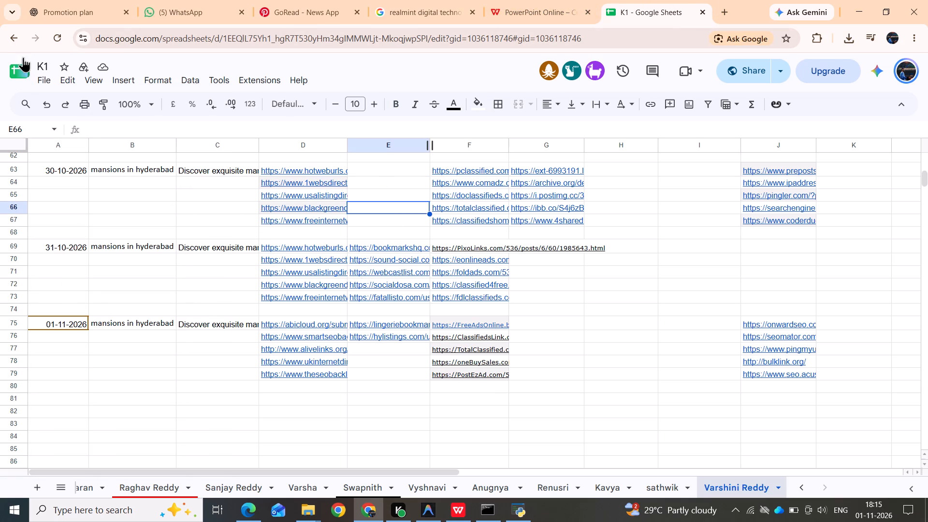
# Return to the Sheets home list and open the K2 spreadsheet.
pyautogui.click(9, 72)
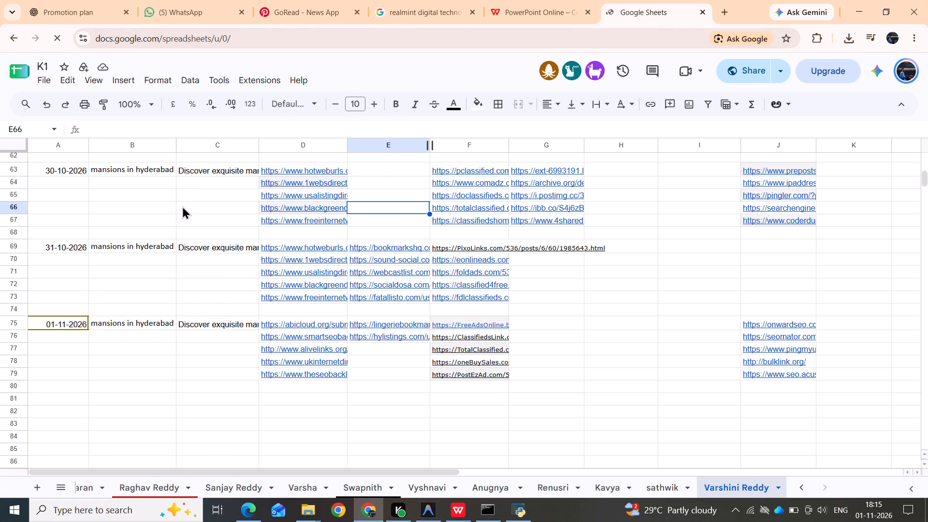
pyautogui.scroll(-1, 209, 289)
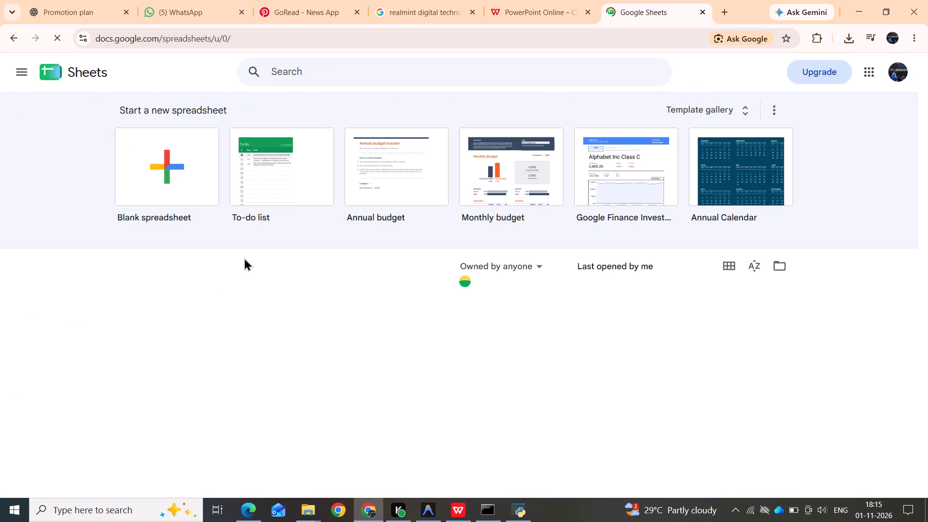
pyautogui.scroll(-1, 244, 258)
pyautogui.scroll(-6, 289, 316)
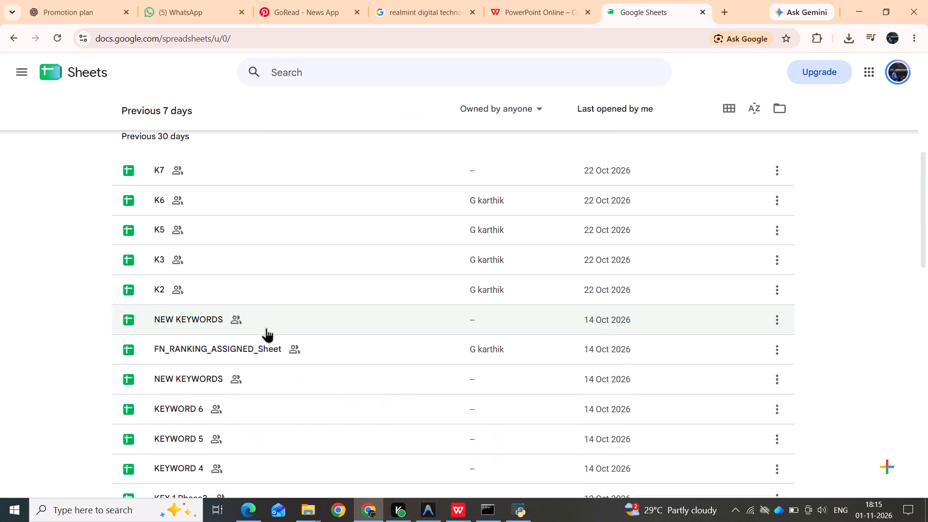
pyautogui.click(275, 286)
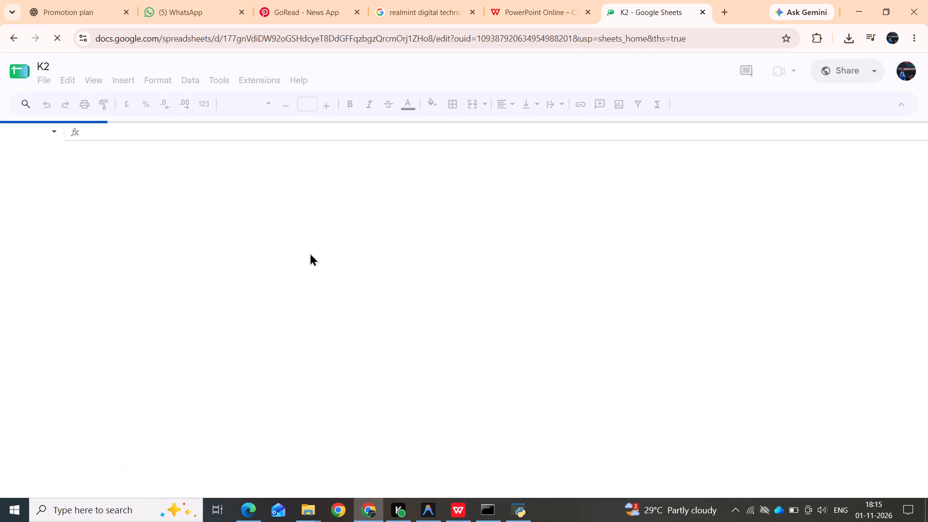
# Dismiss the signed-in account notice and check the newest date entry on the first sheet of K2.
pyautogui.scroll(-11, 46, 267)
pyautogui.scroll(-2, 103, 270)
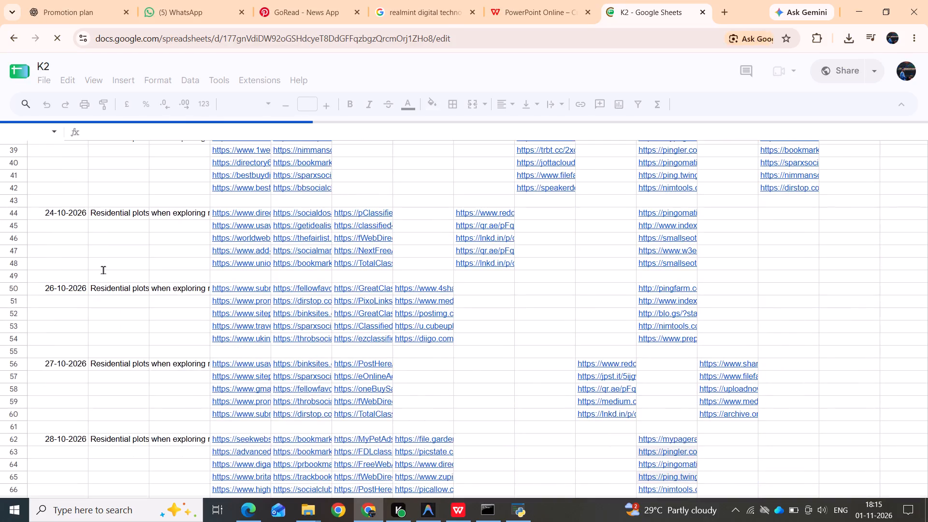
pyautogui.scroll(-6, 103, 270)
pyautogui.scroll(-2, 299, 360)
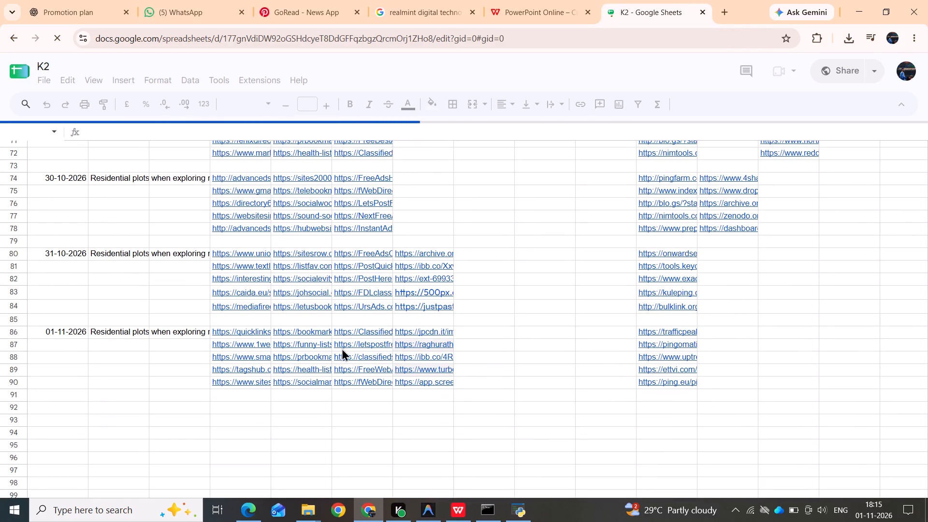
pyautogui.scroll(-1, 362, 346)
pyautogui.scroll(1, 367, 341)
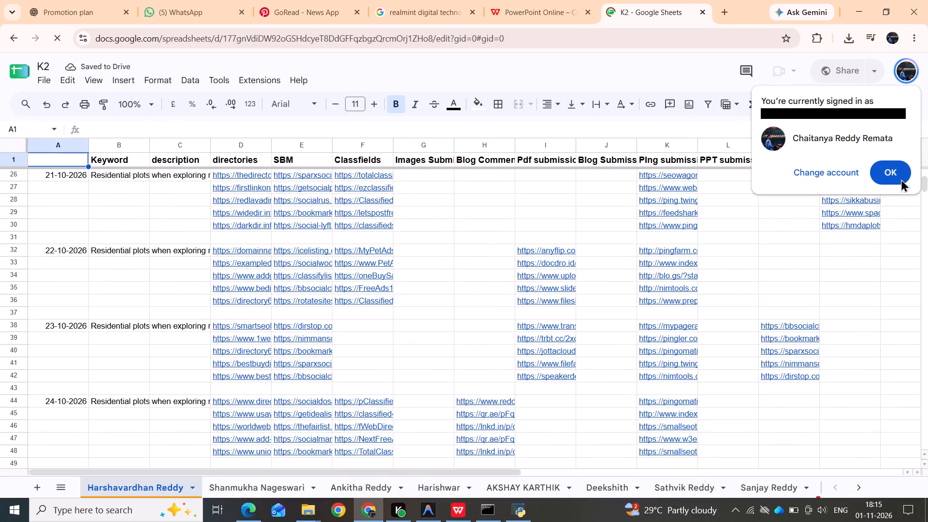
pyautogui.click(901, 178)
pyautogui.scroll(-1, 305, 312)
pyautogui.scroll(-2, 260, 367)
pyautogui.scroll(-1, 183, 391)
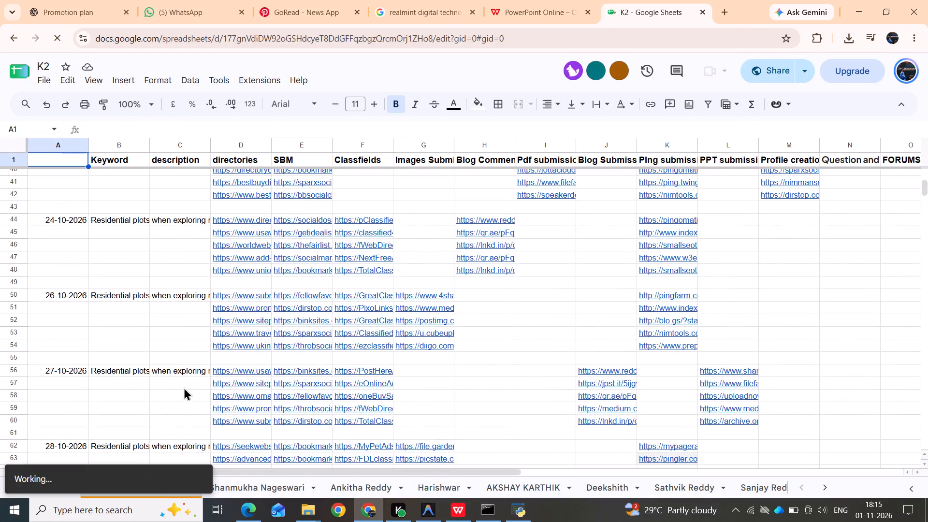
pyautogui.scroll(-6, 184, 387)
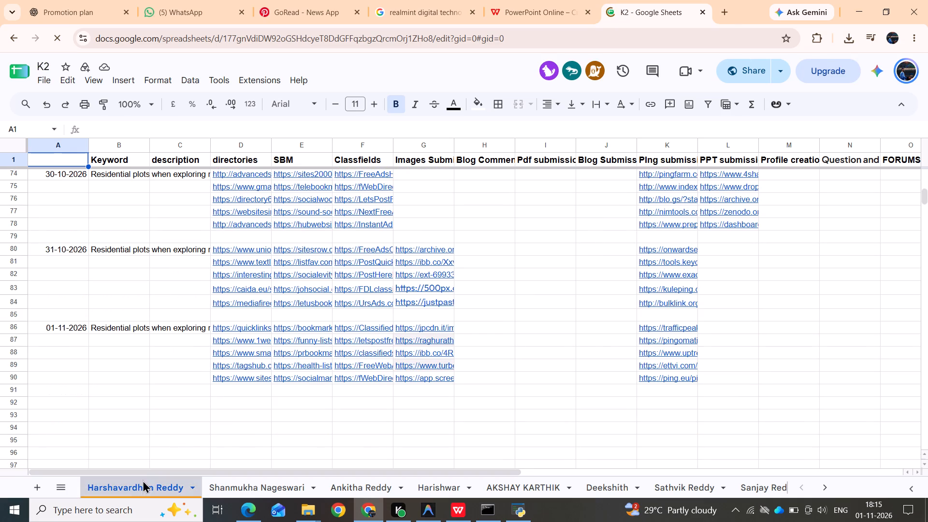
# On the second sheet, enter 01-11-2026 in A70, move it up to replace the newest date in A69, and save.
pyautogui.click(201, 480)
pyautogui.click(226, 483)
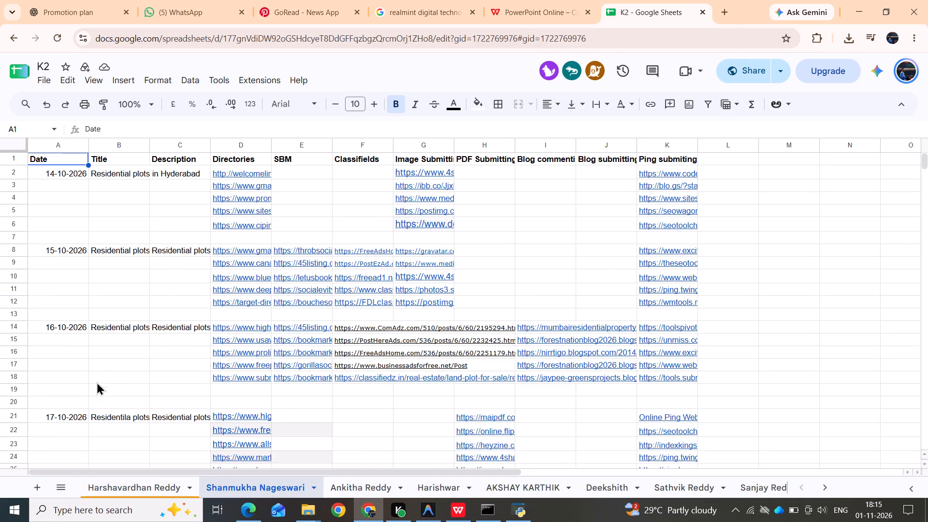
pyautogui.scroll(-13, 110, 372)
pyautogui.click(60, 253)
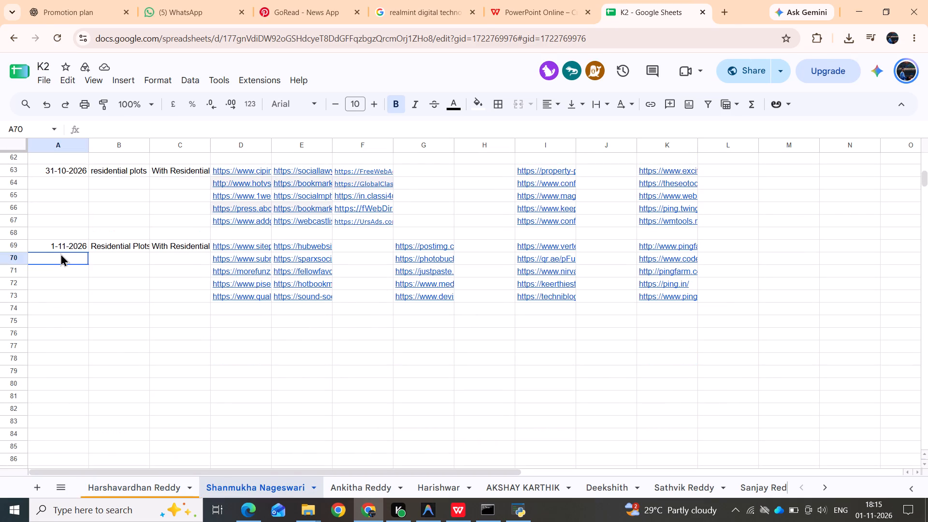
pyautogui.hotkey('ctrl', 'v')
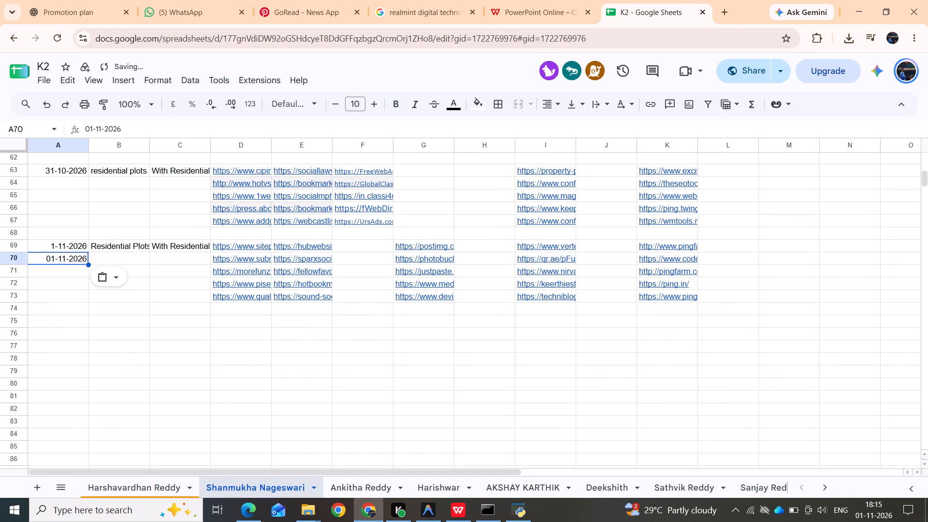
pyautogui.moveTo(82, 263); pyautogui.dragTo(78, 250)
pyautogui.click(78, 250)
pyautogui.hotkey('ctrl', 's')
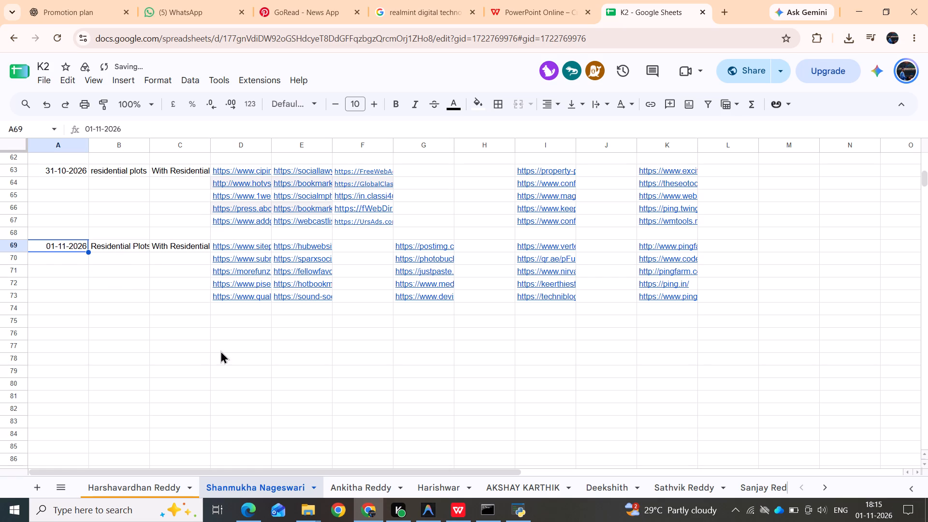
# On the third sheet, enter 01-11-2026 in A45, move it up to replace the newest date in A44, and save.
pyautogui.click(355, 480)
pyautogui.scroll(-9, 140, 331)
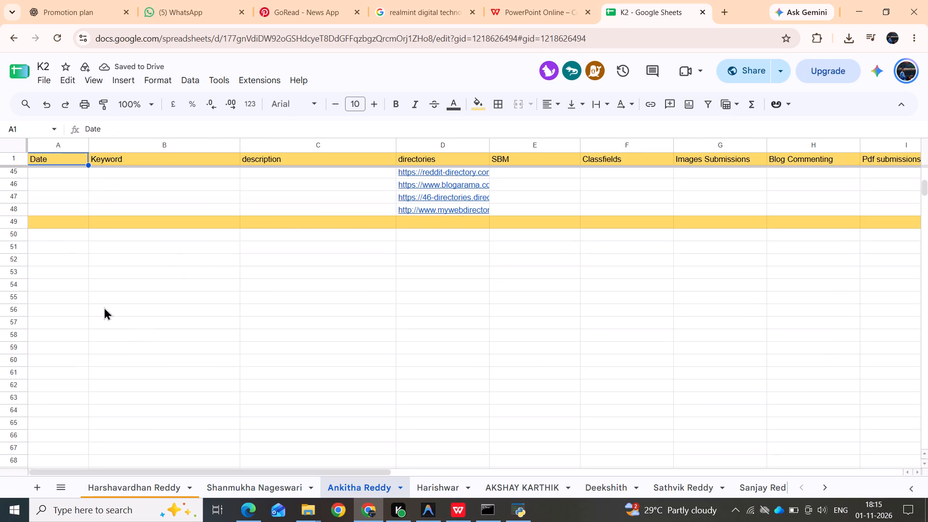
pyautogui.scroll(2, 69, 249)
pyautogui.click(67, 295)
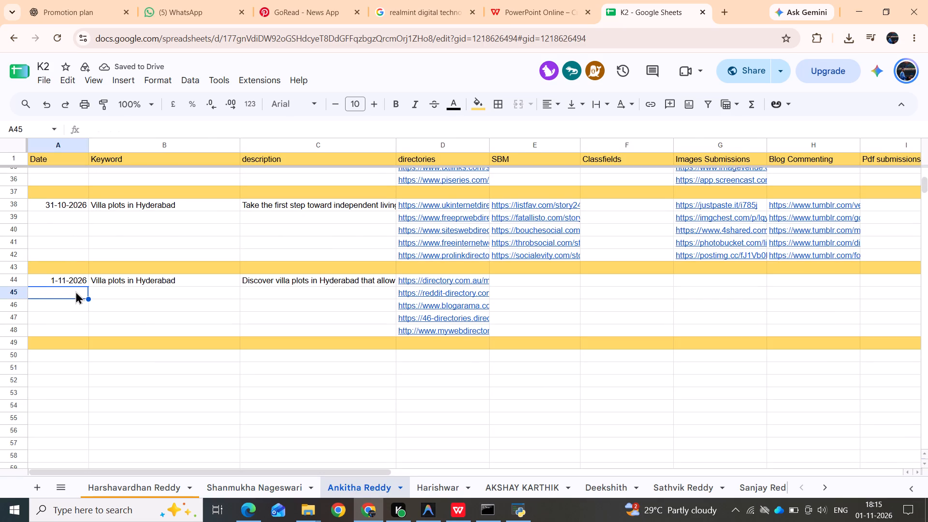
pyautogui.hotkey('ctrl', 'v')
pyautogui.moveTo(77, 300); pyautogui.dragTo(74, 286)
pyautogui.click(74, 286)
pyautogui.hotkey('ctrl', 's')
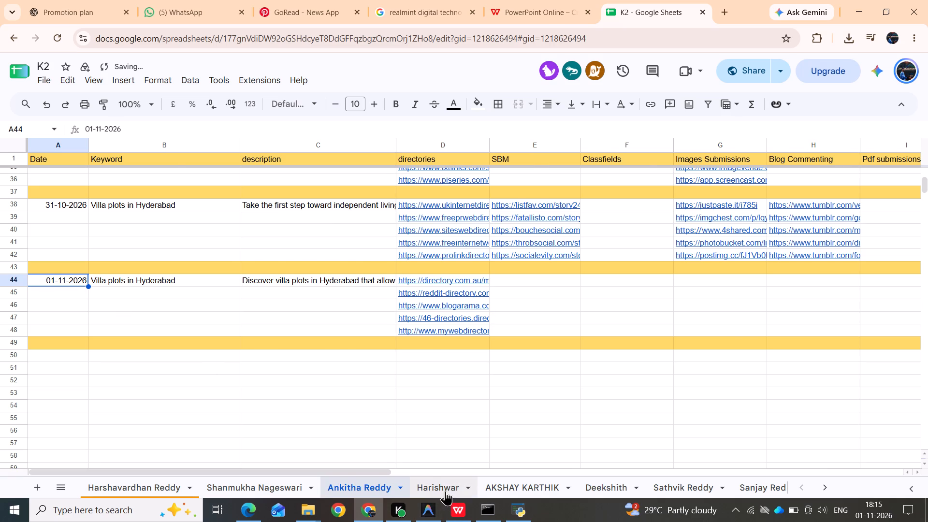
# Check the newest date entries on the Harishwar sheet and the sheet just after it.
pyautogui.click(445, 491)
pyautogui.scroll(-11, 151, 382)
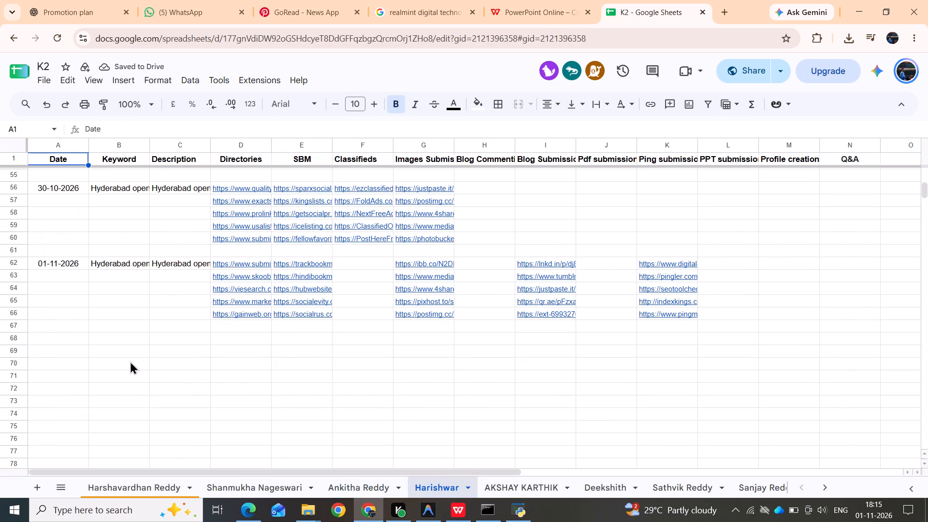
pyautogui.click(54, 278)
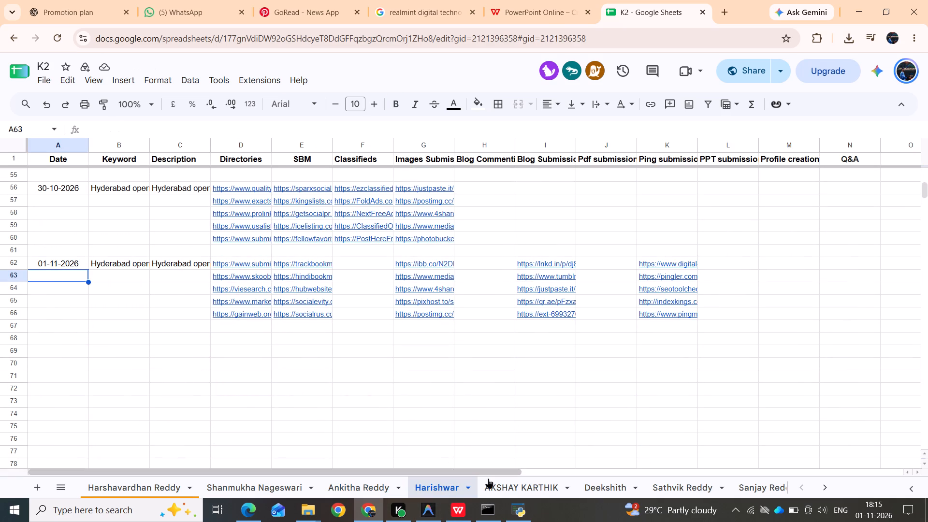
pyautogui.click(501, 483)
pyautogui.scroll(-14, 508, 455)
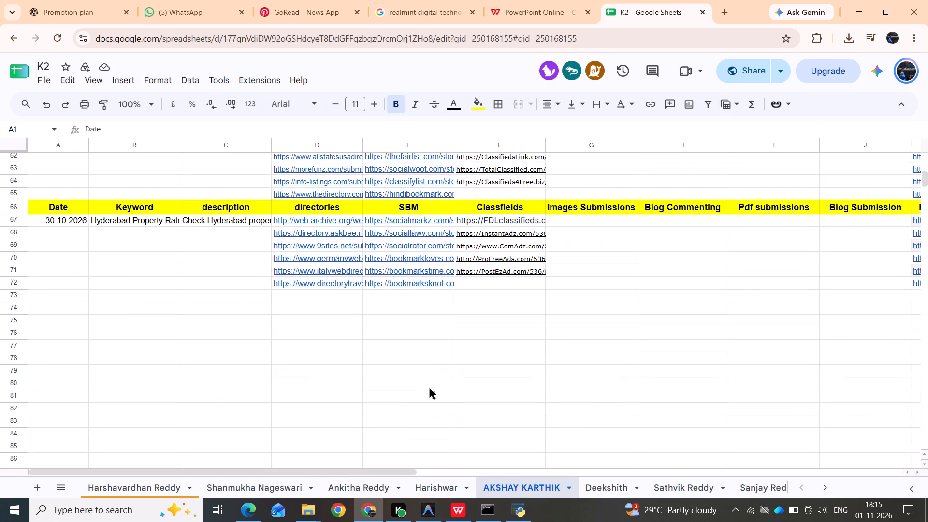
pyautogui.scroll(2, 427, 386)
pyautogui.scroll(-1, 429, 392)
# Open the Deekshith sheet and look for its newest date entry.
pyautogui.click(623, 486)
pyautogui.scroll(-2, 371, 384)
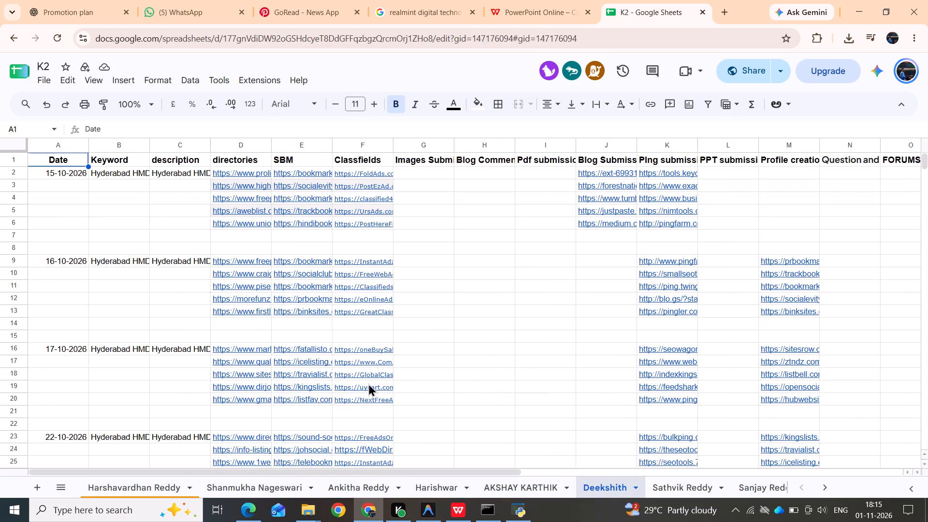
# Check the newest date entry at the end of the Deekshith sheet.
pyautogui.scroll(-13, 368, 383)
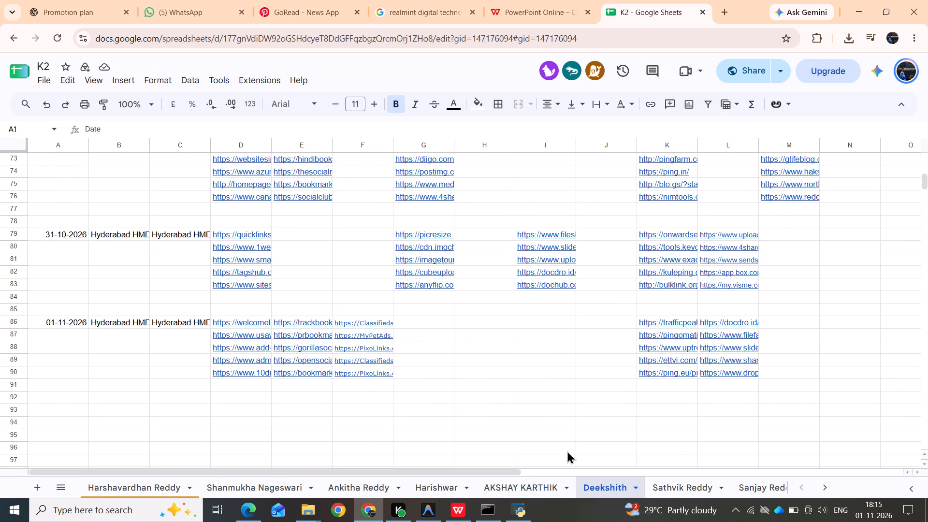
# On the Sathvik sheet, enter 01-11-2026 in A102, move it up to replace the newest date in A101, and save.
pyautogui.click(683, 489)
pyautogui.scroll(-10, 473, 331)
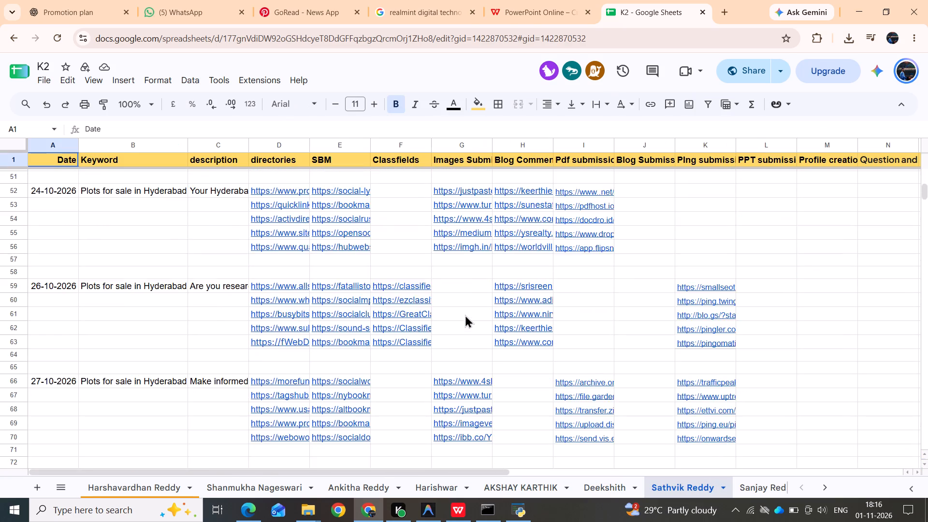
pyautogui.scroll(-11, 465, 315)
pyautogui.scroll(2, 464, 302)
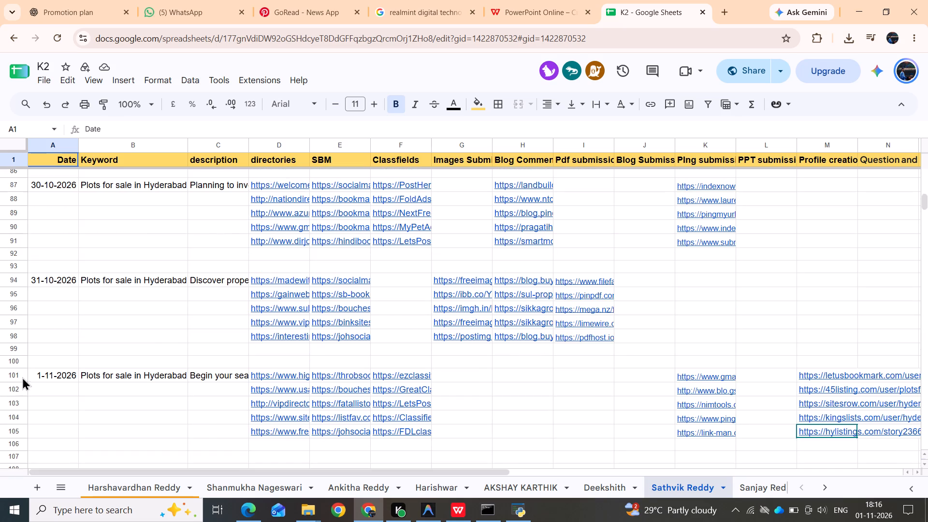
pyautogui.click(47, 384)
pyautogui.hotkey('ctrl', 'v')
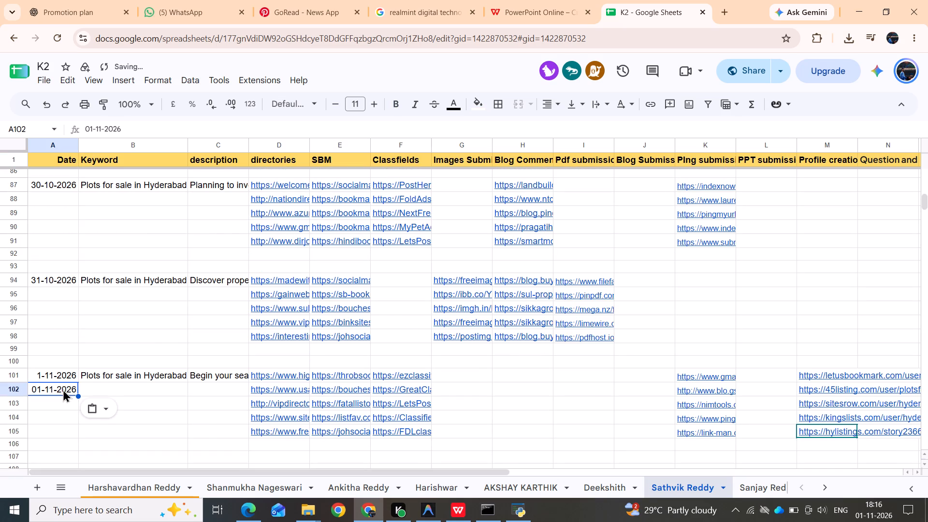
pyautogui.moveTo(59, 398); pyautogui.dragTo(60, 383)
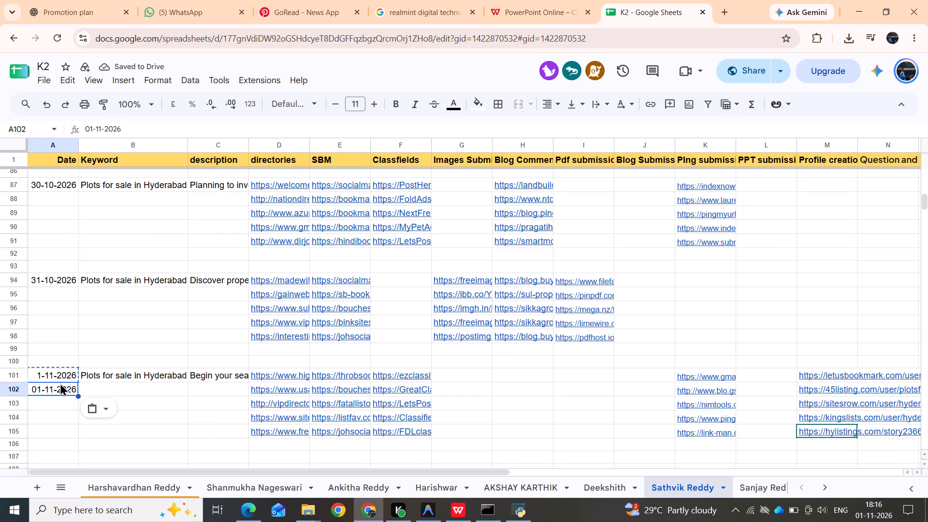
pyautogui.moveTo(60, 383); pyautogui.dragTo(60, 382)
pyautogui.click(61, 380)
pyautogui.hotkey('ctrl', 's')
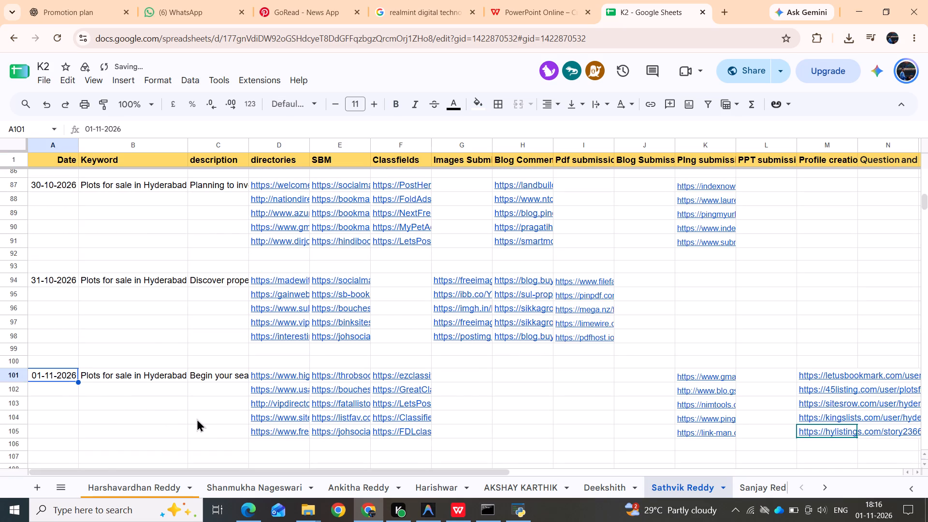
# On the Sanjay sheet, enter 01-11-2026 in A90, move it up to replace the newest date in A89, and save.
pyautogui.click(734, 483)
pyautogui.scroll(-4, 144, 398)
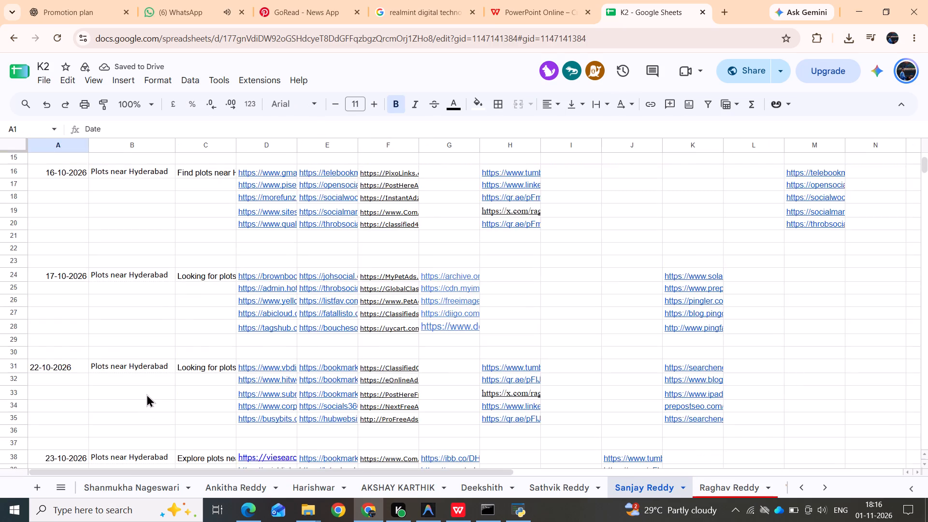
pyautogui.scroll(-14, 146, 394)
pyautogui.scroll(2, 140, 377)
pyautogui.click(54, 342)
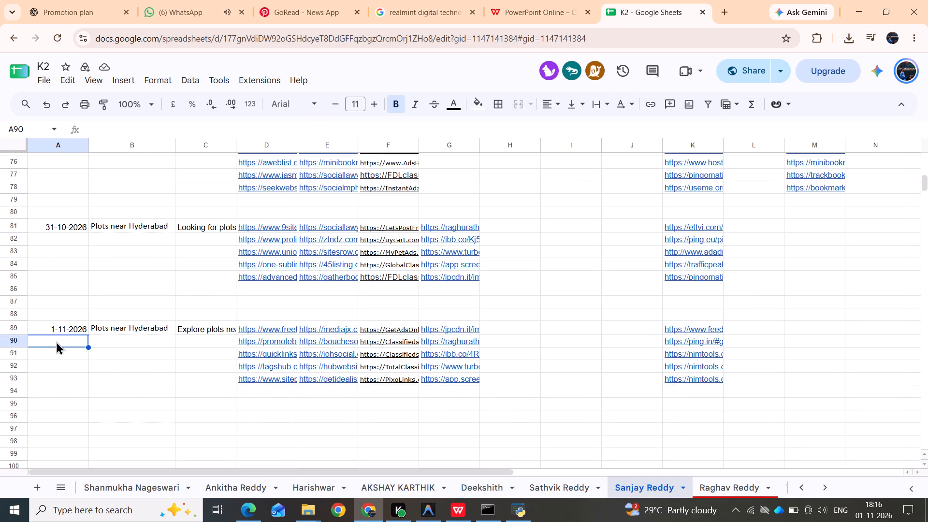
pyautogui.hotkey('ctrl', 'v')
pyautogui.moveTo(74, 347); pyautogui.dragTo(74, 334)
pyautogui.click(76, 333)
pyautogui.keyDown('ctrl'); pyautogui.click(95, 347); pyautogui.keyUp('ctrl')
pyautogui.hotkey('ctrl', 's')
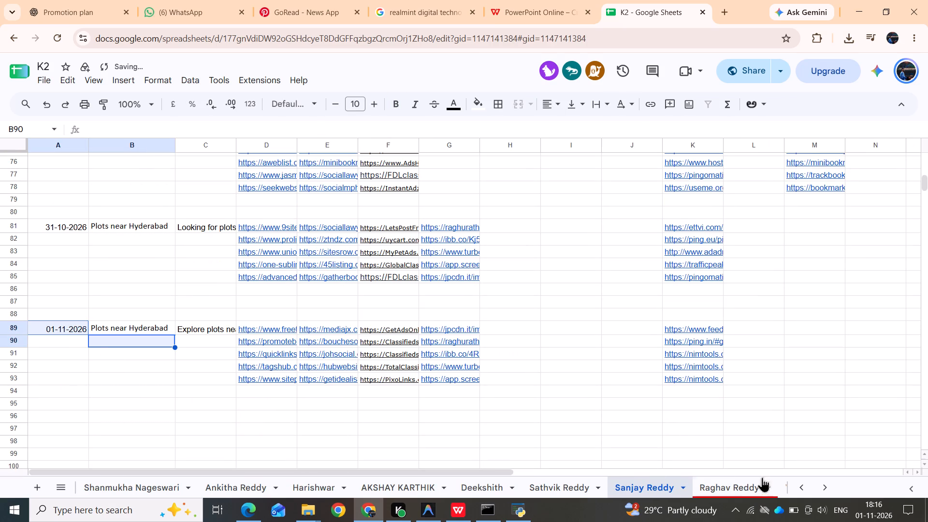
# On the Raghav sheet, enter the copied date 01-11-2026 in A83, directly below the newest date entry.
pyautogui.click(738, 481)
pyautogui.click(826, 482)
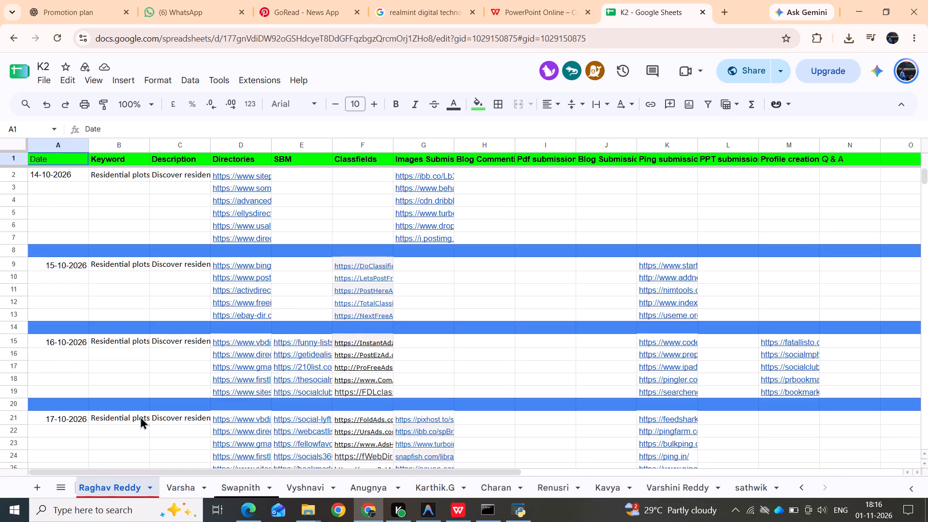
pyautogui.scroll(-13, 128, 403)
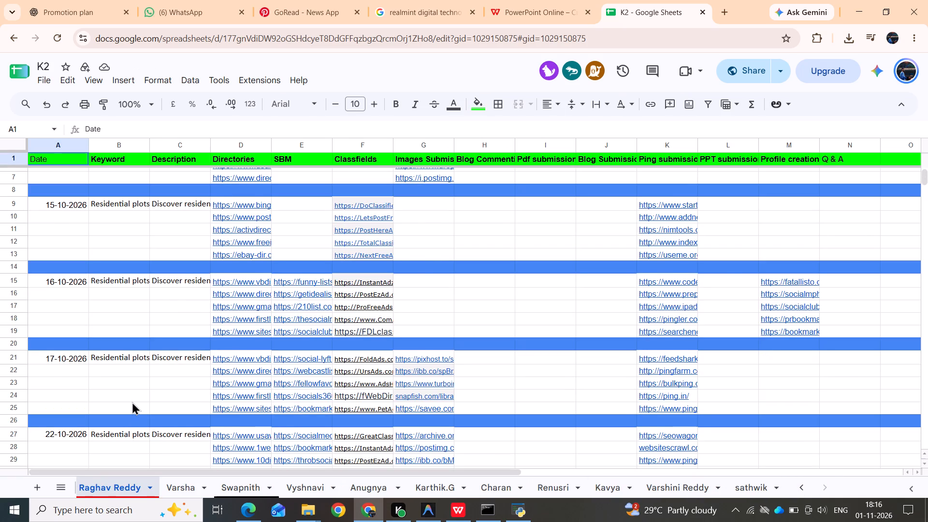
pyautogui.click(54, 423)
pyautogui.hotkey('ctrl', 'v')
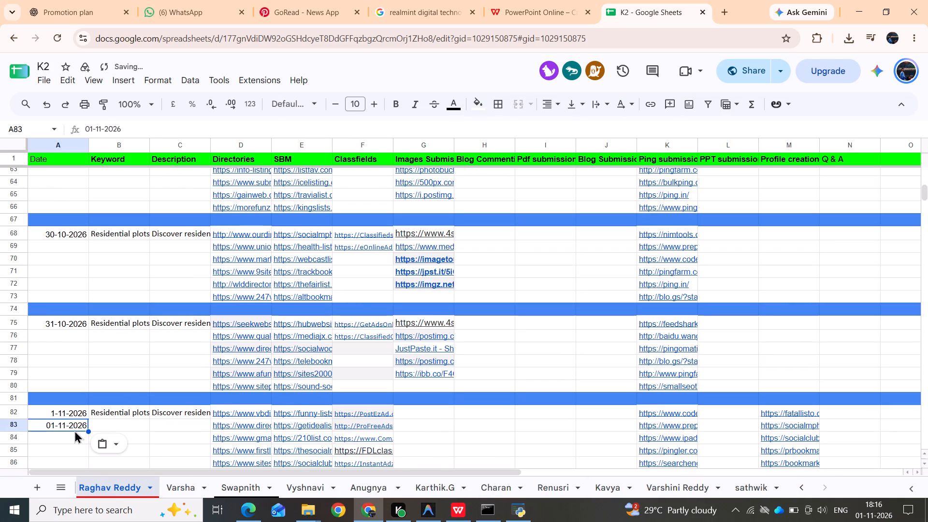
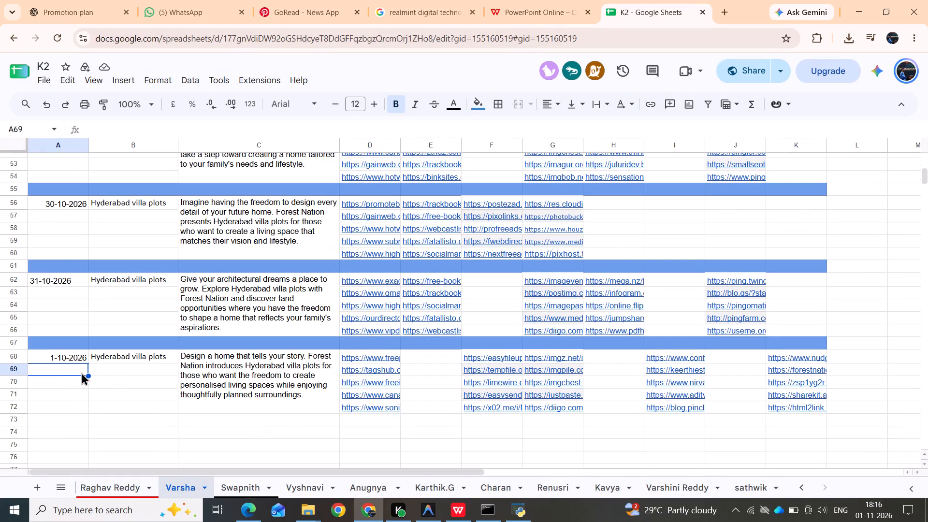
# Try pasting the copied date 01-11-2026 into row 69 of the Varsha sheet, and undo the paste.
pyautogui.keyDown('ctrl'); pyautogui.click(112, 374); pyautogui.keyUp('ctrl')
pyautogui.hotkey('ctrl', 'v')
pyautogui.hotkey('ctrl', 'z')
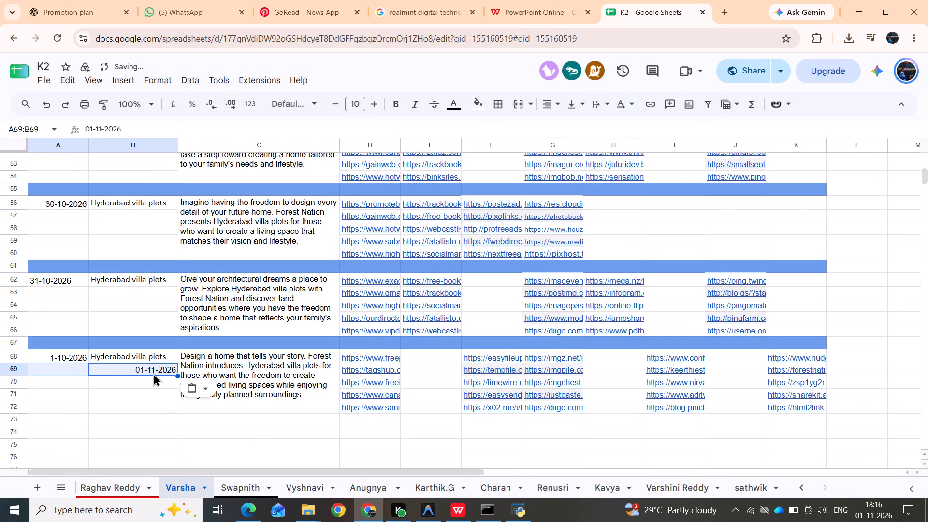
# Paste 01-11-2026 from the clipboard history into A69 on the Varsha sheet, below the newest date.
pyautogui.click(64, 369)
pyautogui.hotkey('ctrl', 'c')
pyautogui.hotkey('ctrl', 'v')
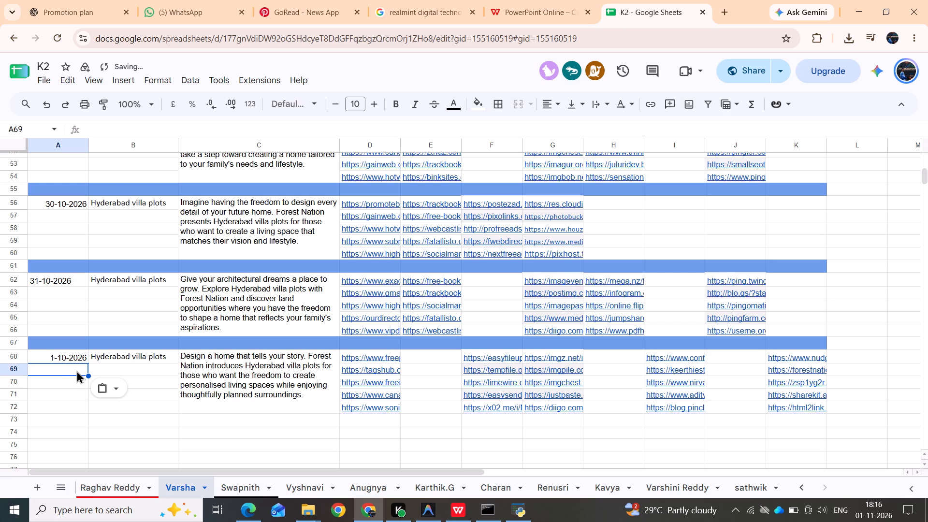
pyautogui.press('super+v')
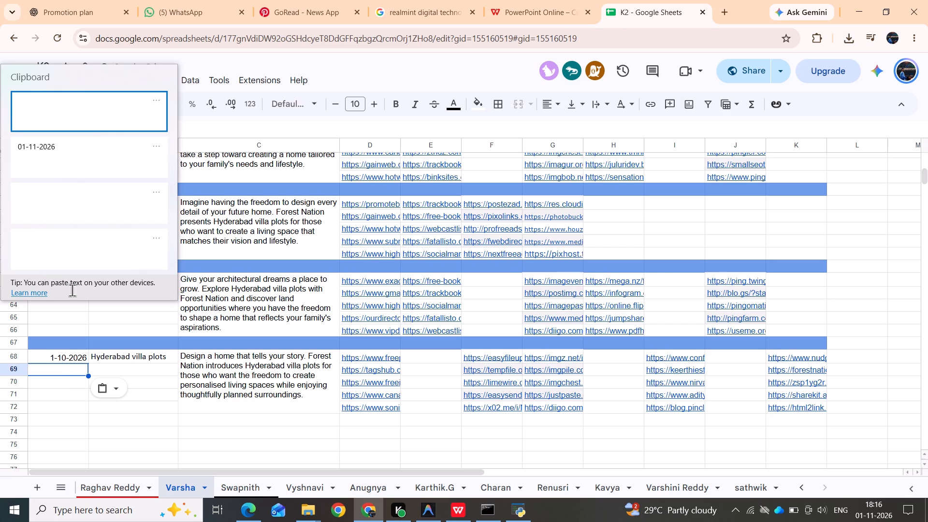
# On the Varsha sheet, enter the copied date 01-11-2026 in A69, just below the newest date.
pyautogui.click(72, 157)
pyautogui.hotkey('ctrl', 'v')
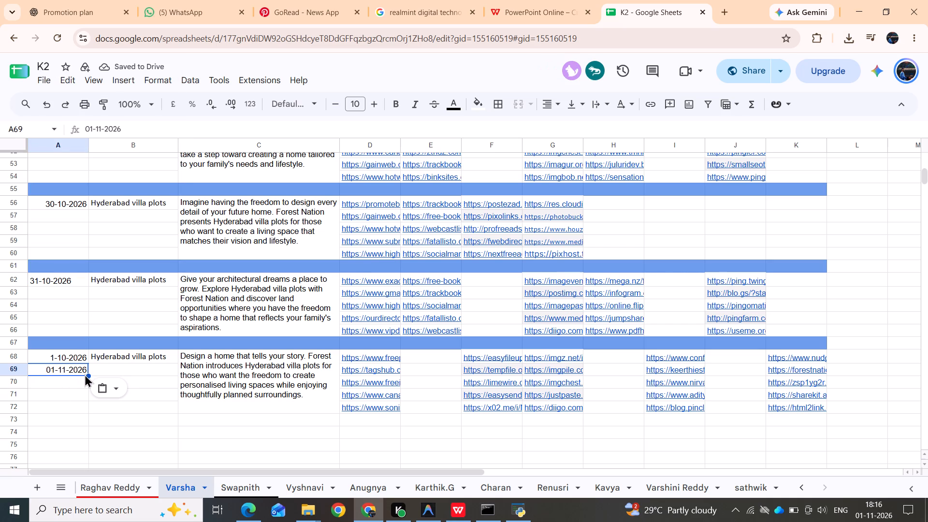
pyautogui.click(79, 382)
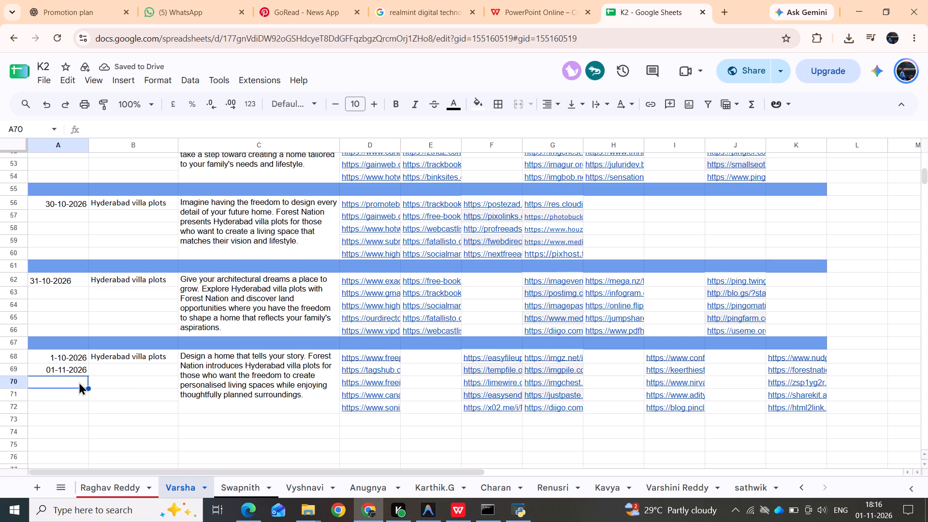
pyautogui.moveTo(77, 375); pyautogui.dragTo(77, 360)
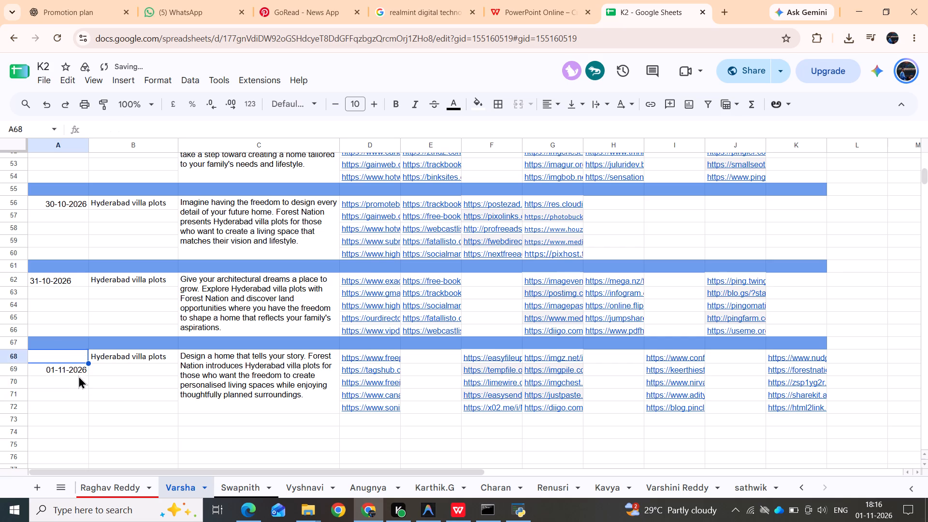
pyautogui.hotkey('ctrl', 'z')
# On the Varsha sheet, move 01-11-2026 from A69 up to replace the newest date in A68, and save.
pyautogui.click(82, 368)
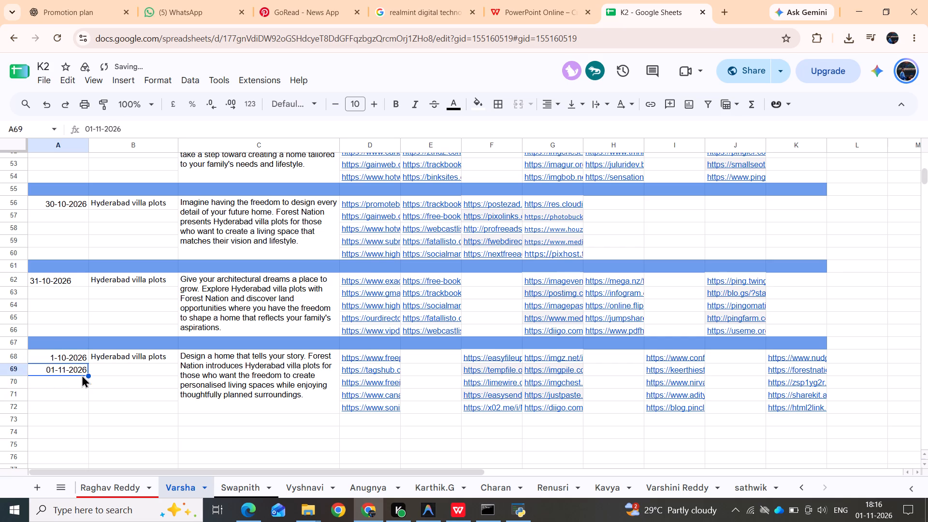
pyautogui.moveTo(79, 377); pyautogui.dragTo(80, 361)
pyautogui.click(80, 361)
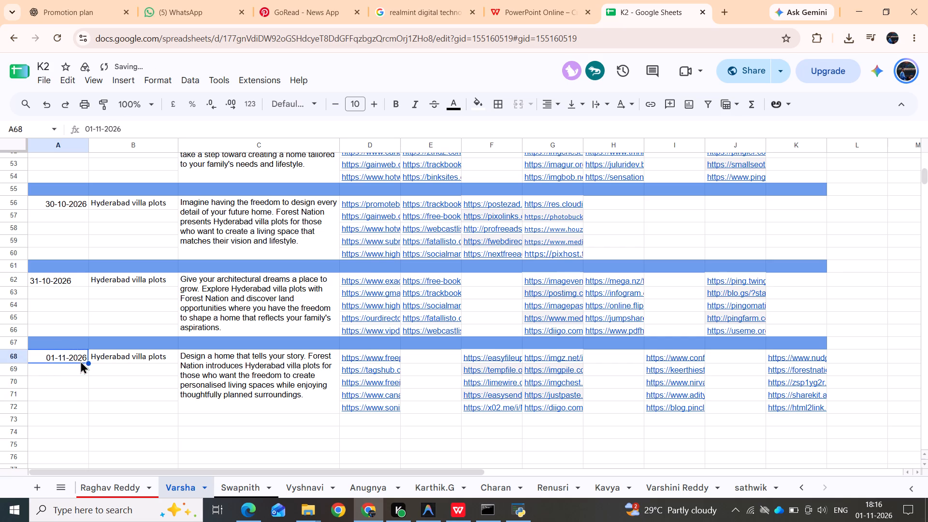
pyautogui.hotkey('ctrl', 's')
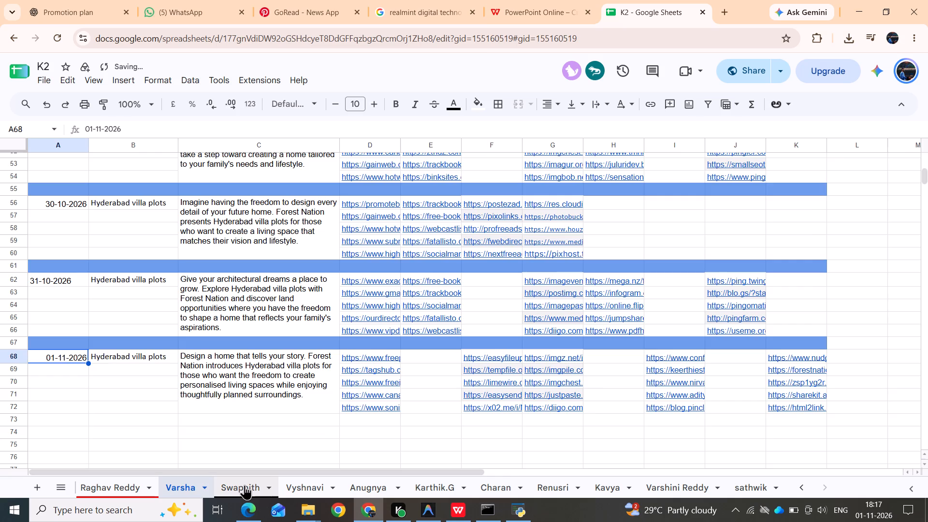
# On the Swapnith sheet, enter 01-11-2026 in A69, move it up to replace the newest date in A68, and save.
pyautogui.click(245, 485)
pyautogui.scroll(-10, 104, 377)
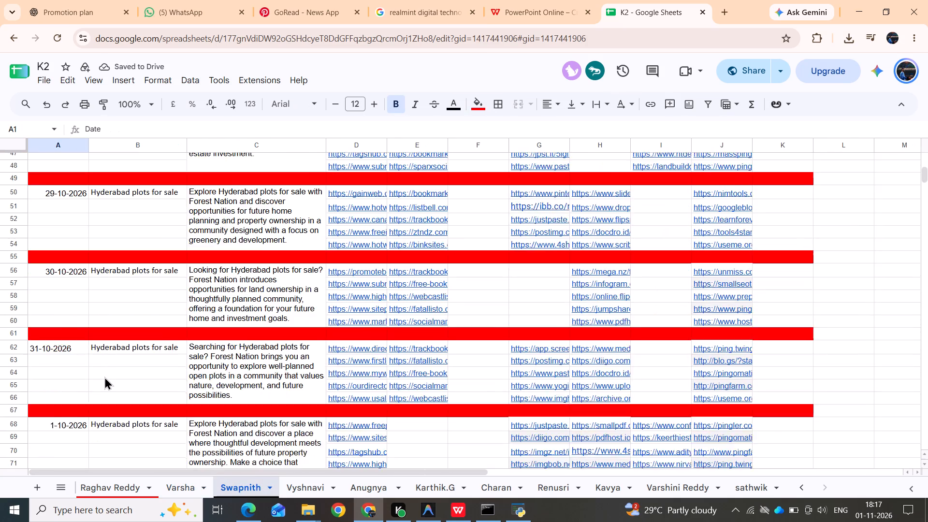
pyautogui.scroll(-1, 104, 377)
pyautogui.click(75, 382)
pyautogui.hotkey('ctrl', 'v')
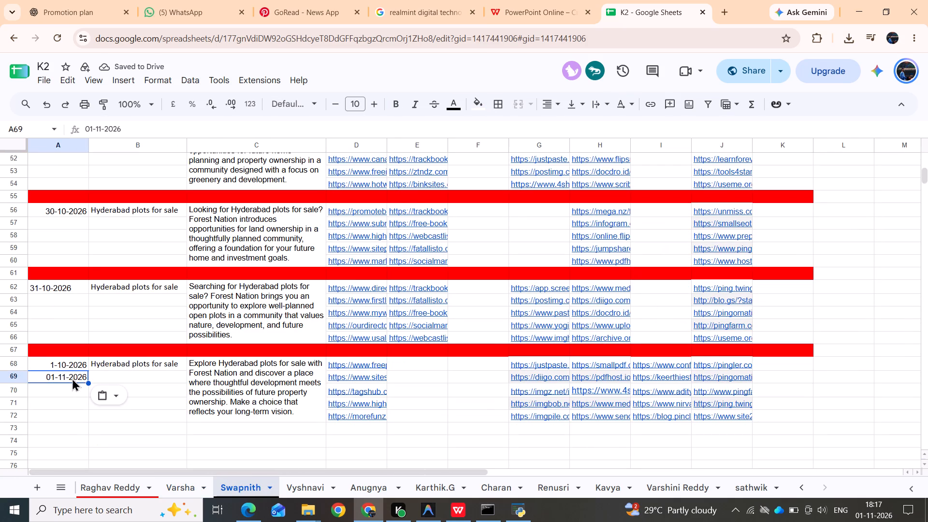
pyautogui.moveTo(68, 383); pyautogui.dragTo(67, 368)
pyautogui.hotkey('ctrl', 's')
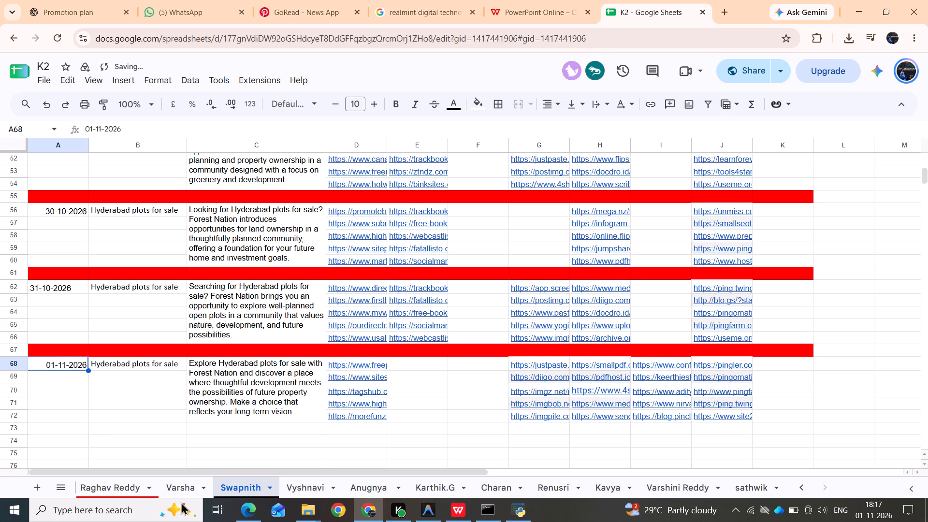
# On the Vyshnavi sheet, enter 01-11-2026 in A81, move it up to replace the newest date in A80, and save.
pyautogui.click(300, 489)
pyautogui.scroll(-3, 201, 375)
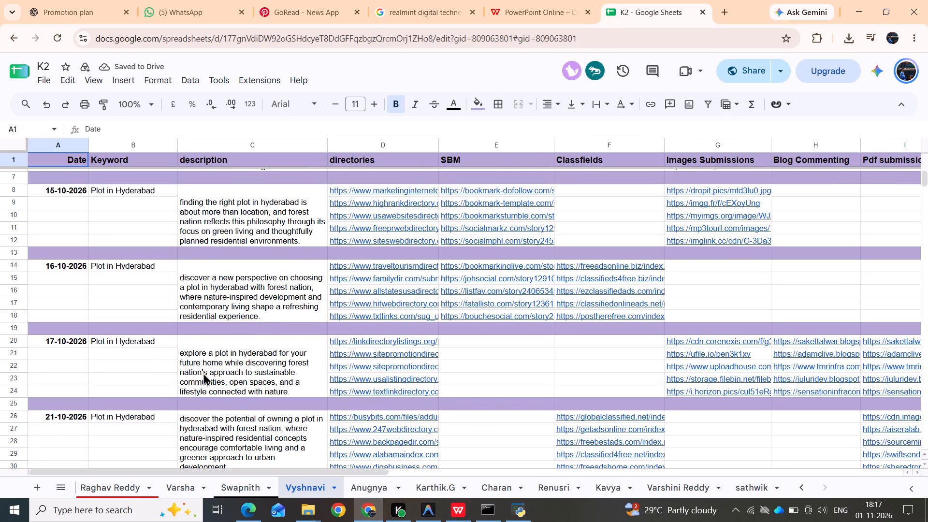
pyautogui.scroll(-10, 203, 373)
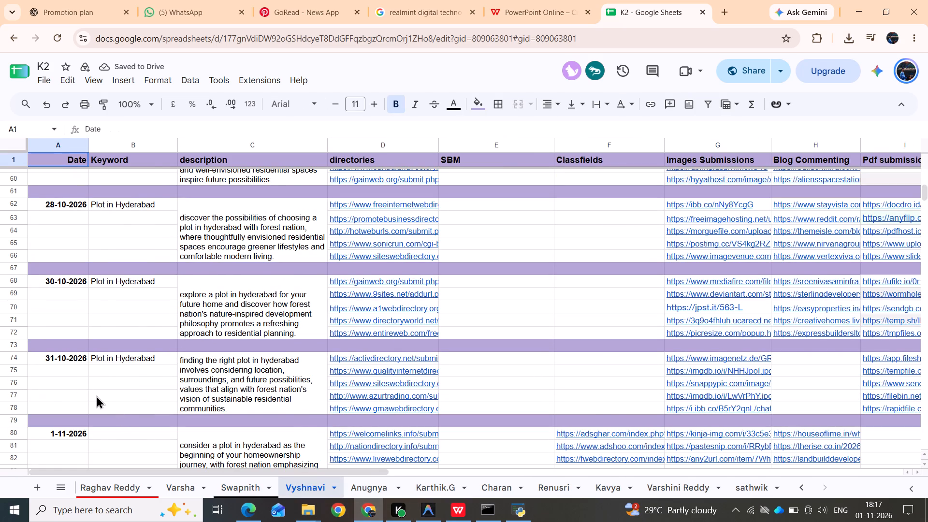
pyautogui.click(63, 383)
pyautogui.hotkey('ctrl', 'v')
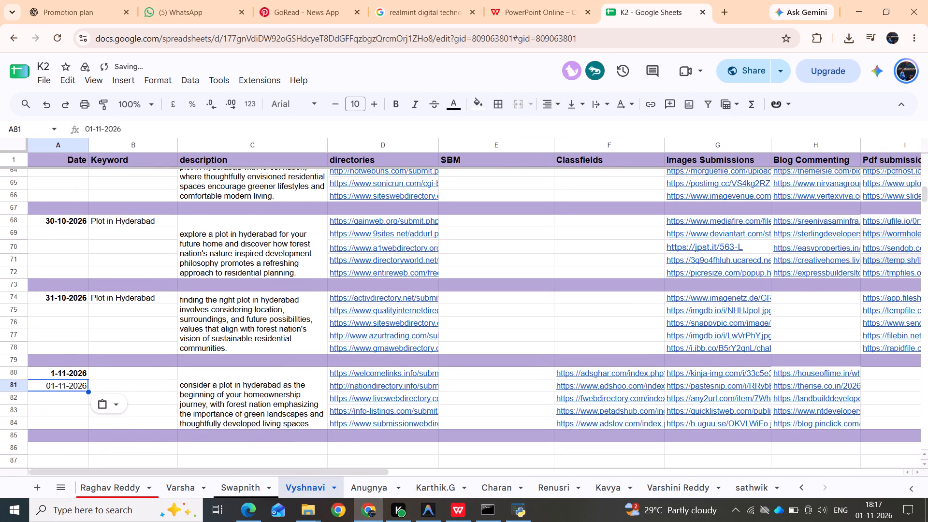
pyautogui.moveTo(68, 392); pyautogui.dragTo(74, 379)
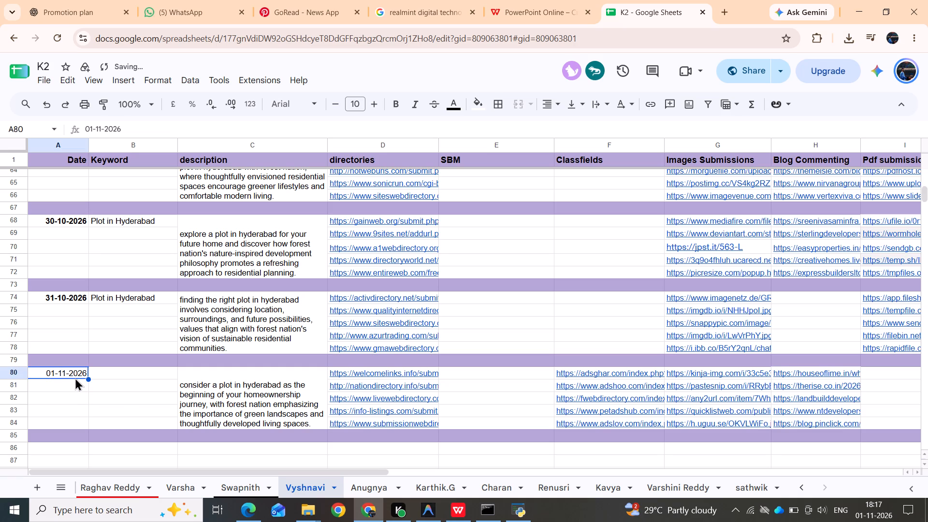
pyautogui.hotkey('ctrl', 's')
pyautogui.scroll(-2, 380, 427)
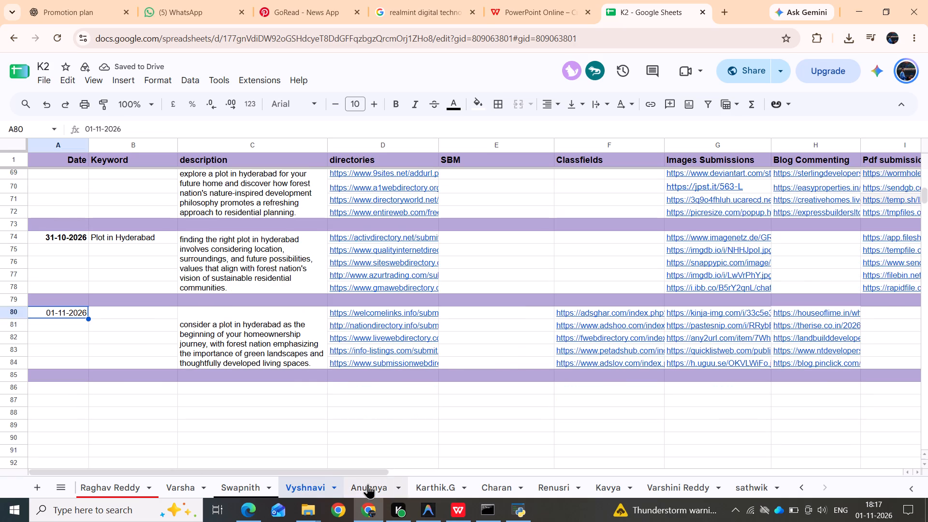
pyautogui.click(368, 484)
pyautogui.scroll(-13, 324, 424)
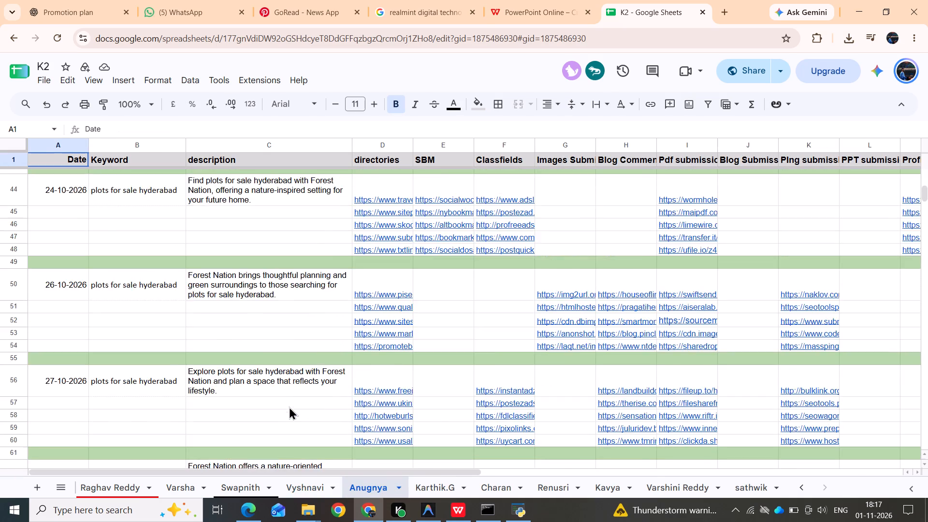
pyautogui.scroll(-5, 289, 406)
pyautogui.scroll(-3, 208, 397)
pyautogui.click(413, 490)
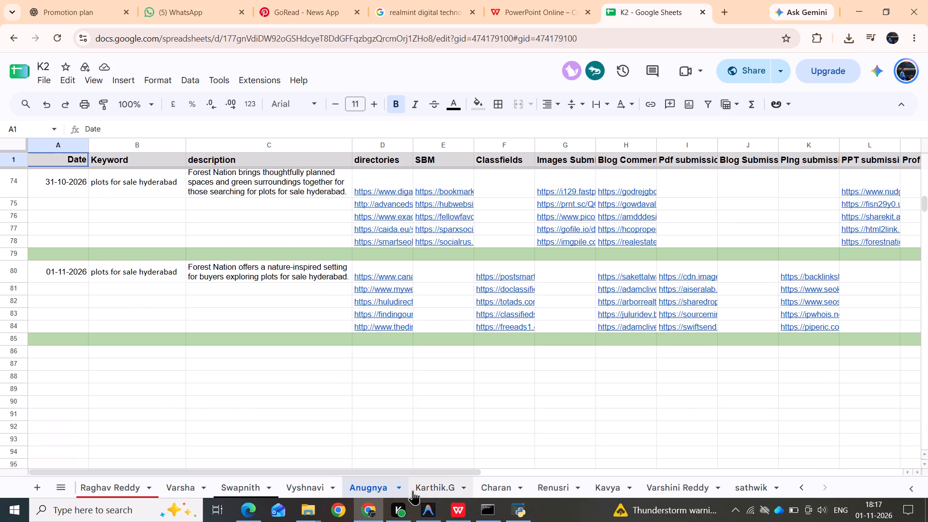
pyautogui.scroll(-14, 280, 409)
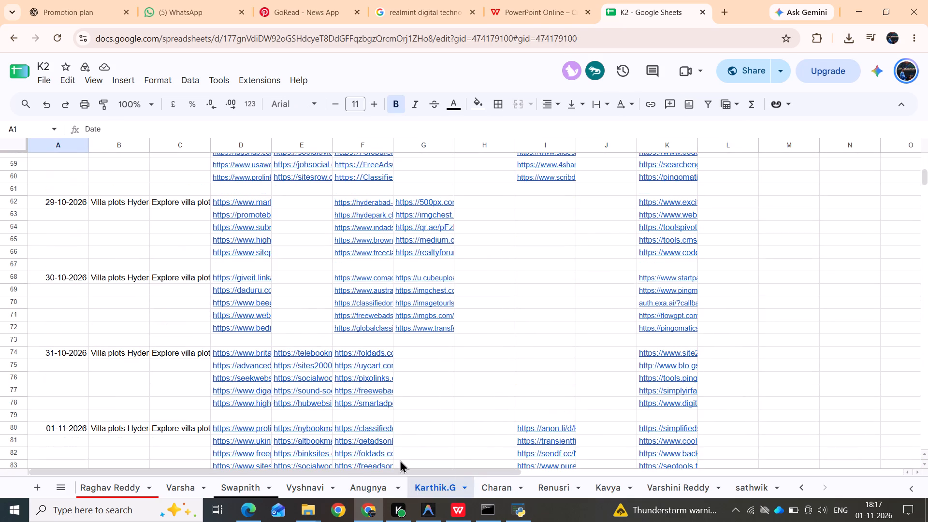
# On the Charan sheet, enter 01-11-2026 in A87, move it up to replace the newest date in A86, and save.
pyautogui.click(521, 481)
pyautogui.scroll(-9, 384, 408)
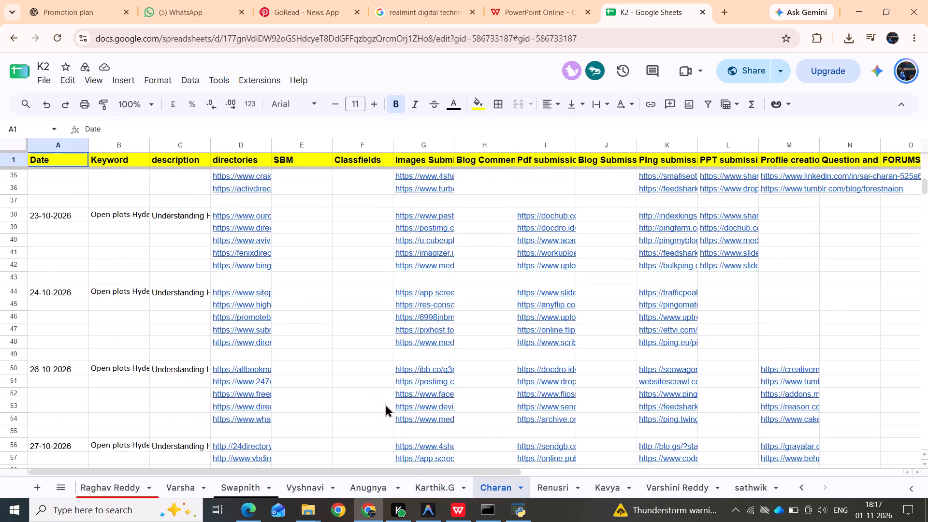
pyautogui.scroll(-7, 385, 404)
pyautogui.click(78, 298)
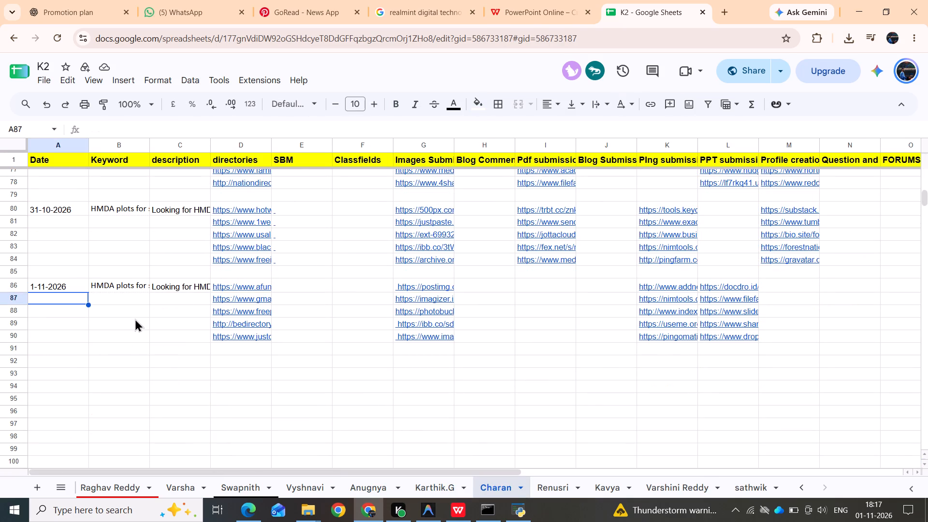
pyautogui.hotkey('ctrl', 'v')
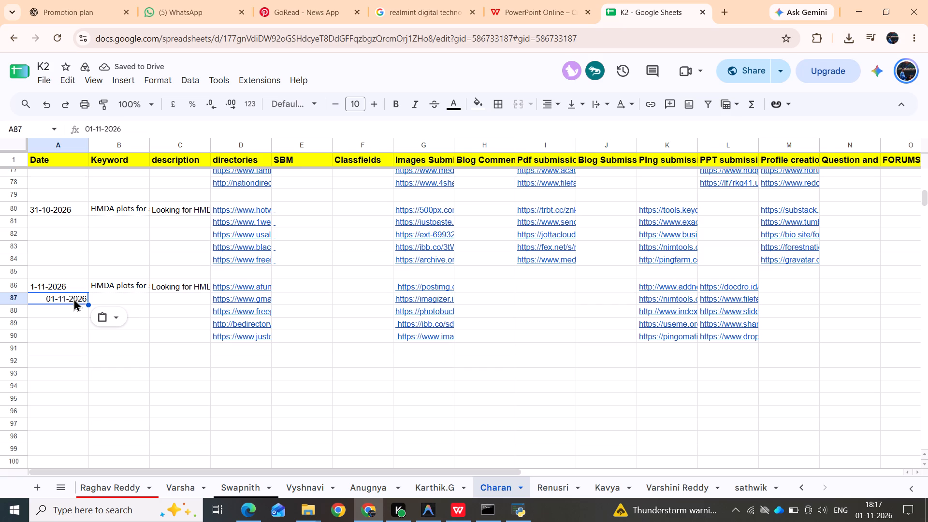
pyautogui.moveTo(71, 304); pyautogui.dragTo(74, 290)
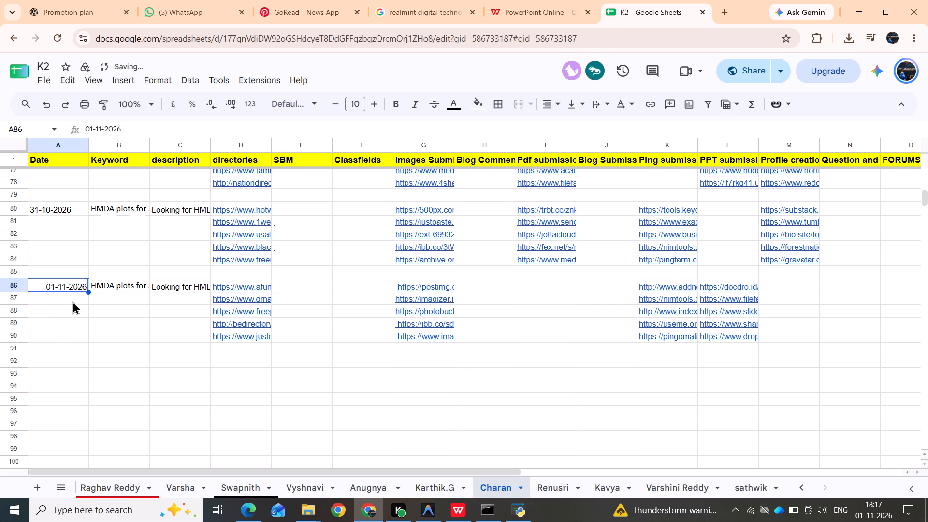
pyautogui.hotkey('ctrl', 's')
# On the Renusri sheet, enter 01-11-2026 in A87, move it up to replace the newest date in A86, and save.
pyautogui.click(553, 488)
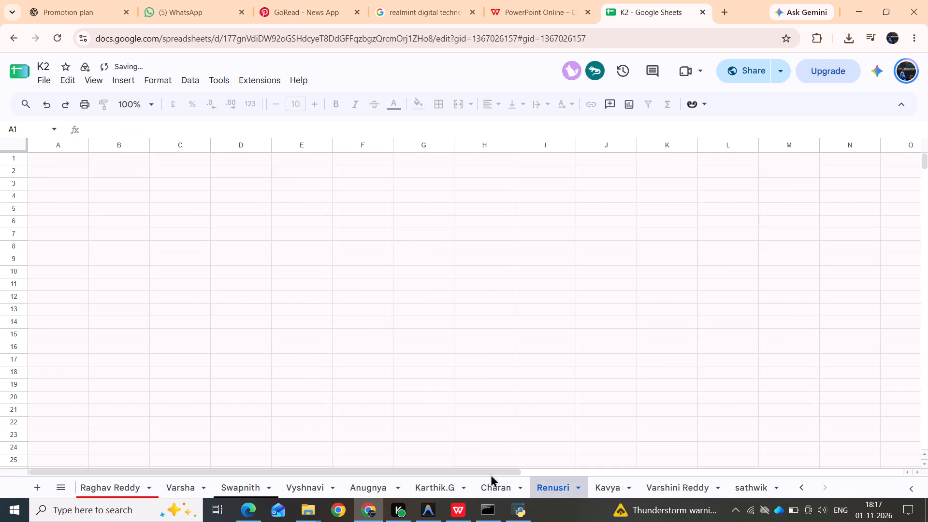
pyautogui.scroll(-14, 170, 371)
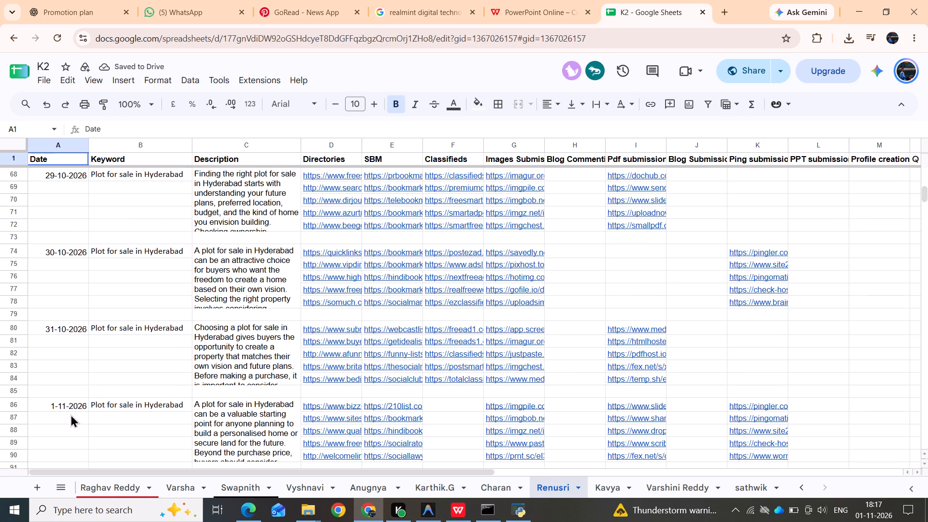
pyautogui.click(66, 416)
pyautogui.hotkey('ctrl', 'v')
pyautogui.click(81, 399)
pyautogui.click(78, 418)
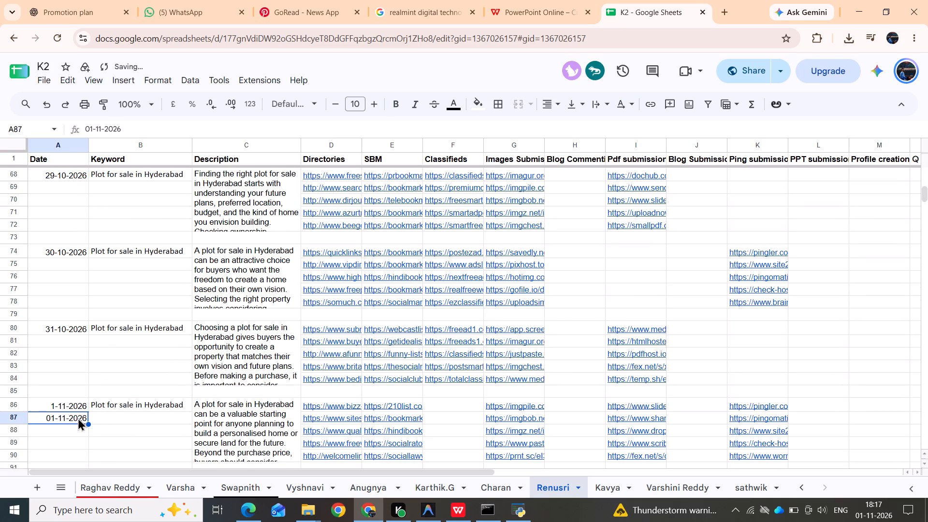
pyautogui.moveTo(76, 426); pyautogui.dragTo(77, 408)
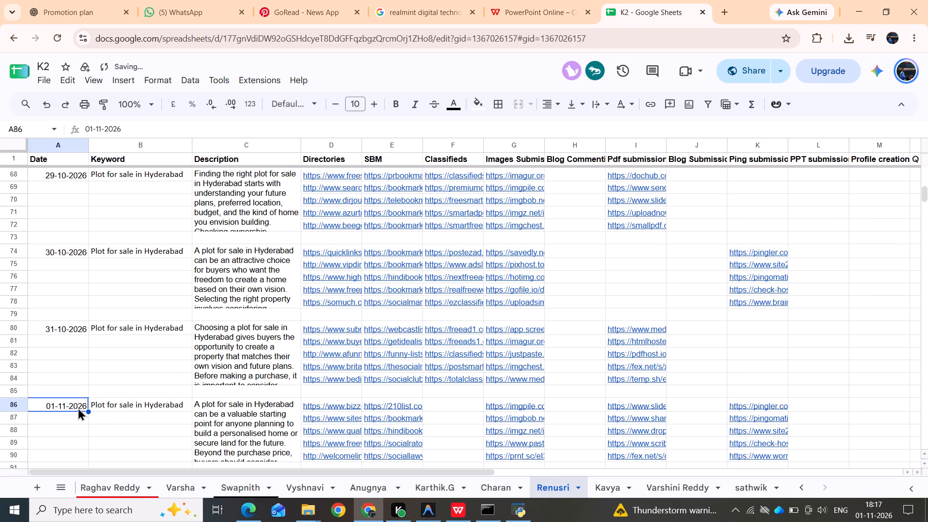
pyautogui.hotkey('ctrl', 's')
# On the Kavya sheet, enter 01-11-2026 in A81, move it up to replace the newest date in A80, and save.
pyautogui.click(600, 483)
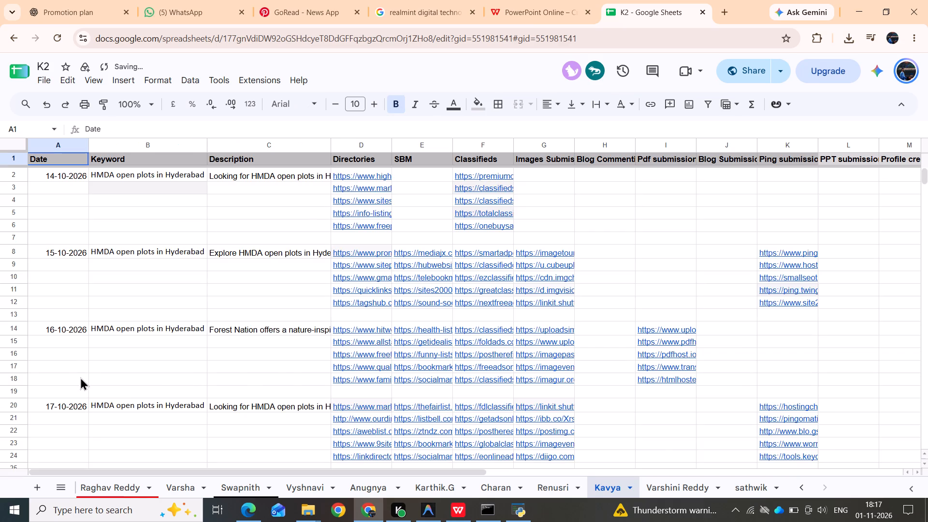
pyautogui.scroll(-15, 80, 377)
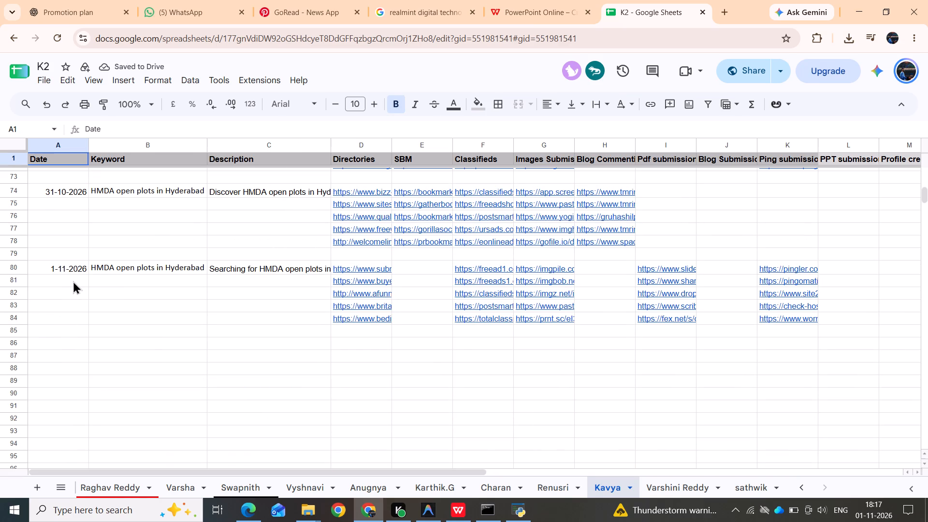
pyautogui.click(73, 281)
pyautogui.hotkey('ctrl', 'v')
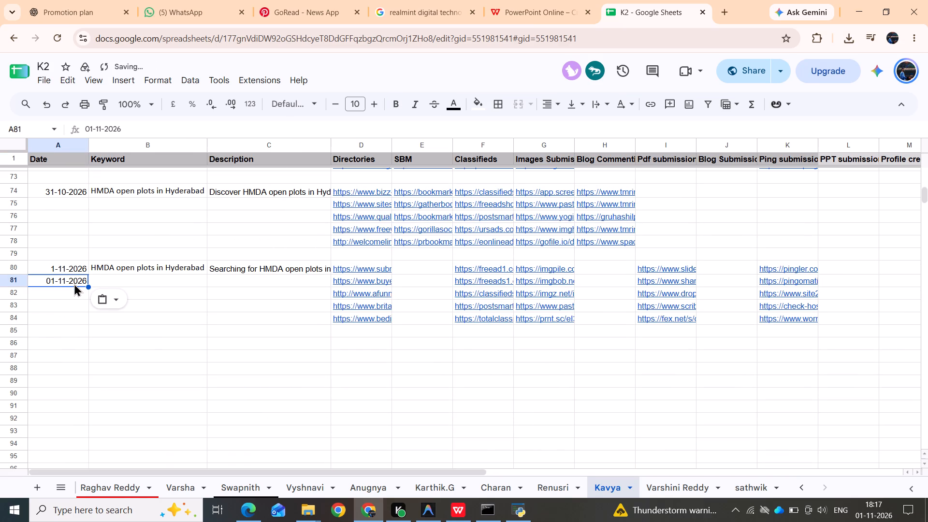
pyautogui.moveTo(71, 287); pyautogui.dragTo(71, 268)
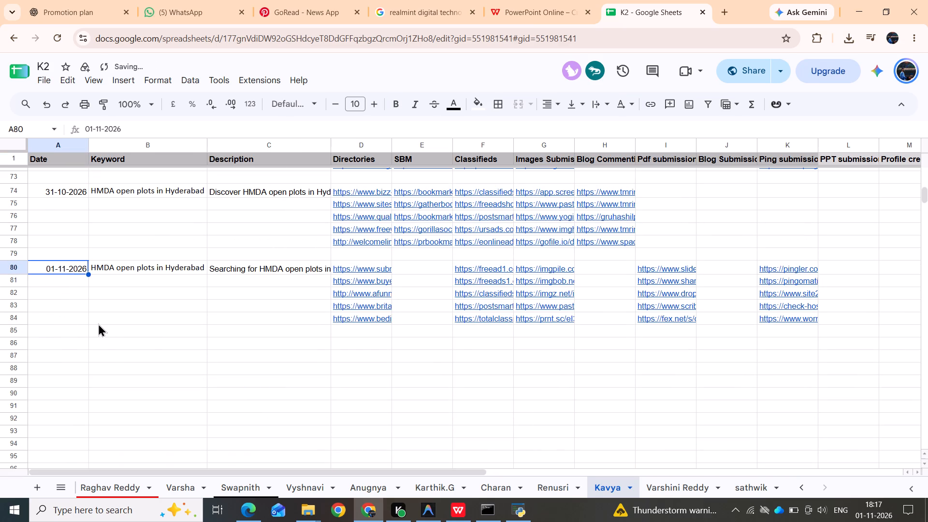
pyautogui.hotkey('ctrl', 's')
# Check the newest date entry on the sheet just after Kavya.
pyautogui.click(660, 493)
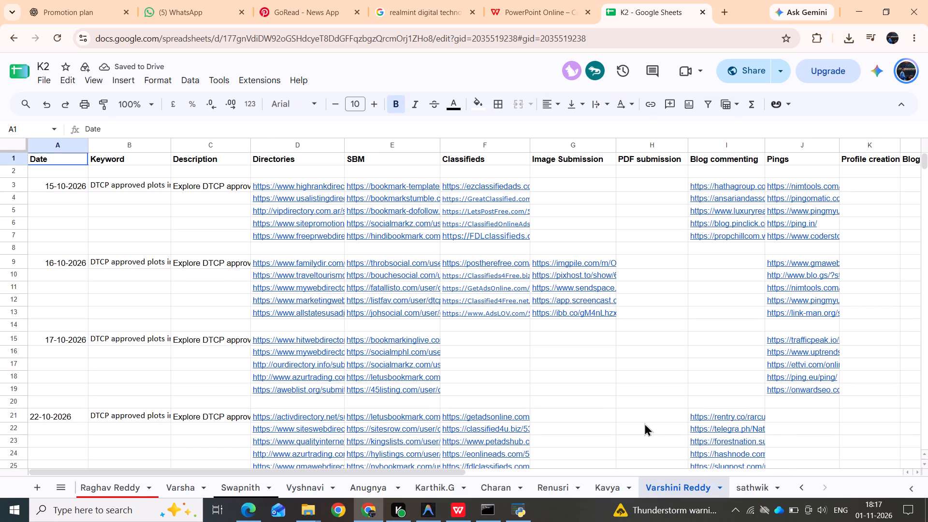
pyautogui.scroll(-17, 447, 338)
pyautogui.scroll(4, 451, 324)
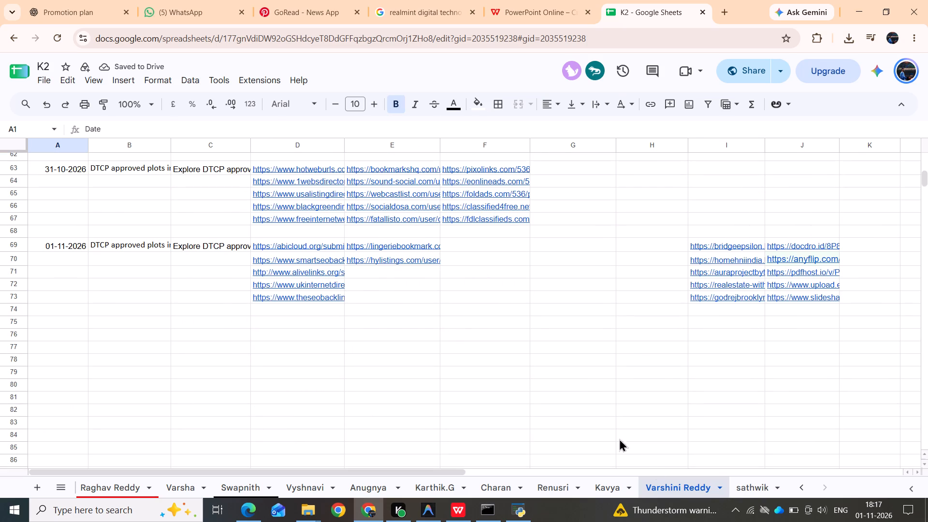
# On the sathwik sheet, enter 01-11-2026 in A82, move it up to replace the newest date in A81, and save.
pyautogui.click(746, 492)
pyautogui.scroll(-14, 590, 403)
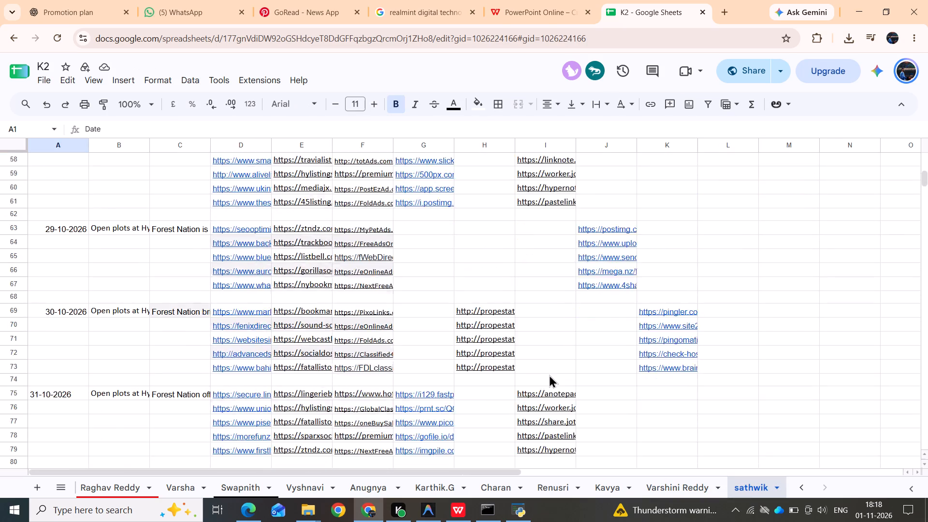
pyautogui.scroll(-4, 549, 375)
pyautogui.scroll(2, 477, 349)
pyautogui.click(82, 310)
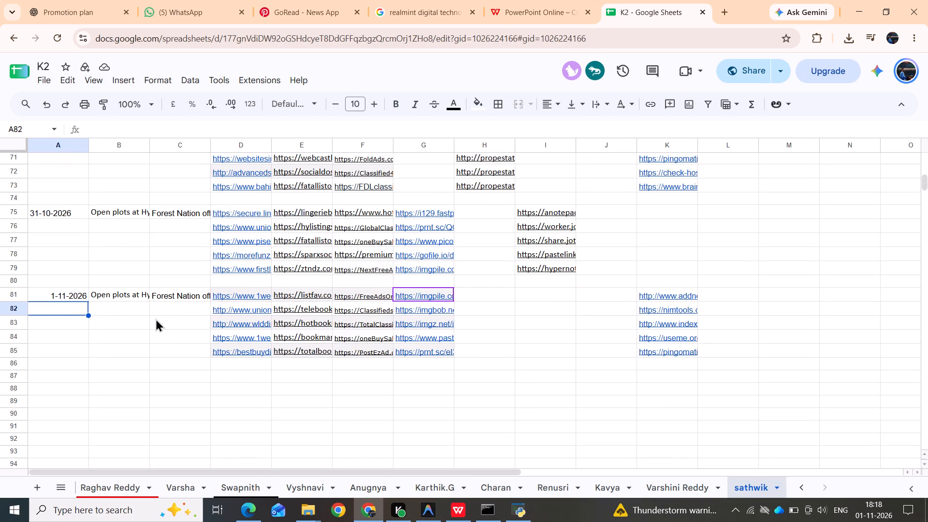
pyautogui.hotkey('ctrl', 'v')
pyautogui.moveTo(71, 316); pyautogui.dragTo(71, 313)
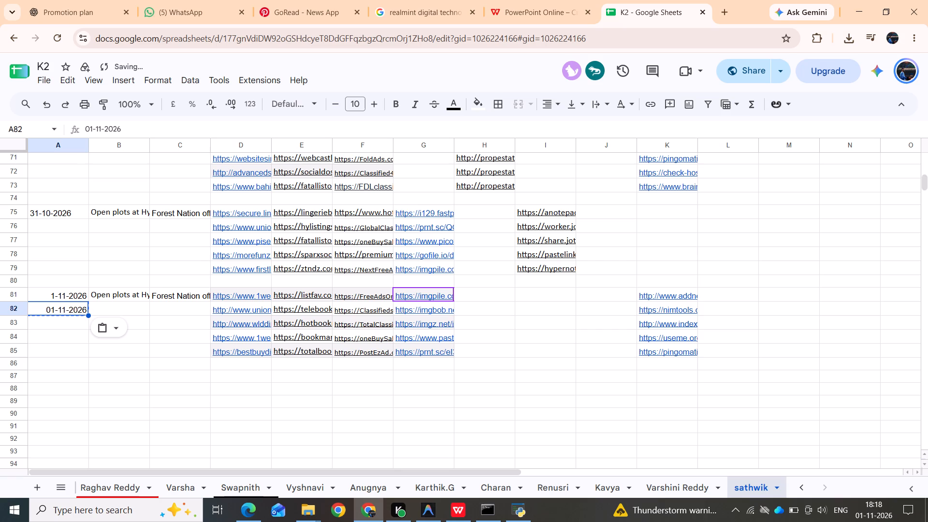
pyautogui.moveTo(71, 313); pyautogui.dragTo(70, 302)
pyautogui.hotkey('ctrl', 's')
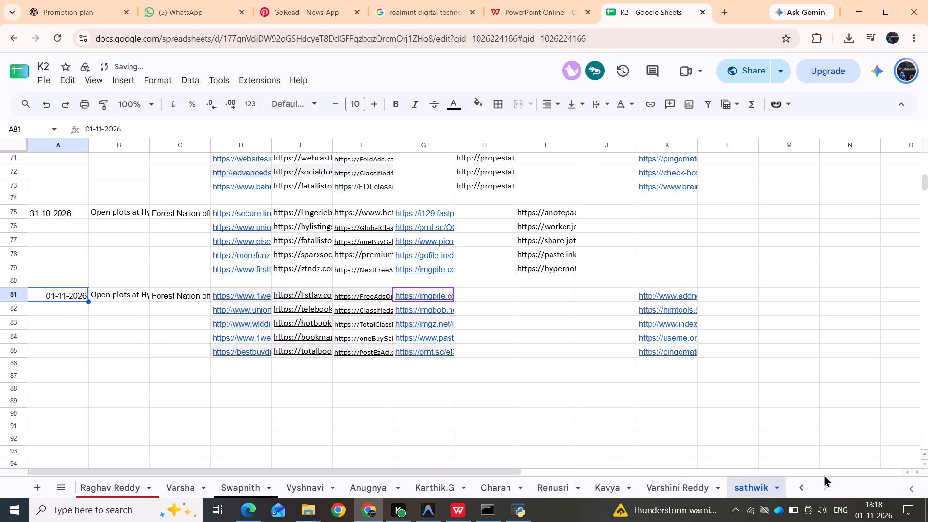
pyautogui.hotkey('ctrl', 's')
pyautogui.hotkey('ctrl', 's')
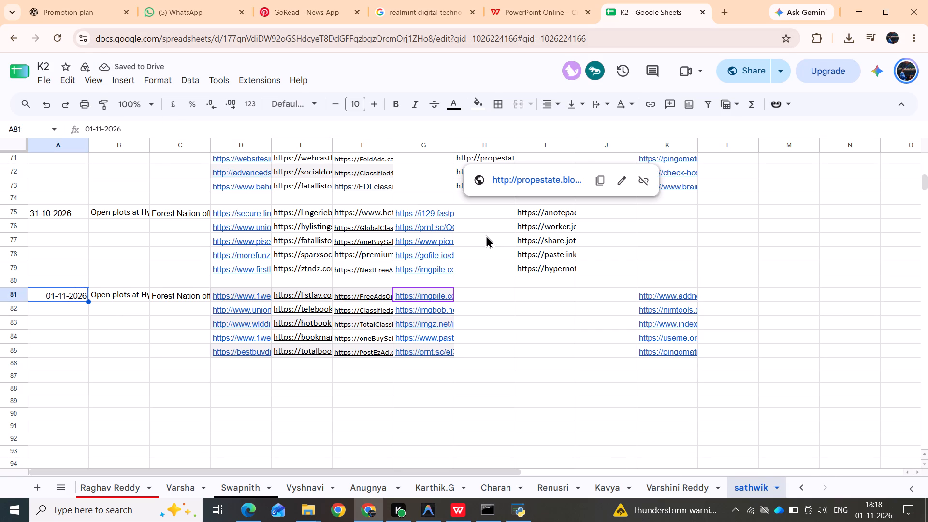
pyautogui.hotkey('ctrl', 's')
pyautogui.hotkey('ctrl', 's')
pyautogui.hotkey('ctrl', 's')
pyautogui.hotkey('ctrl', 's')
pyautogui.hotkey('ctrl', 's')
pyautogui.hotkey('ctrl', 's')
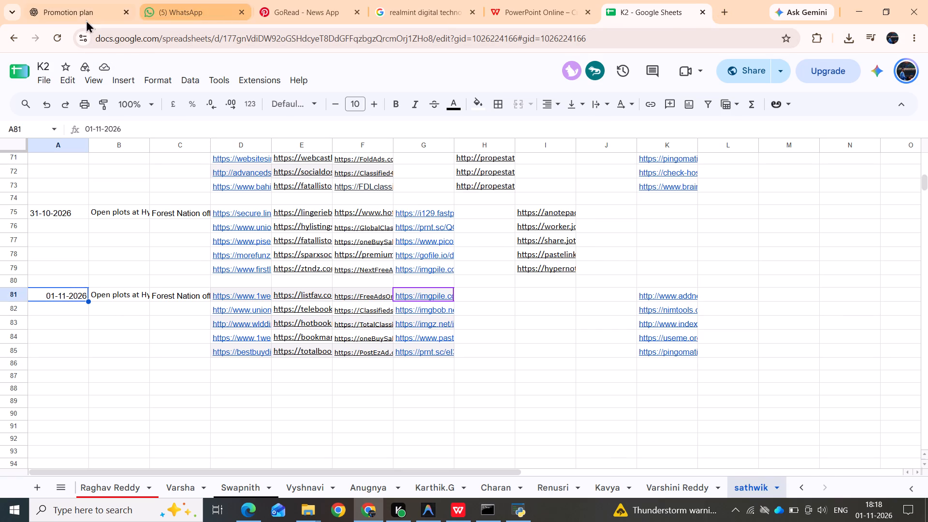
# Return to the spreadsheet list and open the K3 spreadsheet.
pyautogui.click(18, 67)
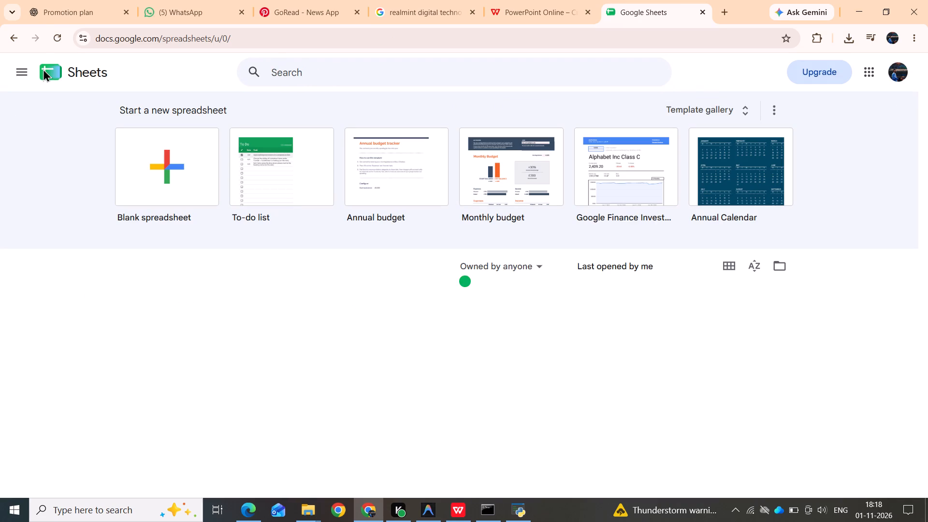
pyautogui.scroll(-5, 0, 133)
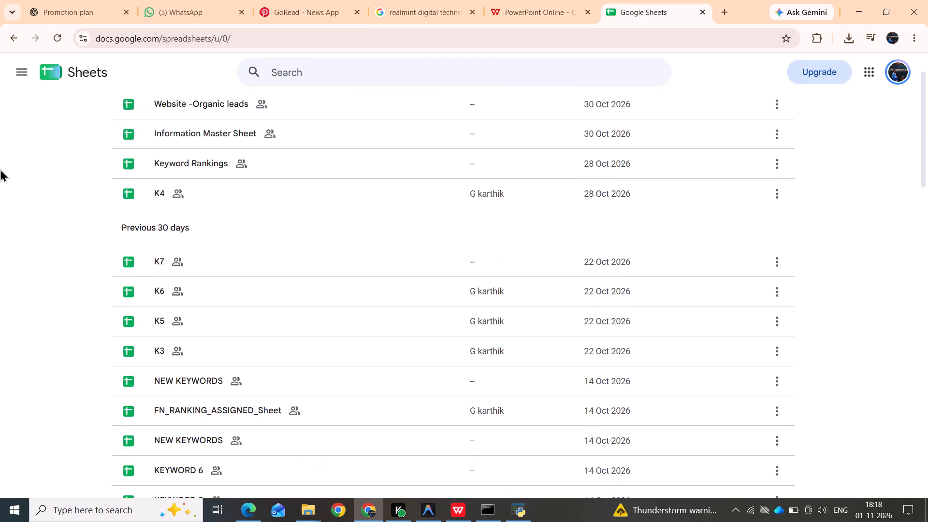
pyautogui.scroll(-2, 0, 187)
pyautogui.click(152, 227)
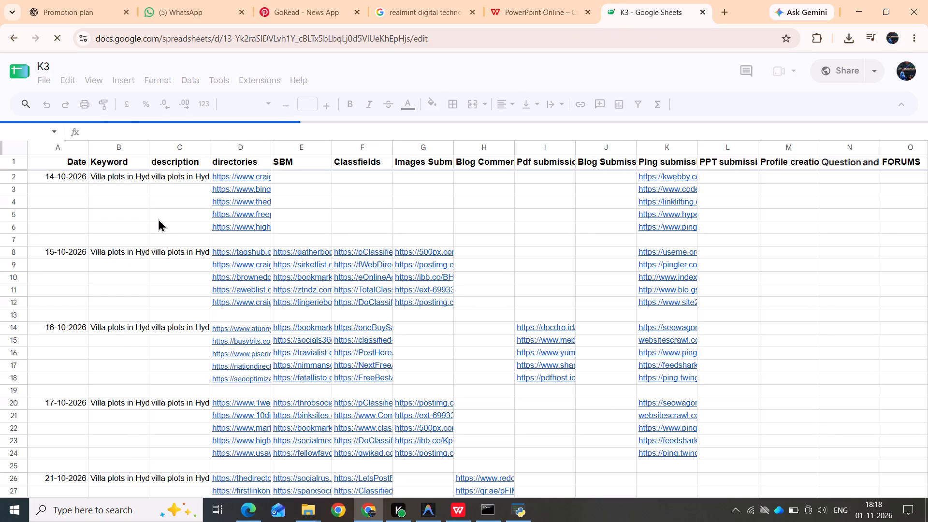
# Examine the newest date entries on the first three sheets of K3, from Harshavardhan through Ankitha.
pyautogui.scroll(-19, 162, 222)
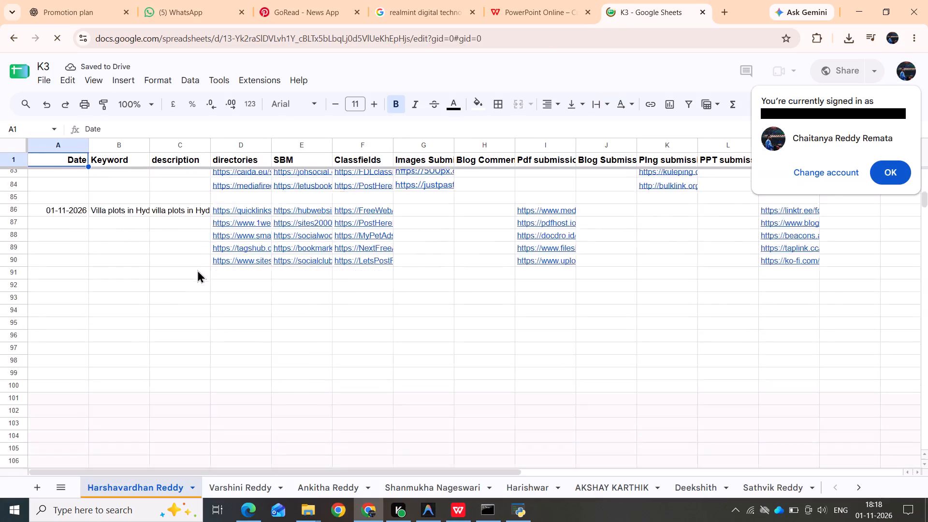
pyautogui.scroll(-2, 197, 270)
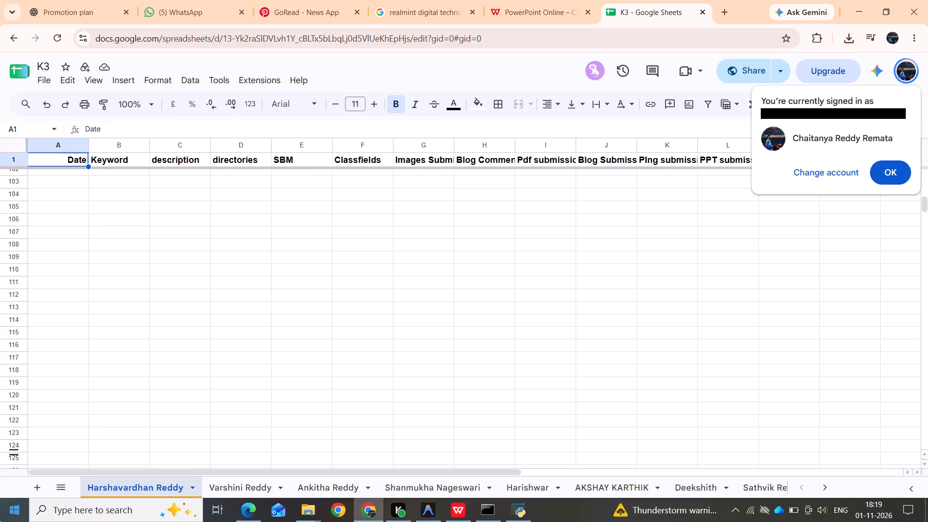
pyautogui.scroll(7, 278, 338)
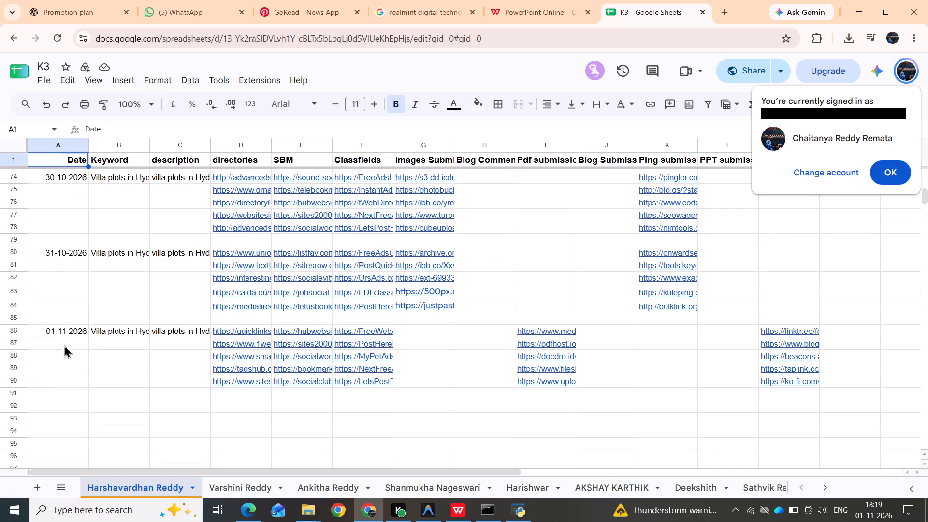
pyautogui.scroll(-3, 62, 350)
pyautogui.click(247, 489)
pyautogui.scroll(2, 190, 314)
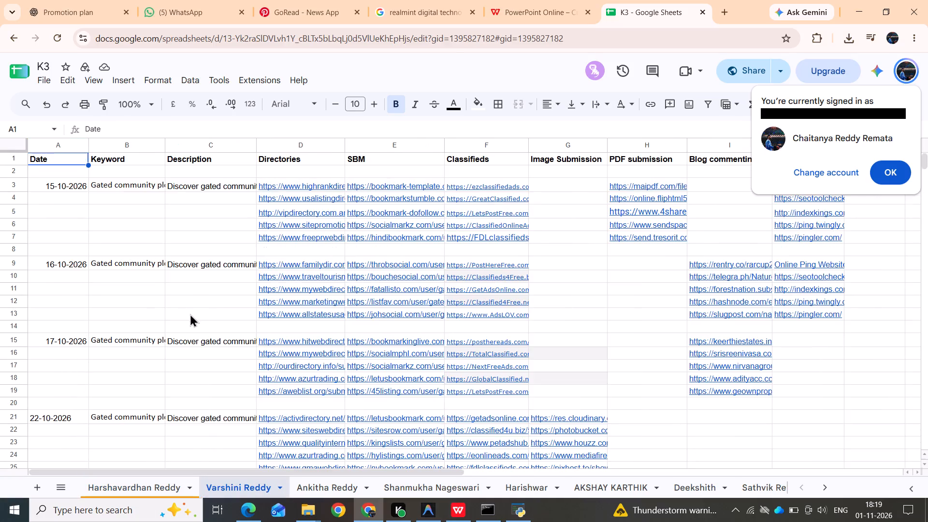
pyautogui.scroll(-12, 190, 314)
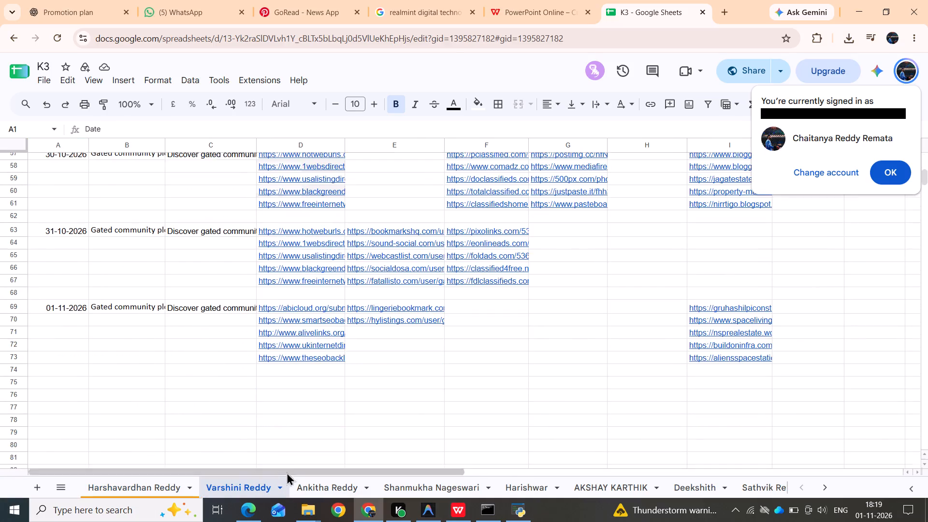
pyautogui.click(295, 478)
pyautogui.scroll(-11, 189, 337)
pyautogui.scroll(2, 136, 304)
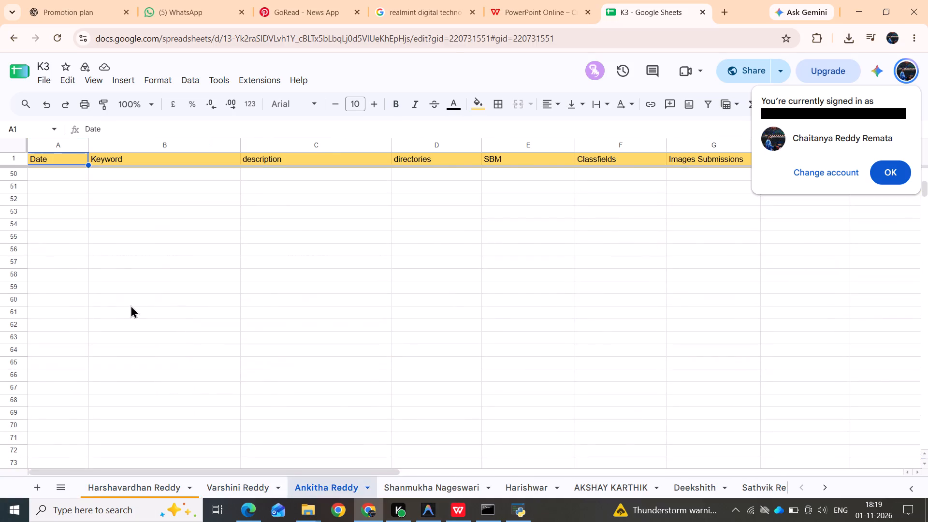
pyautogui.scroll(2, 122, 301)
# On the Shanmukha sheet, enter 01-11-2026 in A69, move it up to replace the newest date in A68, and save.
pyautogui.click(413, 493)
pyautogui.scroll(-2, 234, 330)
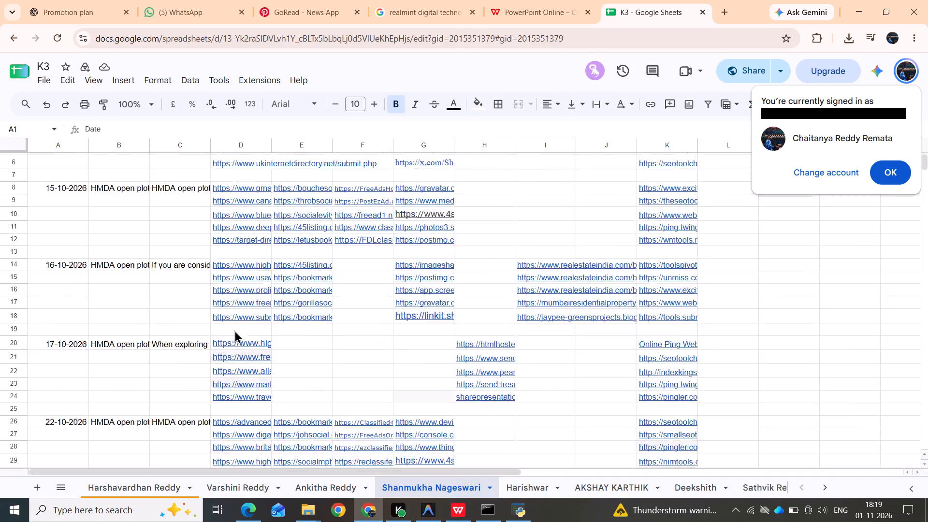
pyautogui.scroll(-11, 234, 330)
pyautogui.click(53, 255)
pyautogui.click(57, 251)
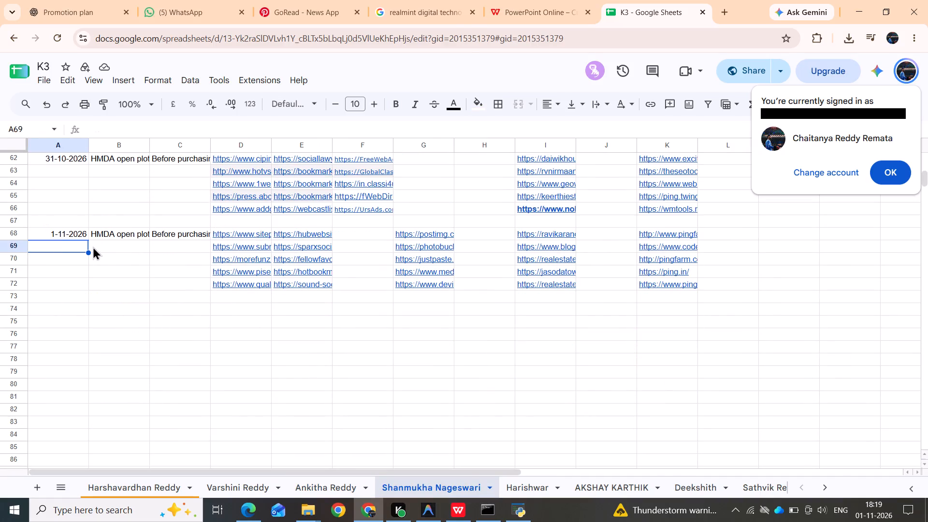
pyautogui.hotkey('ctrl', 'v')
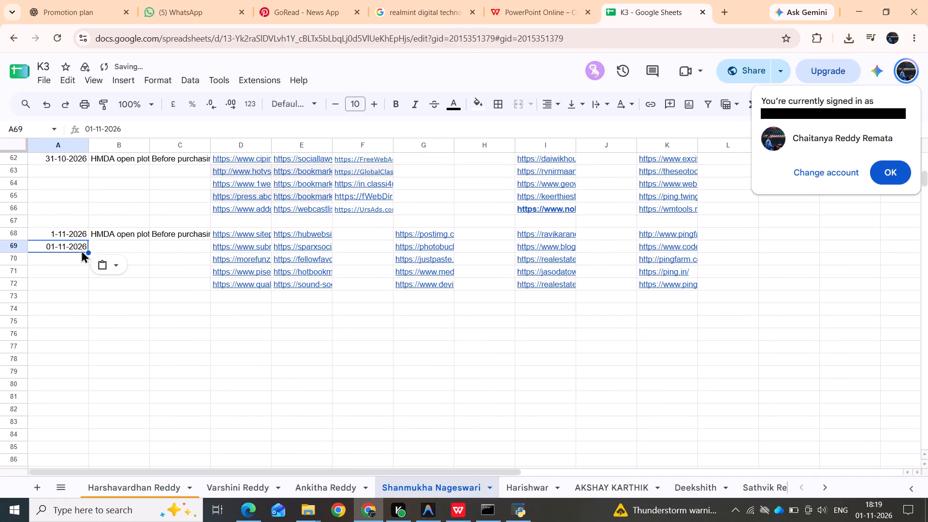
pyautogui.click(86, 251)
pyautogui.moveTo(85, 254); pyautogui.dragTo(85, 237)
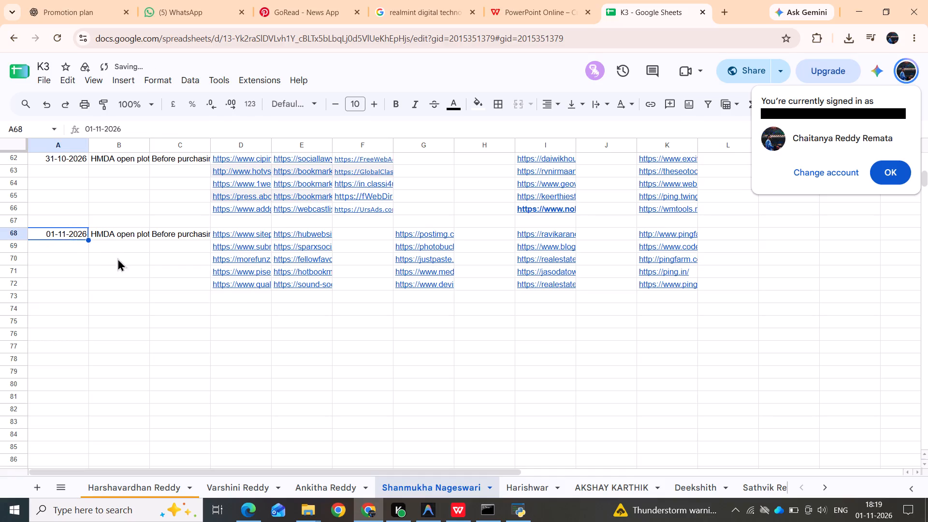
pyautogui.hotkey('ctrl', 's')
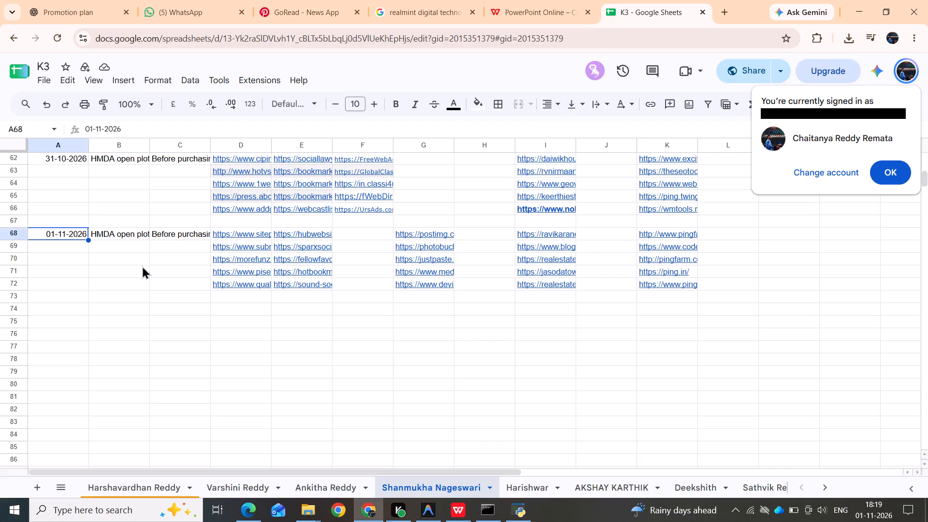
# Open YouTube in a new browser tab and play the Veera Veera Lyrical (Telugu) mix.
pyautogui.click(725, 9)
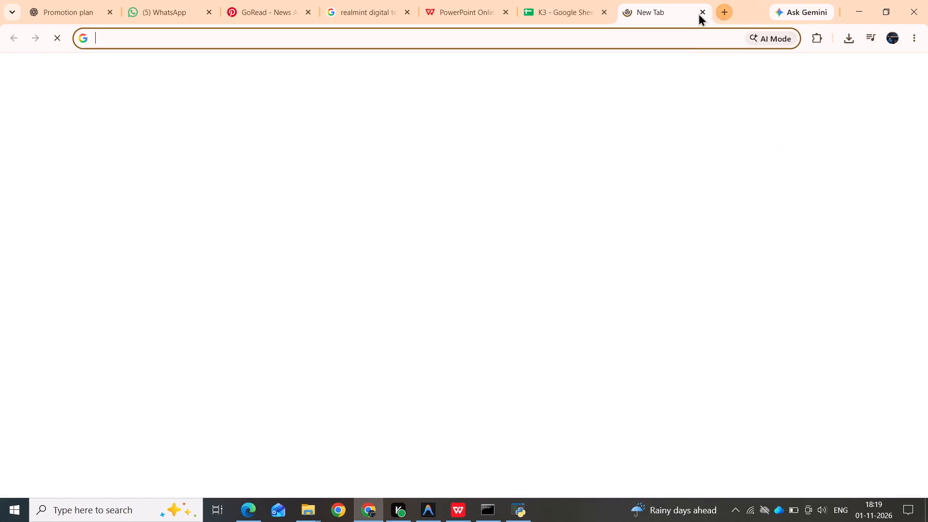
pyautogui.click(422, 234)
pyautogui.click(373, 286)
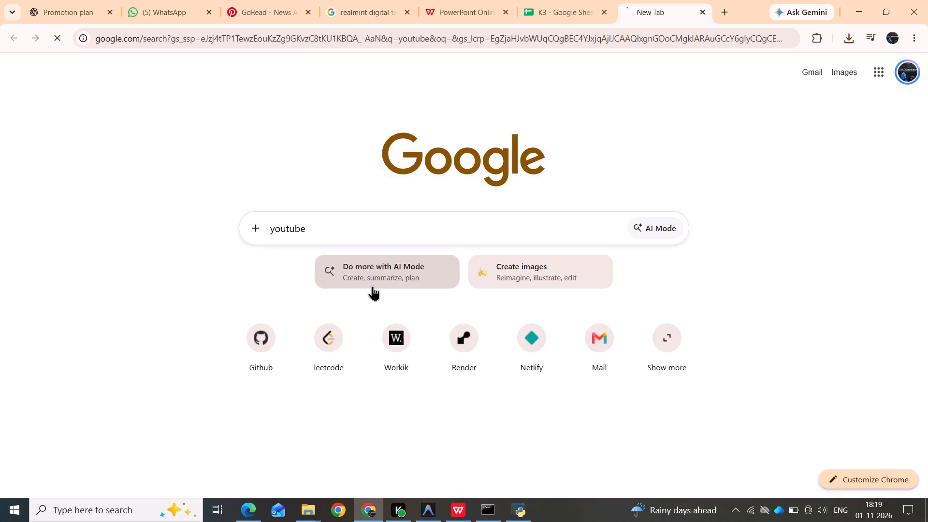
pyautogui.click(136, 193)
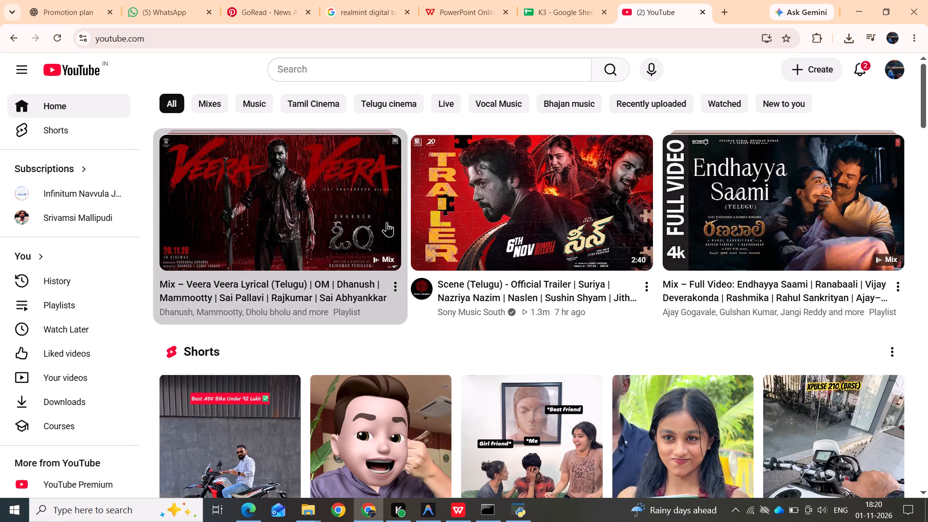
pyautogui.scroll(-2, 414, 262)
pyautogui.scroll(-2, 336, 343)
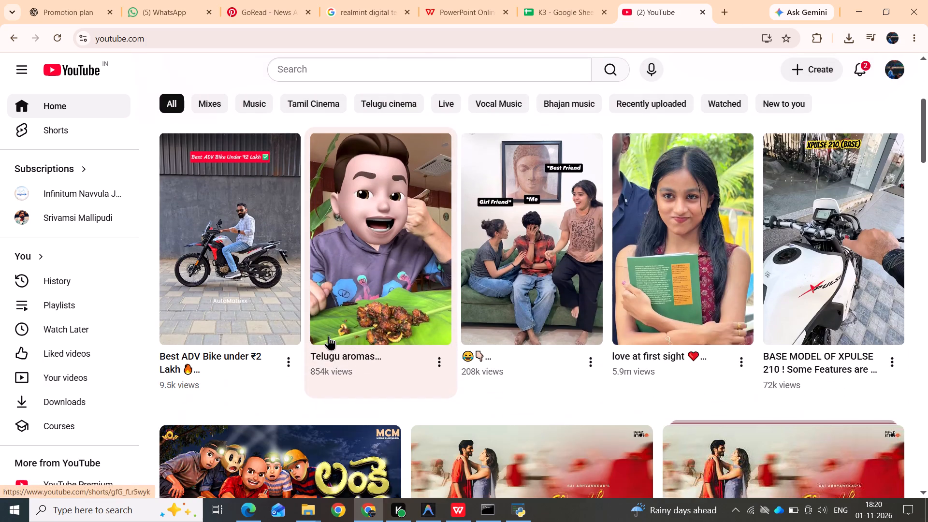
pyautogui.scroll(3, 265, 308)
pyautogui.scroll(-4, 265, 308)
pyautogui.scroll(5, 482, 353)
pyautogui.click(319, 231)
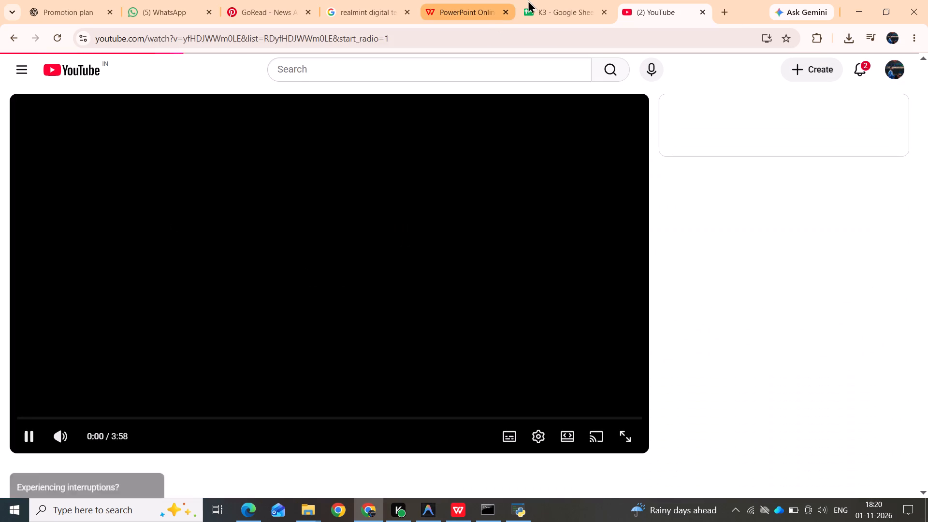
# Return to K3 and examine the newest date entries on the Harishwar, Akshay and Deekshith sheets.
pyautogui.click(553, 0)
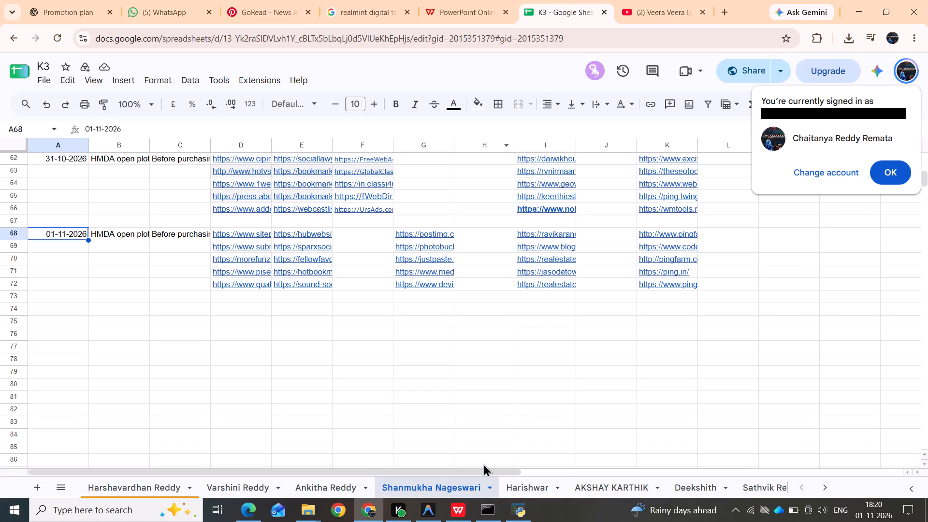
pyautogui.click(521, 493)
pyautogui.scroll(-13, 376, 352)
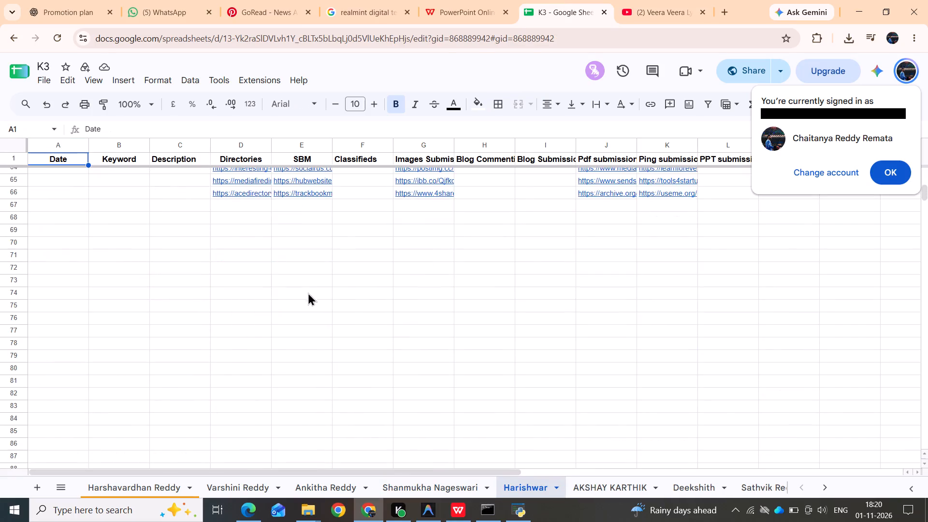
pyautogui.scroll(1, 305, 291)
pyautogui.click(593, 485)
pyautogui.scroll(-10, 456, 391)
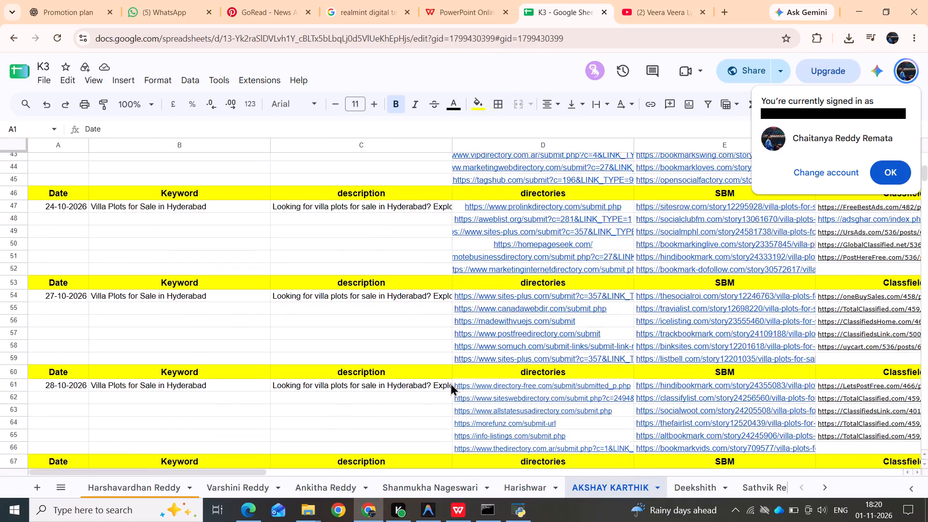
pyautogui.scroll(-2, 450, 383)
pyautogui.scroll(-4, 80, 300)
pyautogui.click(711, 485)
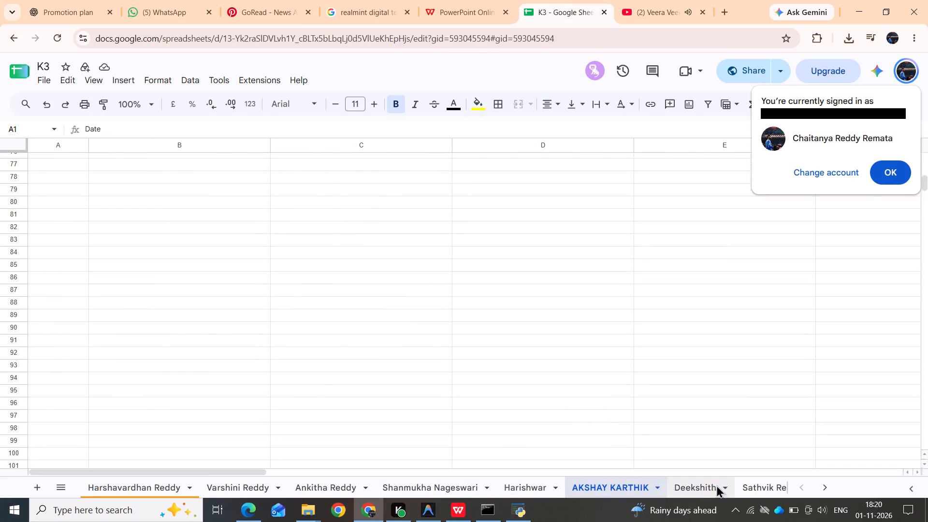
pyautogui.scroll(-15, 429, 395)
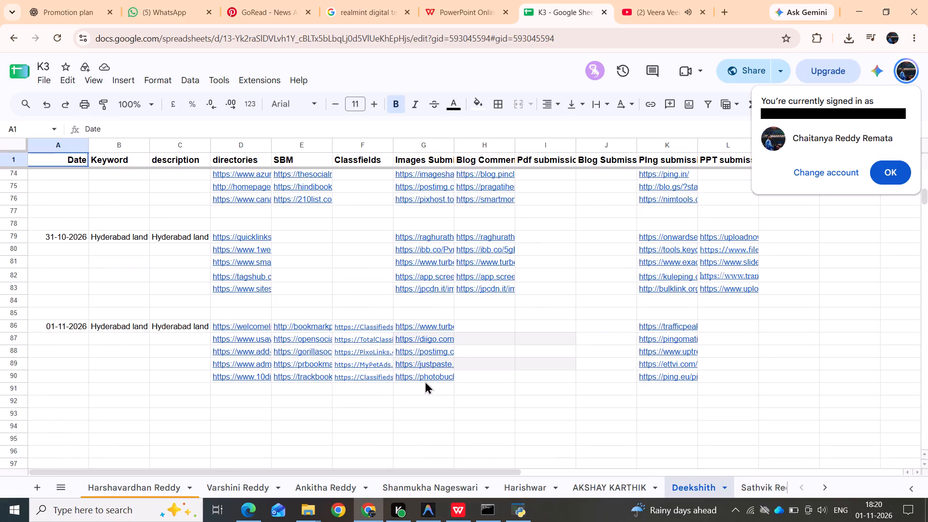
# On the Sathvik sheet after Deekshith, enter 01-11-2026 in A101, move it up to replace the newest date in A100, and save.
pyautogui.click(826, 481)
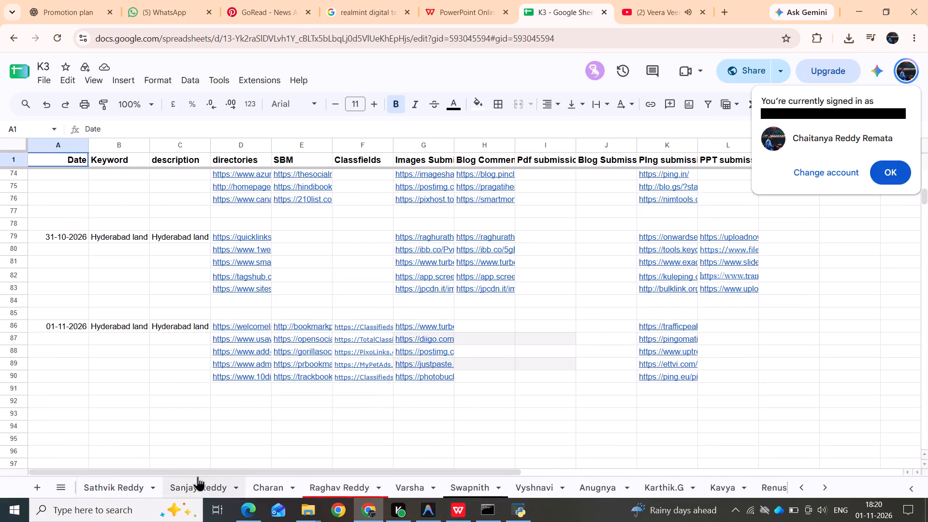
pyautogui.click(803, 486)
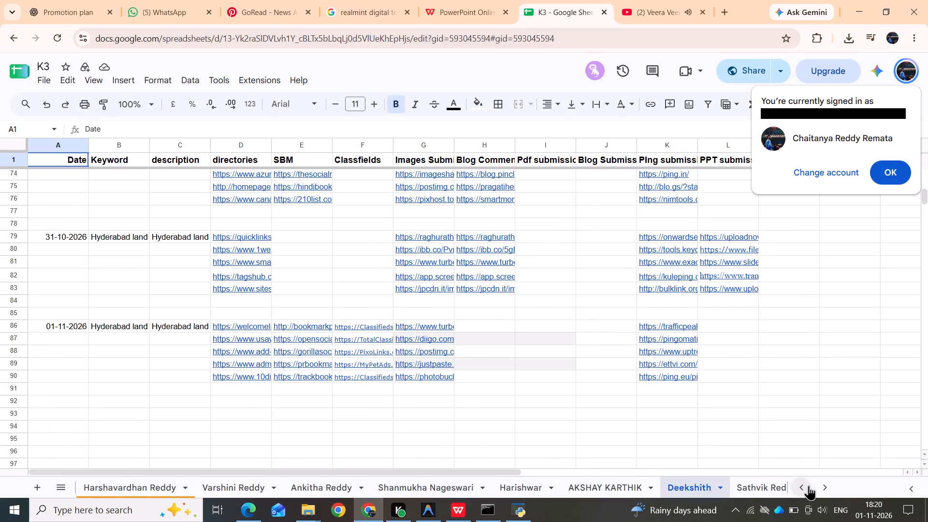
pyautogui.click(739, 482)
pyautogui.scroll(-7, 235, 313)
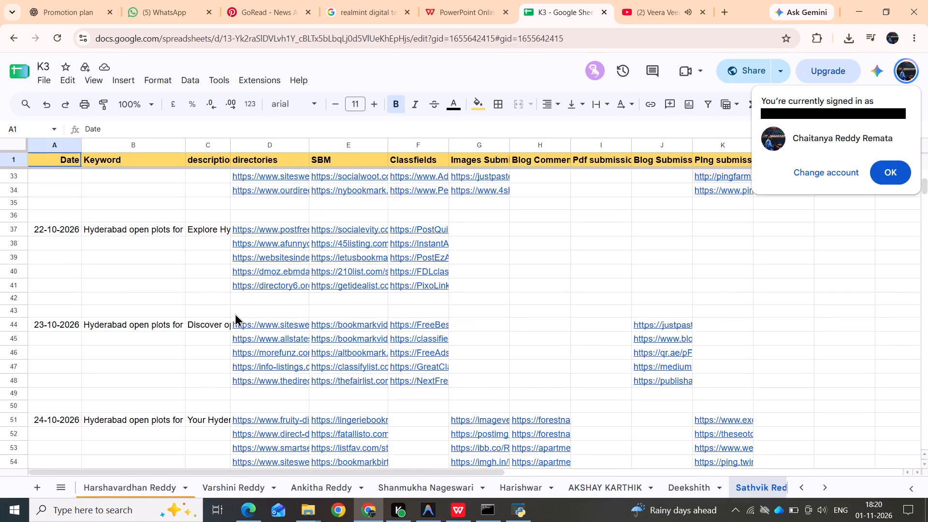
pyautogui.scroll(-13, 235, 313)
pyautogui.click(76, 315)
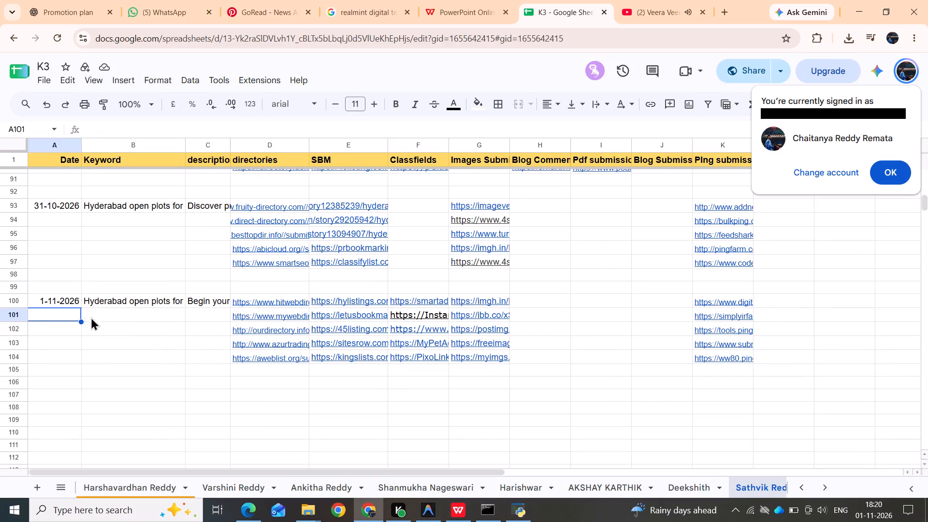
pyautogui.hotkey('ctrl', 'v')
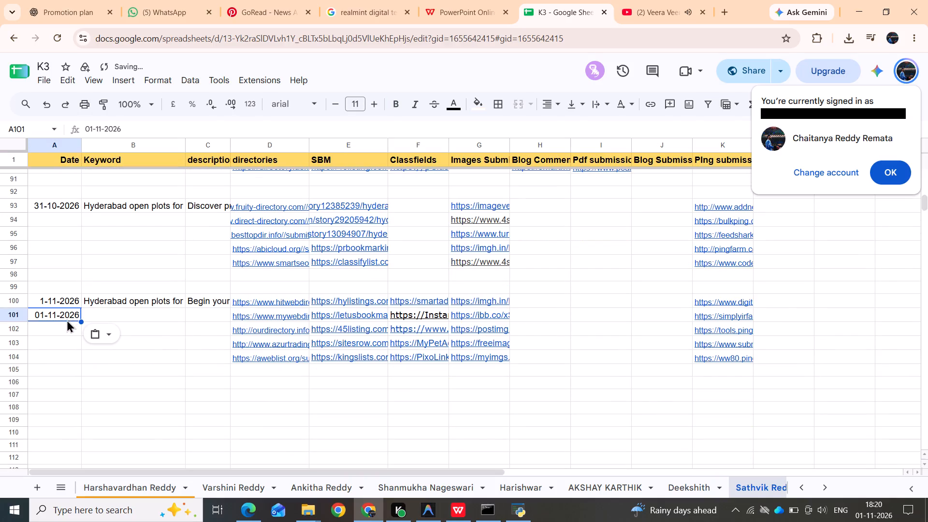
pyautogui.moveTo(66, 321); pyautogui.dragTo(65, 305)
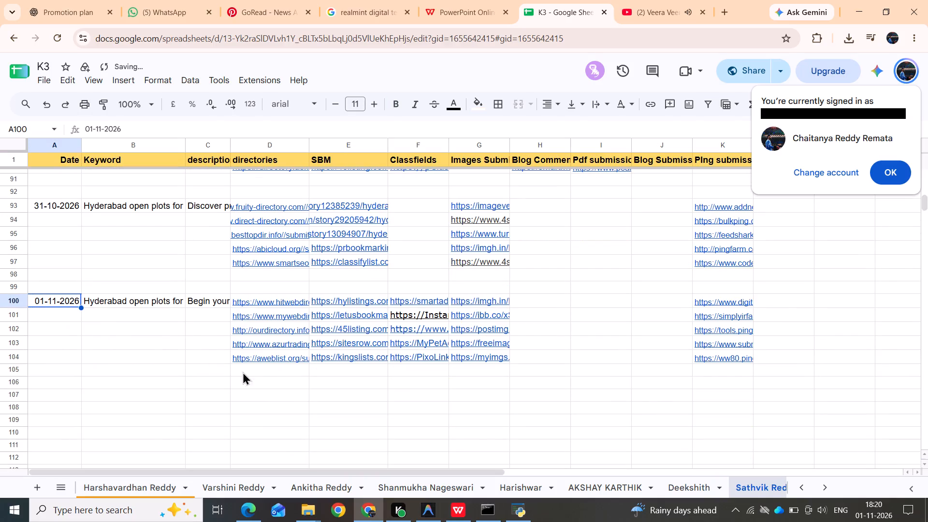
pyautogui.hotkey('ctrl', 's')
# On the Sanjay sheet, enter 01-11-2026 in A91, move it up to replace the newest date in A90, and save.
pyautogui.click(815, 485)
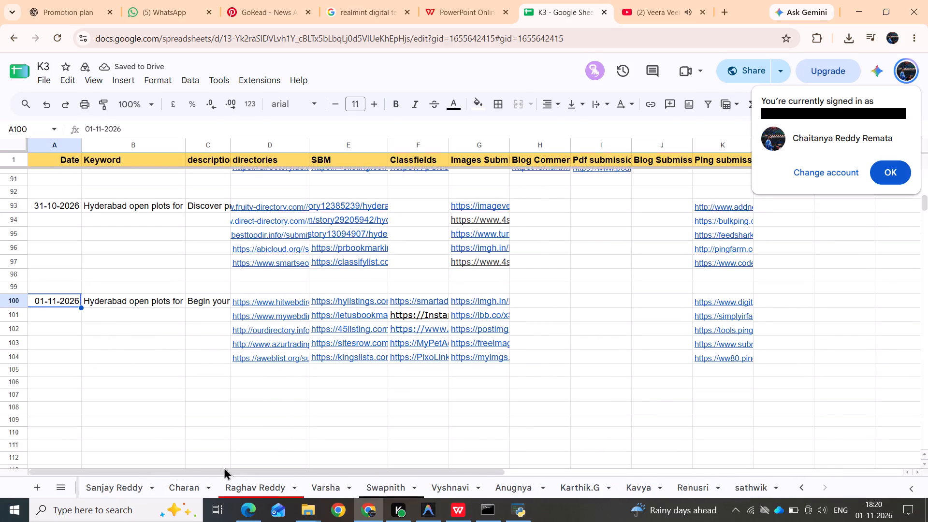
pyautogui.click(111, 485)
pyautogui.scroll(-10, 102, 376)
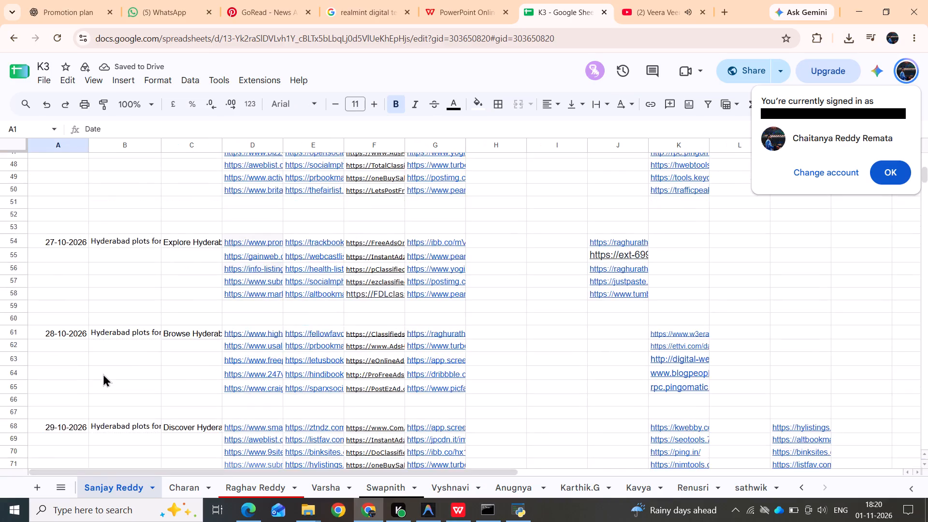
pyautogui.scroll(-6, 103, 374)
pyautogui.click(70, 358)
pyautogui.hotkey('ctrl', 'v')
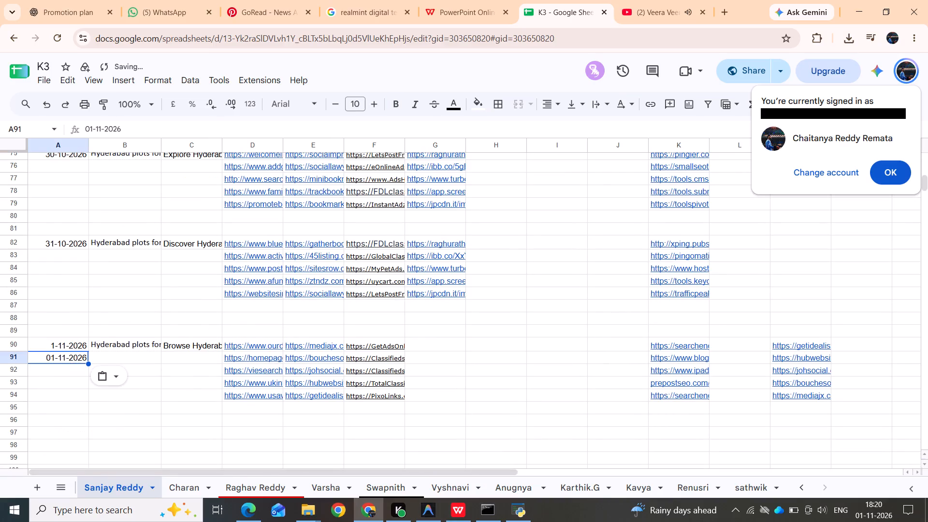
pyautogui.moveTo(70, 363); pyautogui.dragTo(75, 349)
pyautogui.hotkey('ctrl', 's')
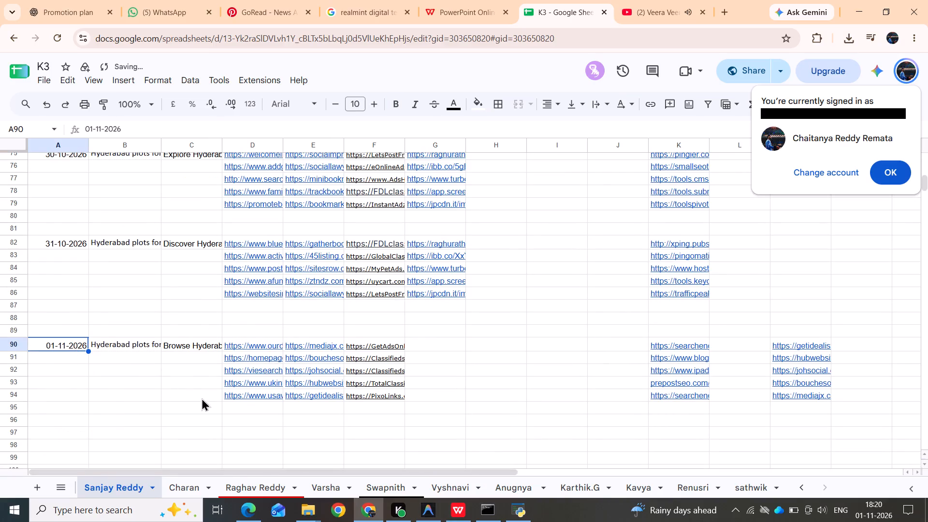
# On the Charan sheet, enter 01-11-2026 in A87, move it up to replace the newest date in A86, and save.
pyautogui.click(202, 486)
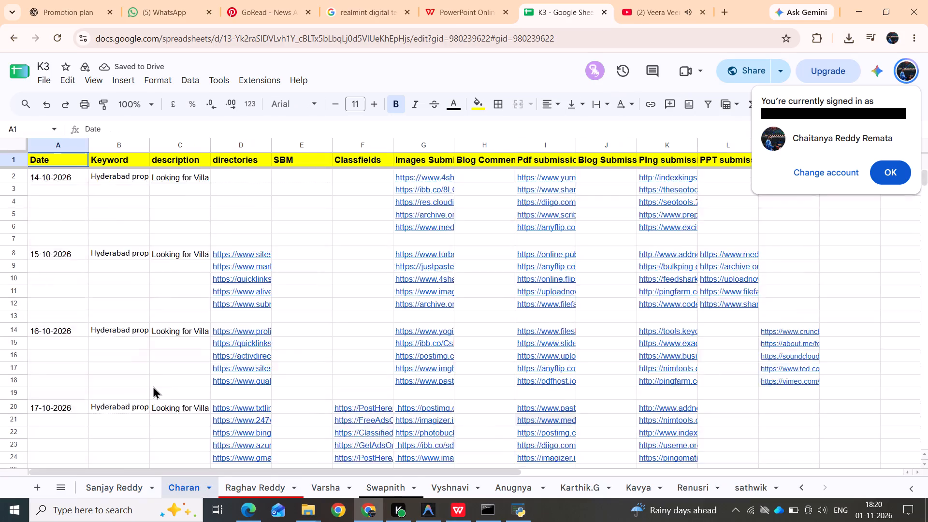
pyautogui.scroll(-16, 153, 386)
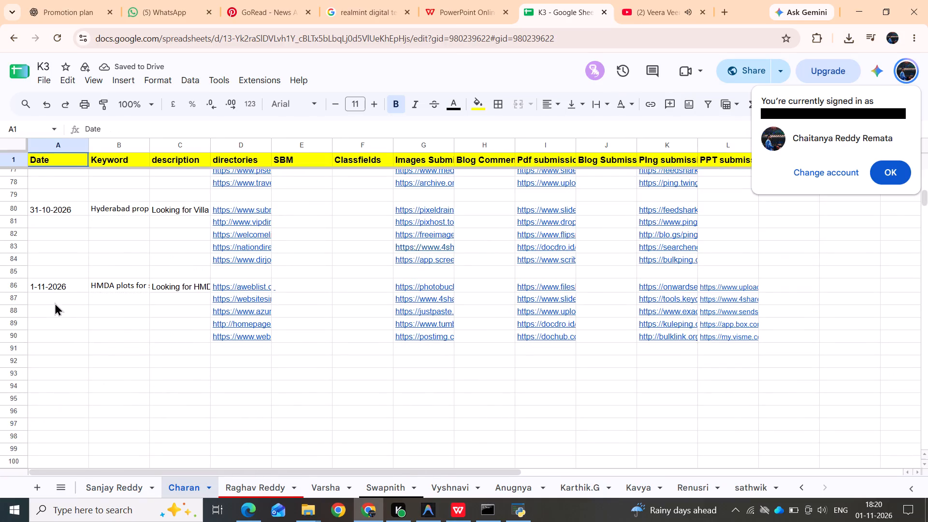
pyautogui.click(55, 303)
pyautogui.hotkey('ctrl', 'v')
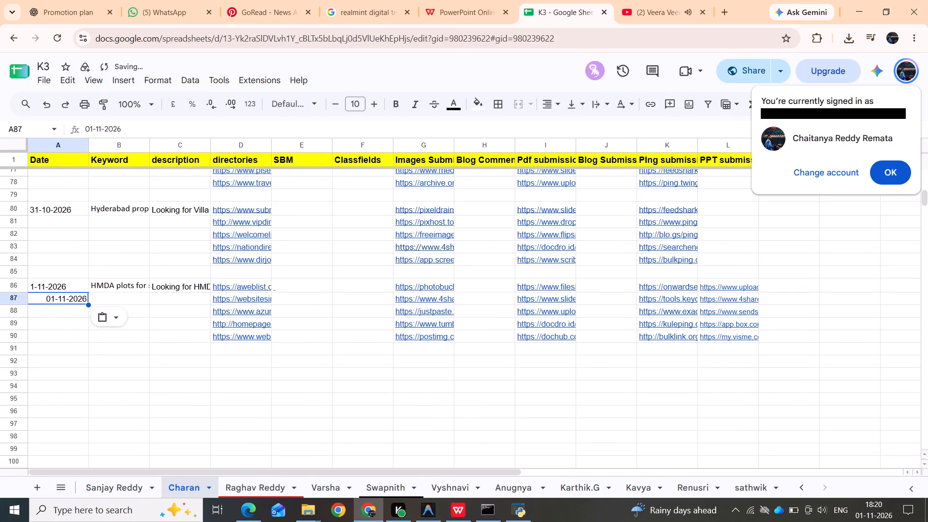
pyautogui.moveTo(58, 304); pyautogui.dragTo(64, 288)
pyautogui.hotkey('ctrl', 's')
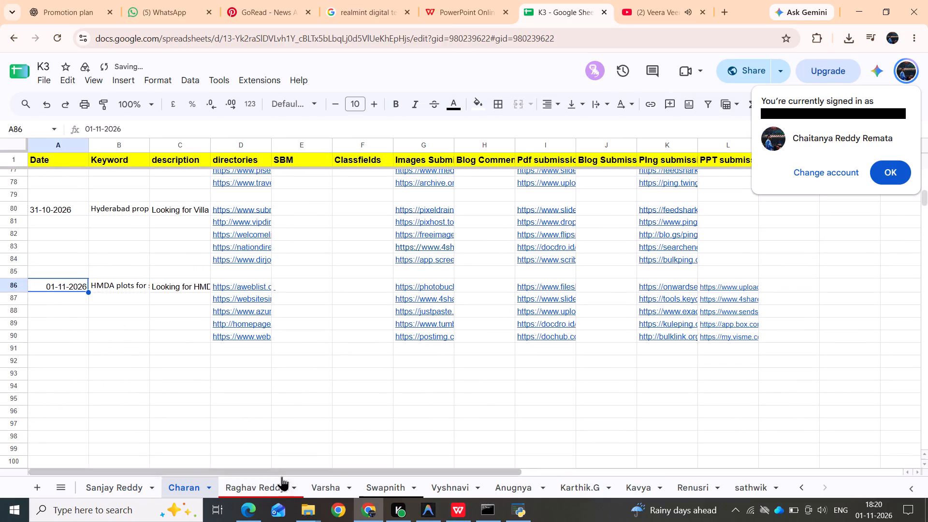
# On the Raghav sheet, enter 01-11-2026 in A83, move it up to replace the newest date in A82, and save.
pyautogui.click(248, 478)
pyautogui.click(325, 487)
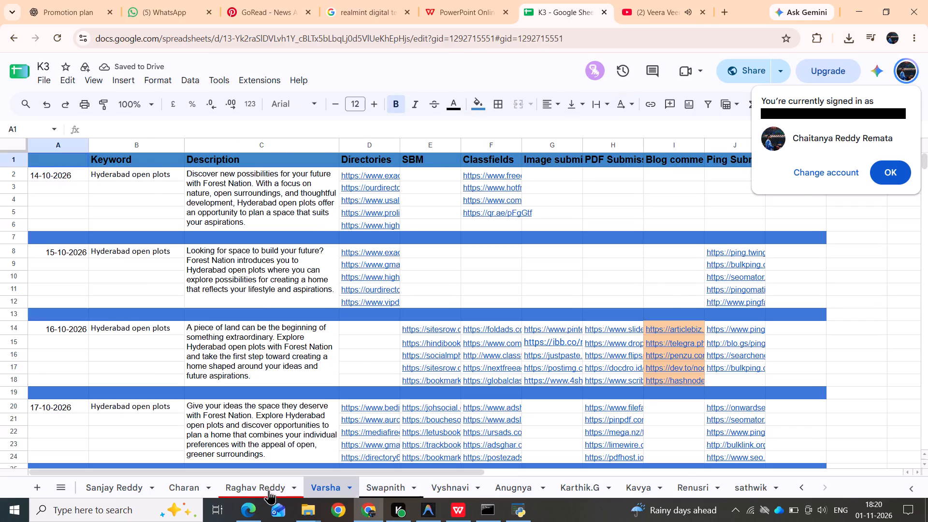
pyautogui.click(269, 490)
pyautogui.scroll(-15, 258, 432)
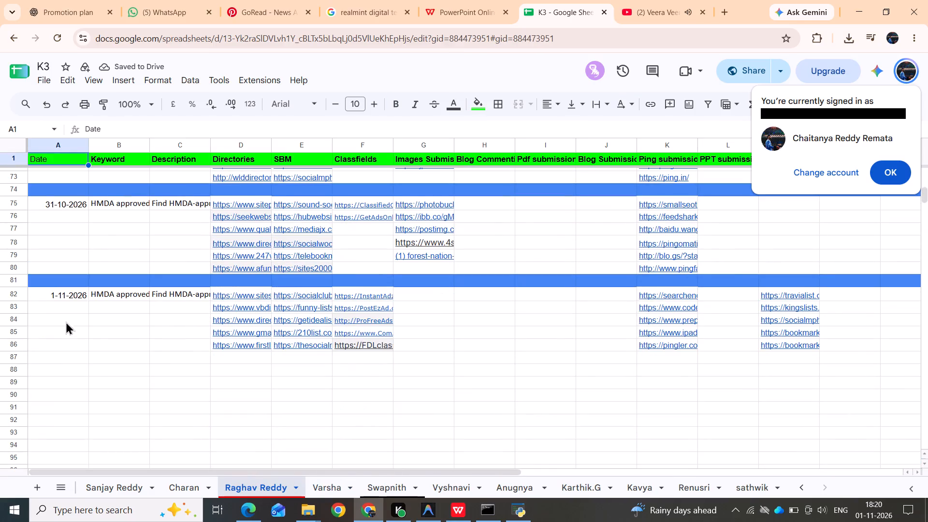
pyautogui.click(66, 316)
pyautogui.click(68, 310)
pyautogui.hotkey('ctrl', 'v')
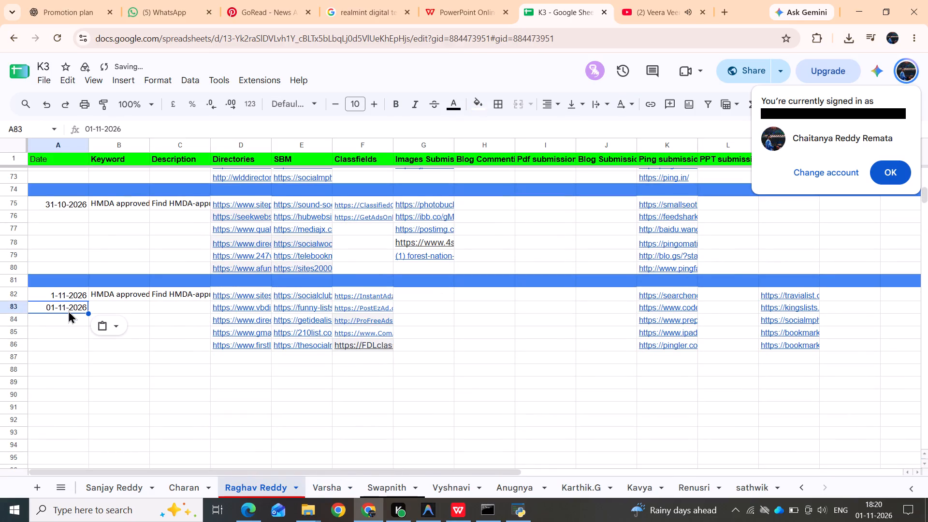
pyautogui.moveTo(68, 314); pyautogui.dragTo(64, 299)
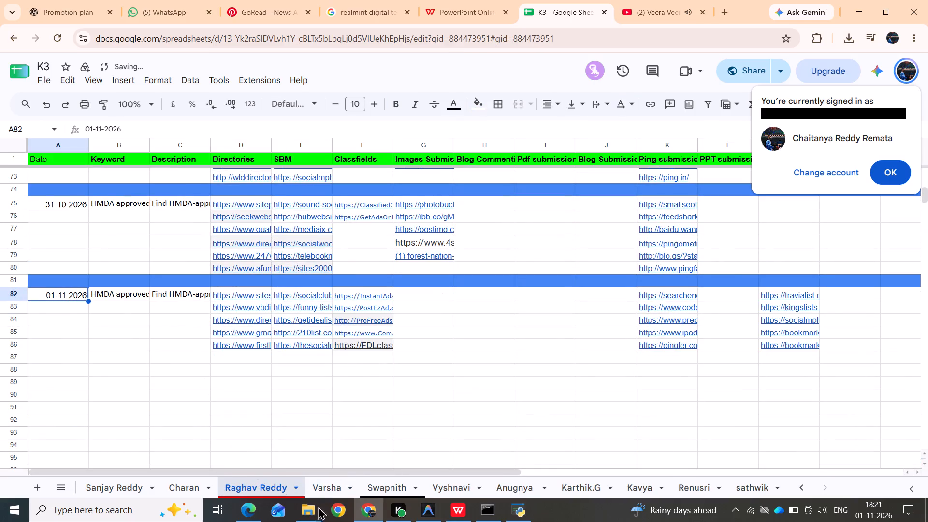
pyautogui.hotkey('ctrl', 's')
# On the Varsha sheet, enter 01-11-2026 in A69, move it up to replace the newest date in A68, and save.
pyautogui.click(338, 487)
pyautogui.scroll(-5, 179, 386)
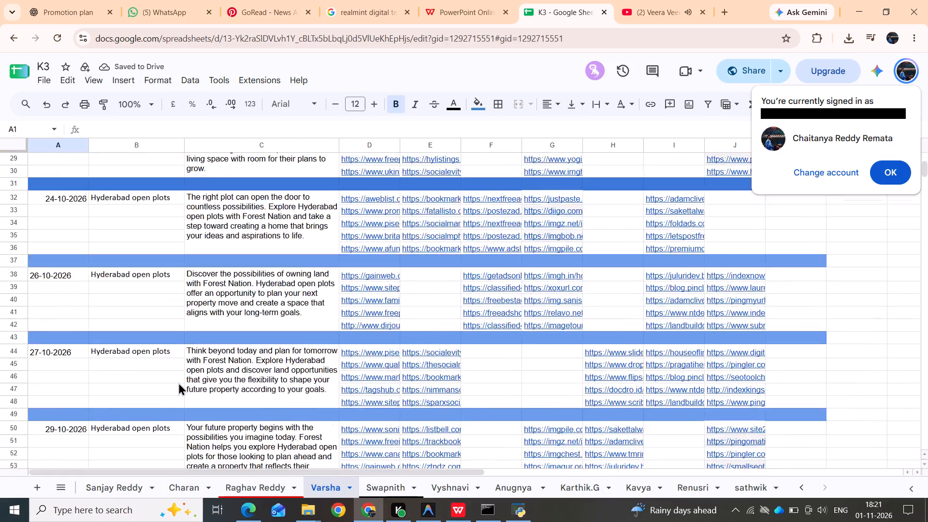
pyautogui.scroll(-8, 178, 382)
pyautogui.click(65, 246)
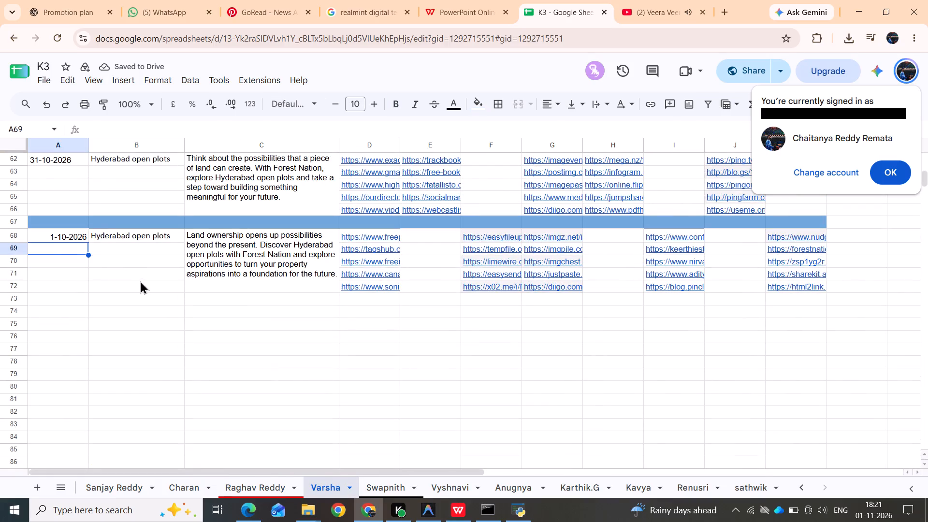
pyautogui.hotkey('ctrl', 'v')
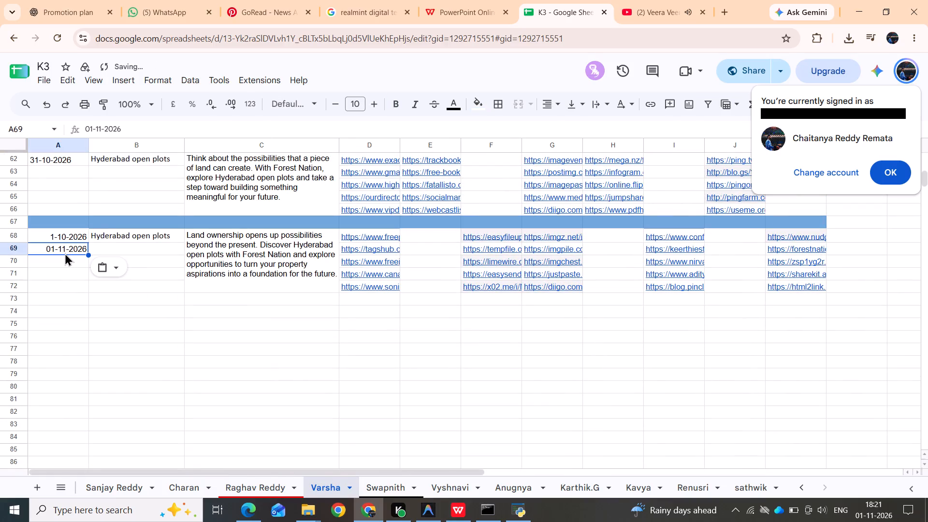
pyautogui.moveTo(68, 255); pyautogui.dragTo(67, 240)
pyautogui.hotkey('ctrl', 's')
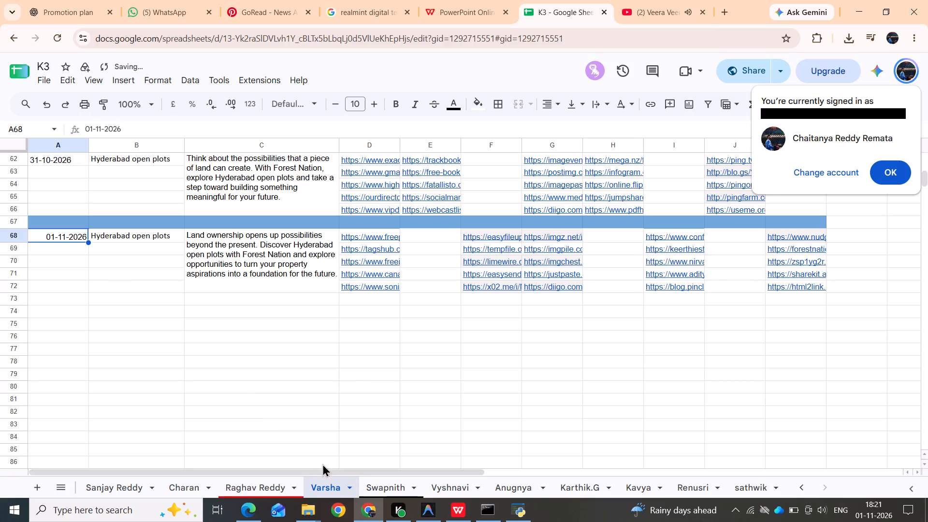
# On the Swapnith sheet, enter 01-11-2026 in A69, move it up to replace the newest date in A68, and save.
pyautogui.click(378, 482)
pyautogui.scroll(-16, 258, 360)
pyautogui.scroll(2, 191, 322)
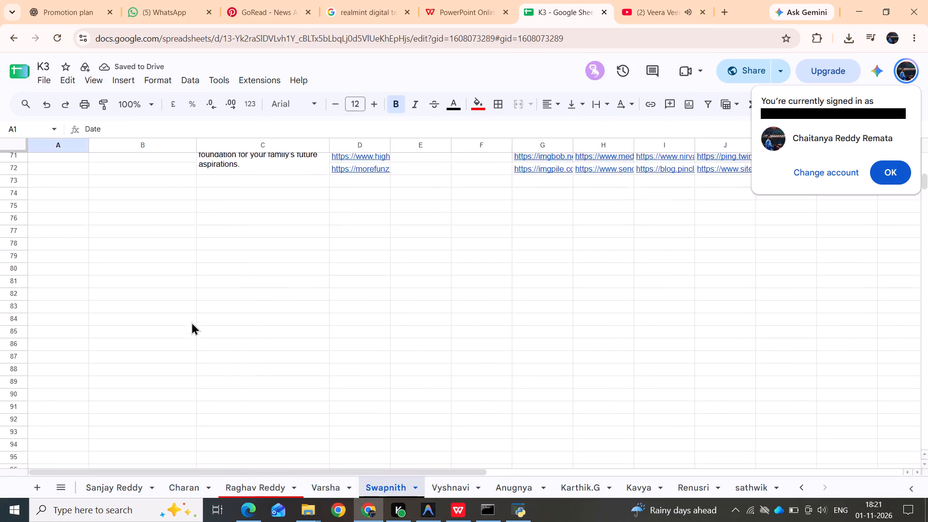
pyautogui.scroll(2, 191, 322)
pyautogui.click(74, 312)
pyautogui.hotkey('ctrl', 'v')
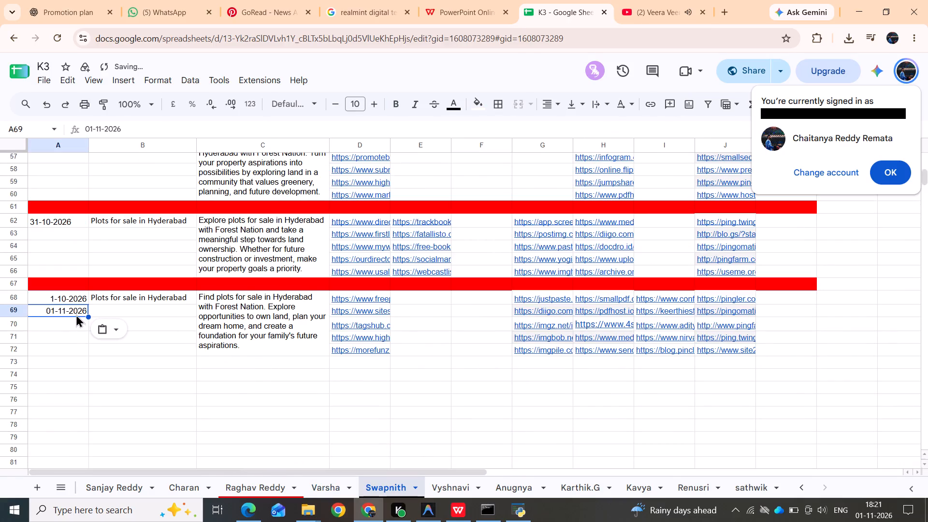
pyautogui.moveTo(73, 317); pyautogui.dragTo(73, 304)
pyautogui.hotkey('ctrl', 's')
# On the Vyshnavi sheet, enter 01-11-2026 in A81 and move it up to replace the newest date in A80.
pyautogui.click(456, 484)
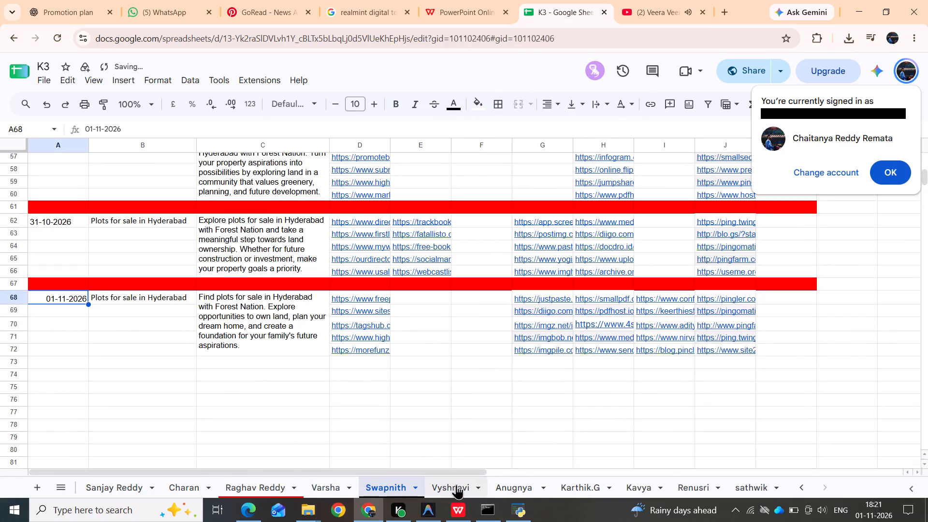
pyautogui.scroll(-14, 313, 368)
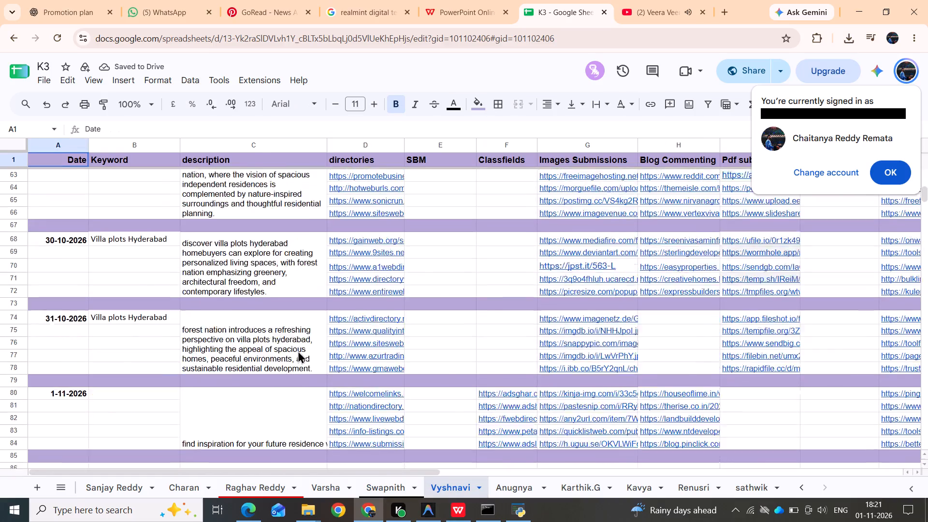
pyautogui.click(75, 340)
pyautogui.click(79, 348)
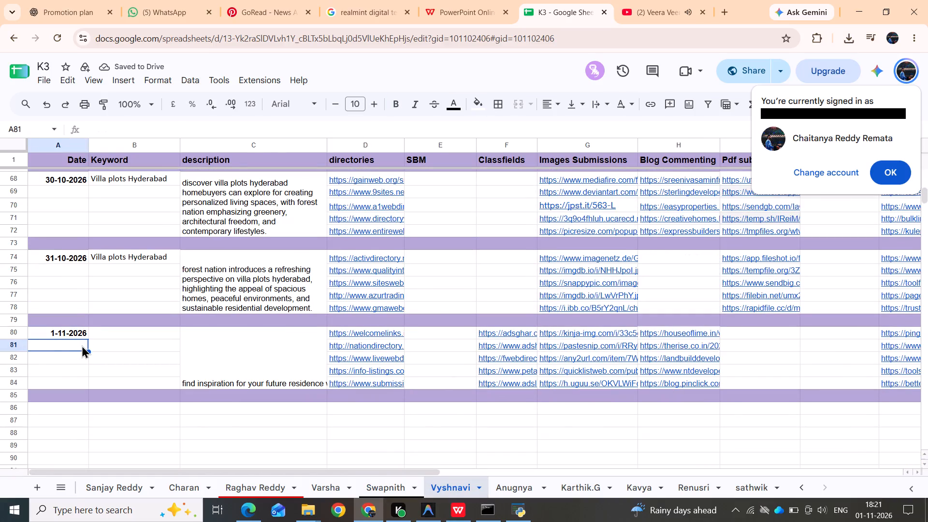
pyautogui.hotkey('ctrl', 'v')
pyautogui.moveTo(74, 351); pyautogui.dragTo(74, 335)
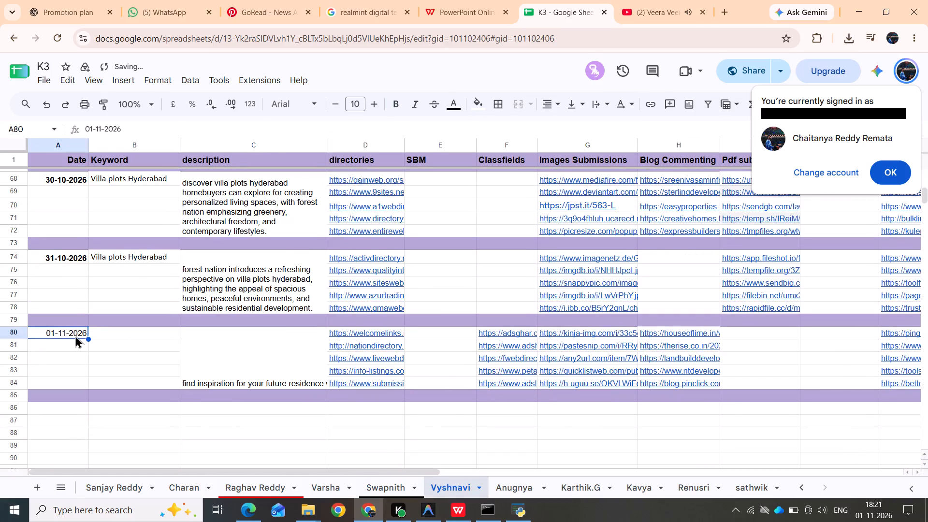
# Make the date in A80 of the Vyshnavi sheet bold, matching the other dates in the column.
pyautogui.hotkey('ctrl', 'a')
pyautogui.tripleClick(78, 332)
pyautogui.click(78, 332)
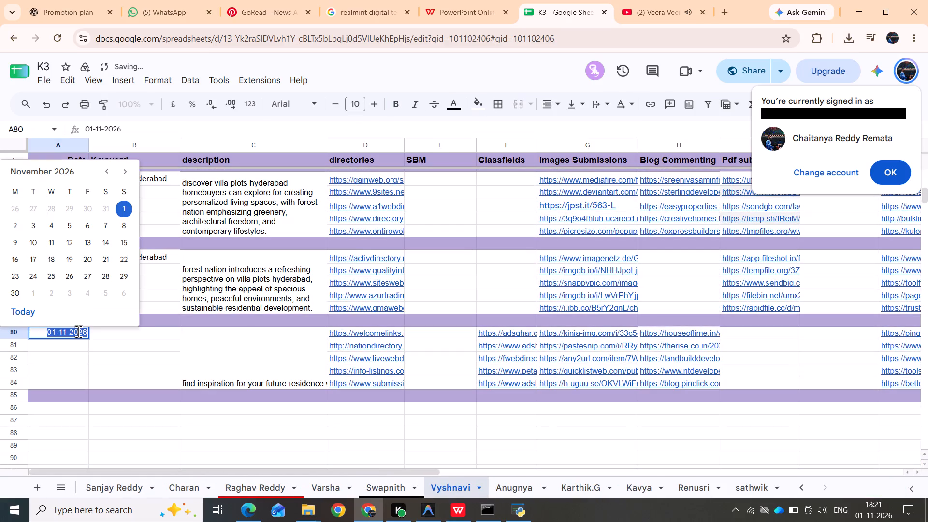
pyautogui.hotkey('ctrl', 'b')
pyautogui.click(90, 345)
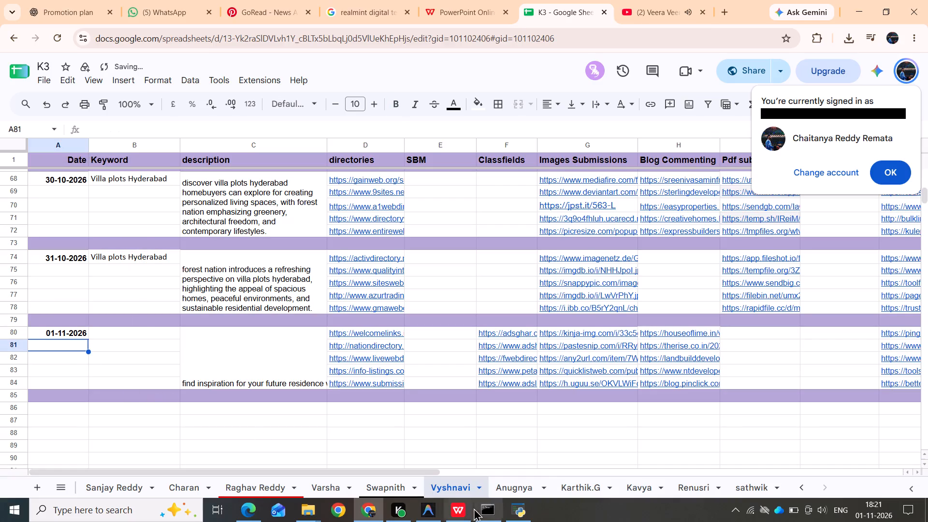
# Examine the newest date entries on the Anugnya and Karthik sheets.
pyautogui.click(507, 488)
pyautogui.scroll(-5, 242, 372)
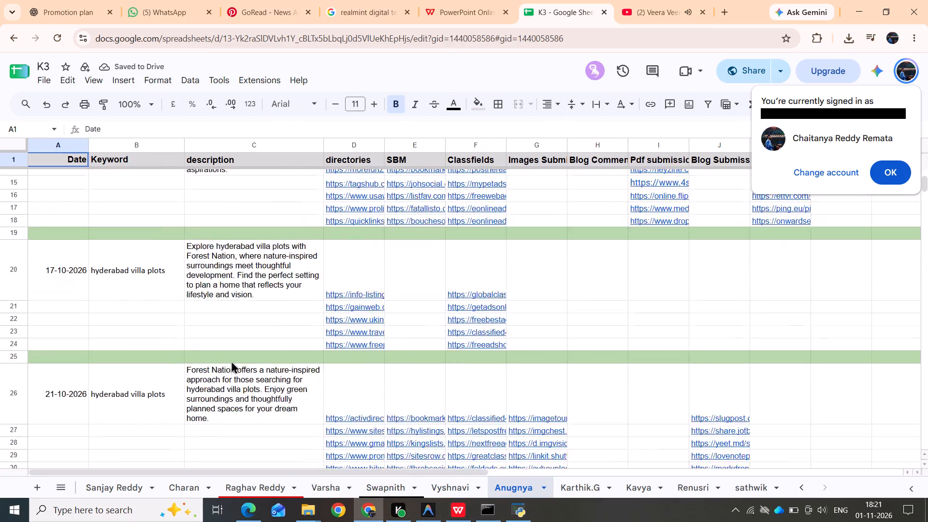
pyautogui.scroll(-17, 231, 361)
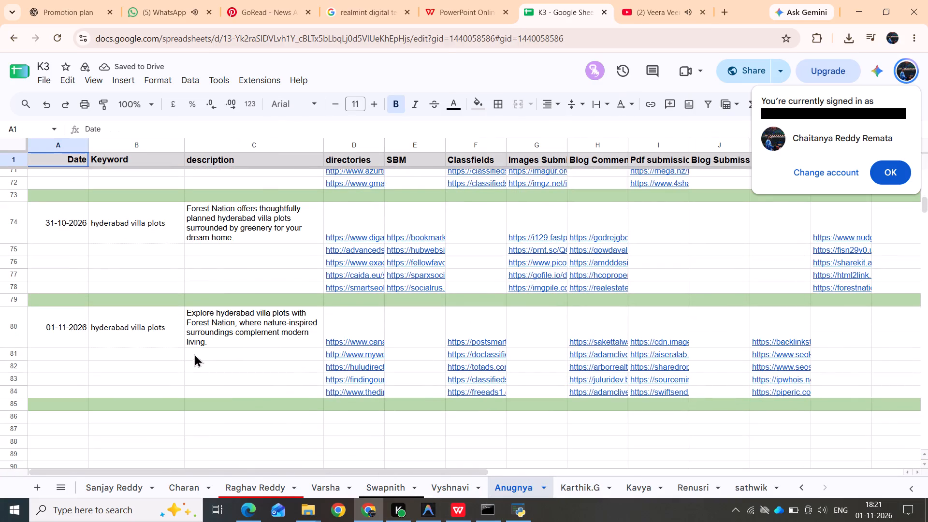
pyautogui.click(568, 492)
pyautogui.scroll(-5, 321, 390)
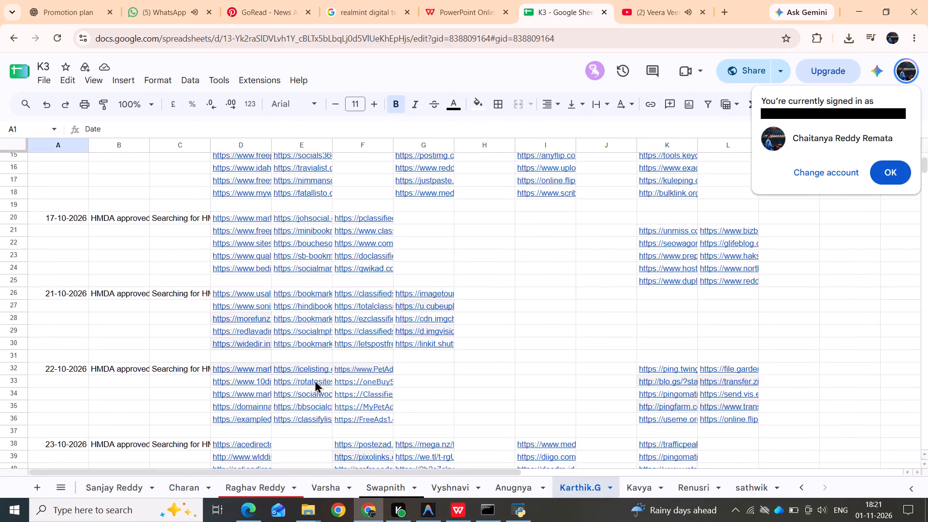
pyautogui.scroll(-9, 315, 380)
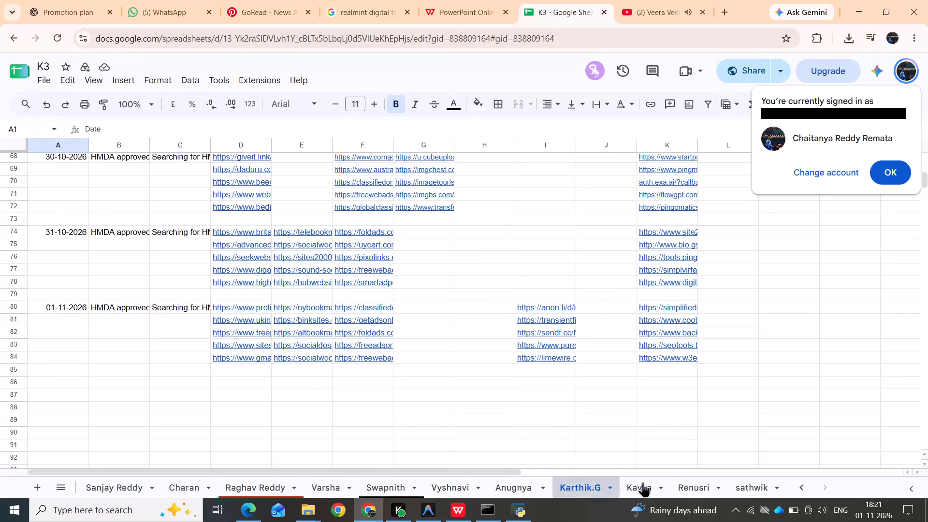
# On the Kavya sheet, enter 01-11-2026 in A81, move it up to replace the newest date in A80, and save.
pyautogui.click(643, 482)
pyautogui.scroll(-14, 322, 381)
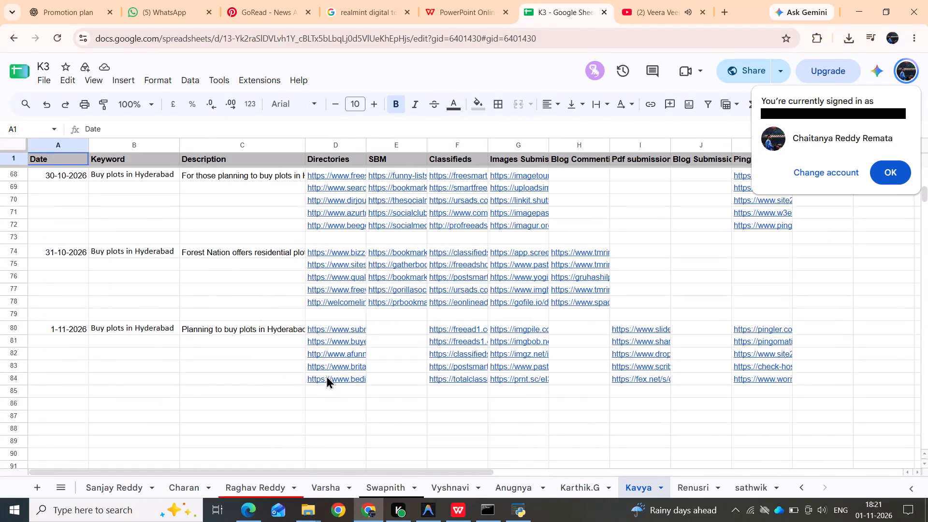
pyautogui.click(73, 336)
pyautogui.hotkey('ctrl', 'v')
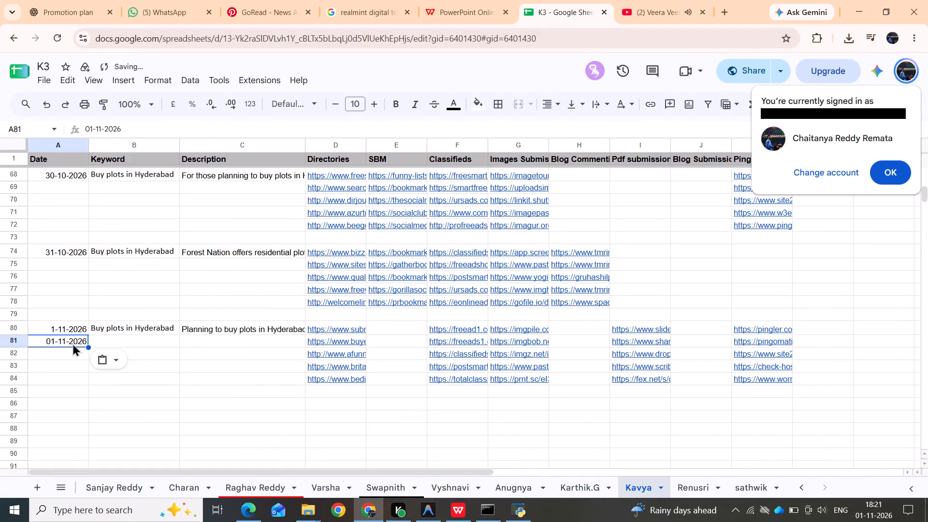
pyautogui.moveTo(71, 347); pyautogui.dragTo(72, 332)
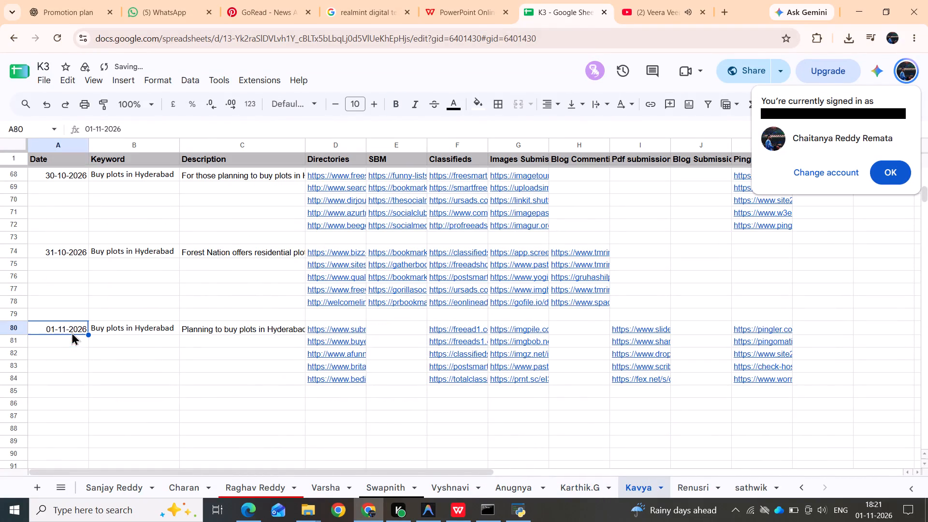
pyautogui.hotkey('ctrl', 's')
# On the Renusri sheet, enter 01-11-2026 in A87, move it up to replace the newest date in A86, and save.
pyautogui.click(687, 483)
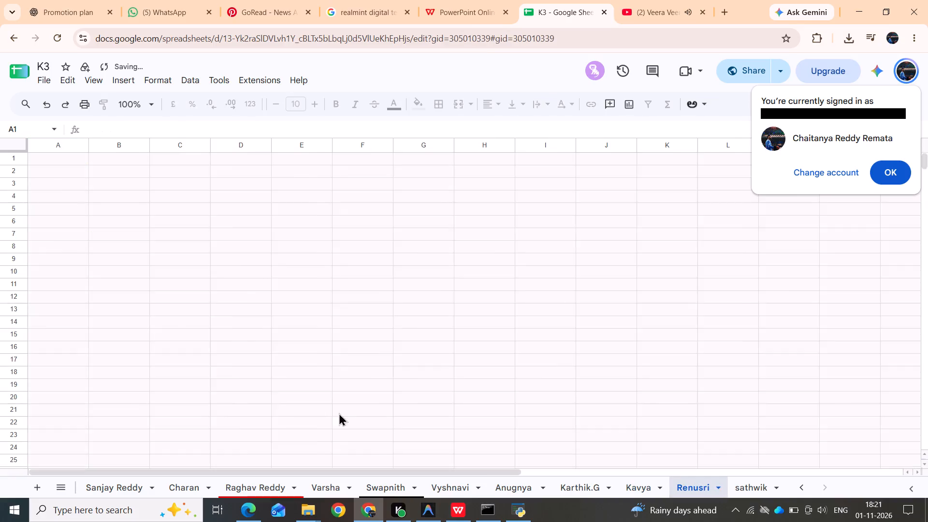
pyautogui.scroll(-14, 227, 398)
pyautogui.scroll(-1, 128, 384)
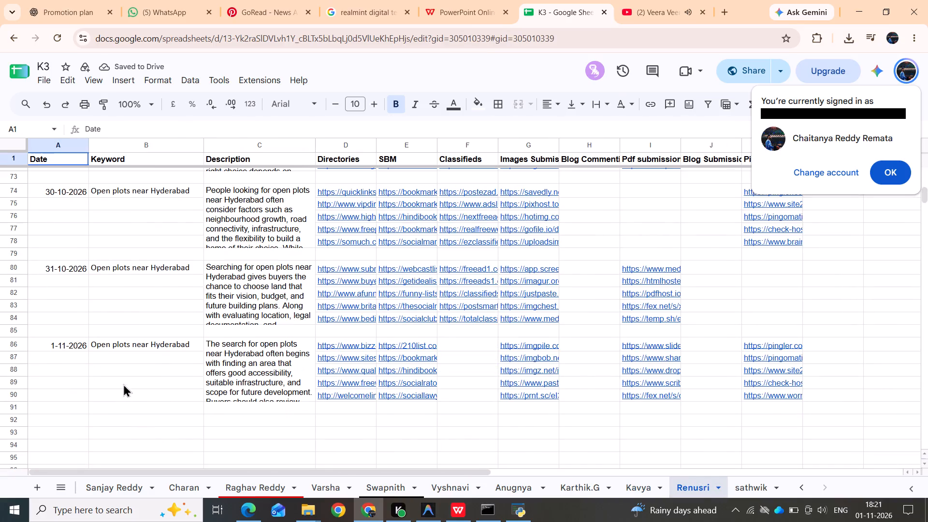
pyautogui.click(53, 355)
pyautogui.hotkey('ctrl', 'v')
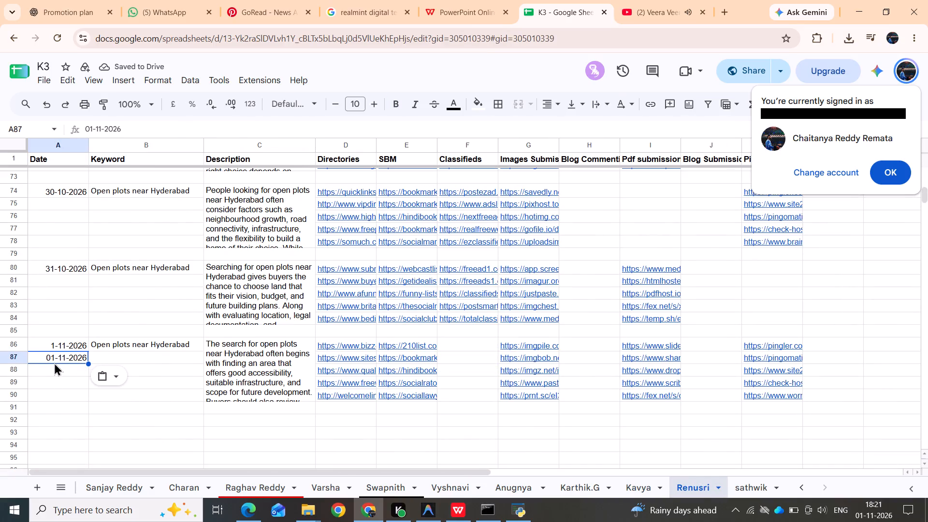
pyautogui.click(65, 361)
pyautogui.moveTo(61, 363); pyautogui.dragTo(63, 352)
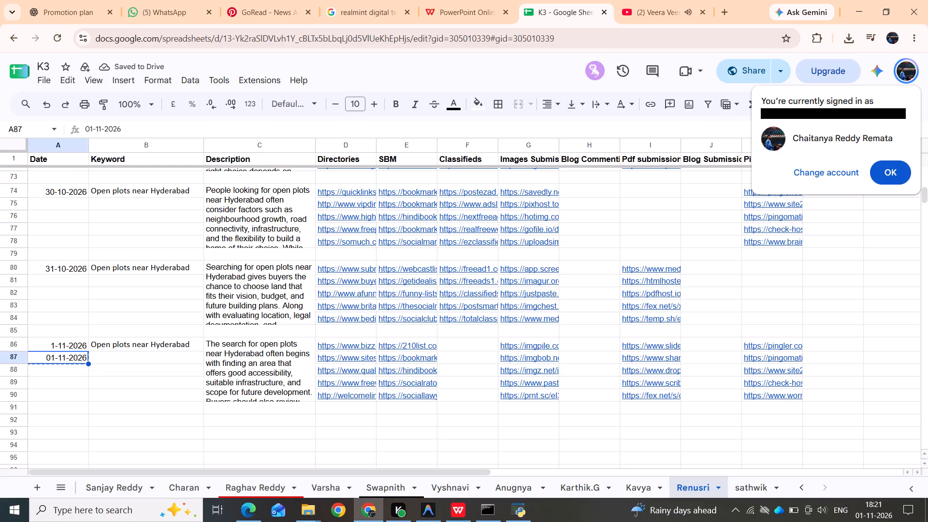
pyautogui.moveTo(63, 352); pyautogui.dragTo(64, 348)
pyautogui.hotkey('ctrl', 's')
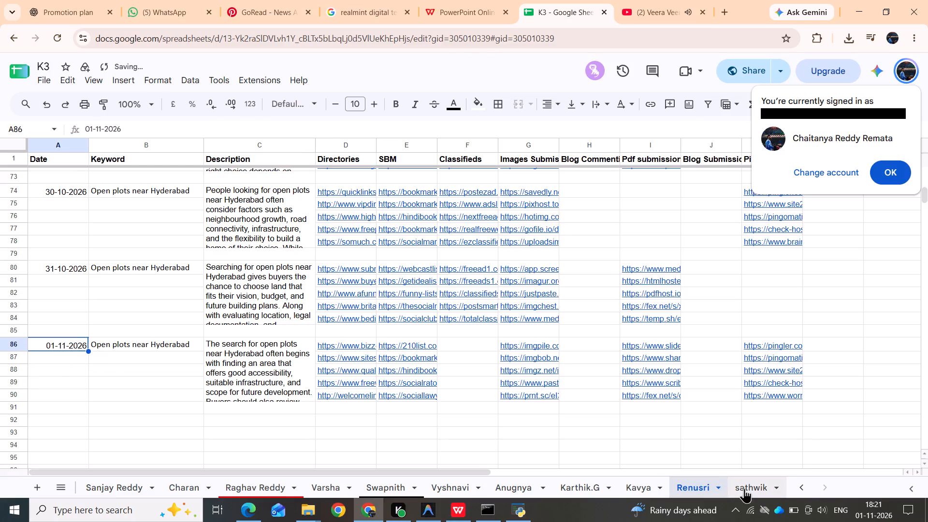
# On the sathwik sheet, enter 01-11-2026 in A82, move it up to replace the newest date in A81, and save.
pyautogui.click(744, 488)
pyautogui.scroll(-12, 166, 378)
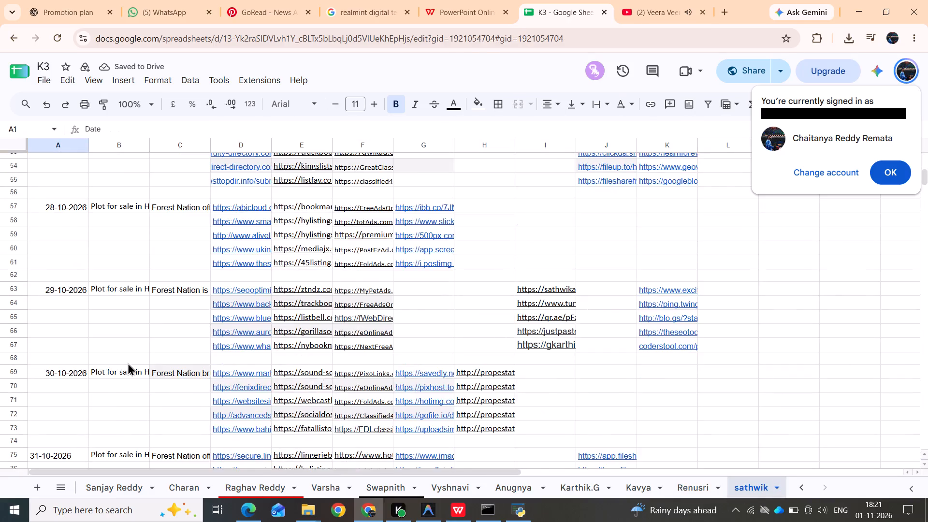
pyautogui.scroll(-2, 127, 362)
pyautogui.click(72, 423)
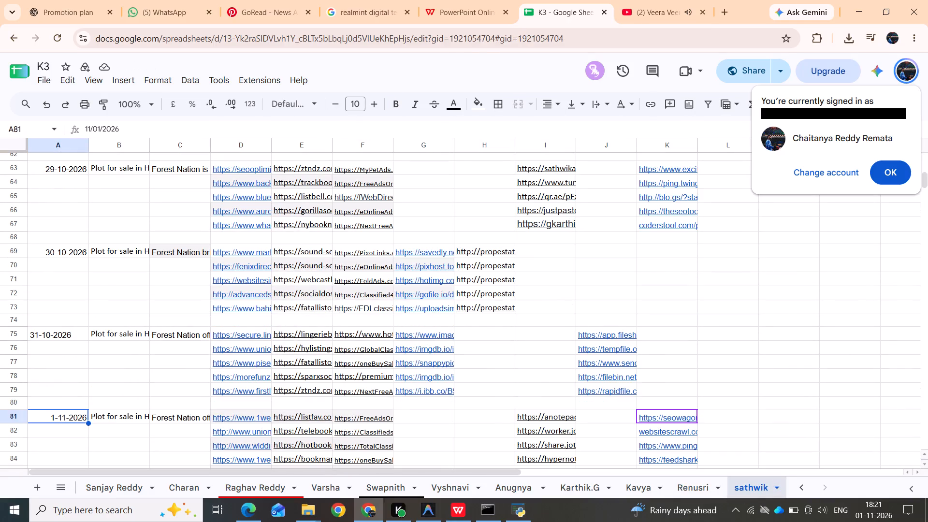
pyautogui.click(74, 428)
pyautogui.hotkey('ctrl', 'v')
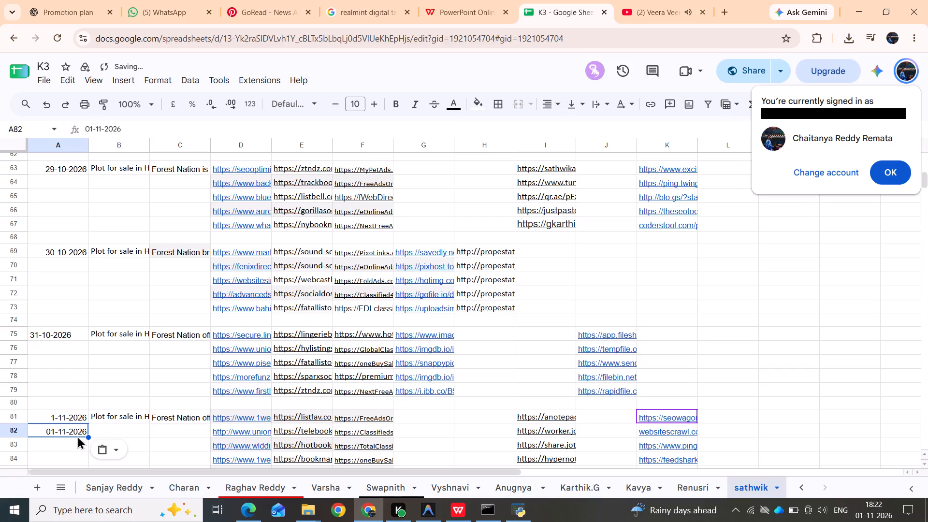
pyautogui.moveTo(76, 437); pyautogui.dragTo(74, 421)
pyautogui.hotkey('ctrl', 's')
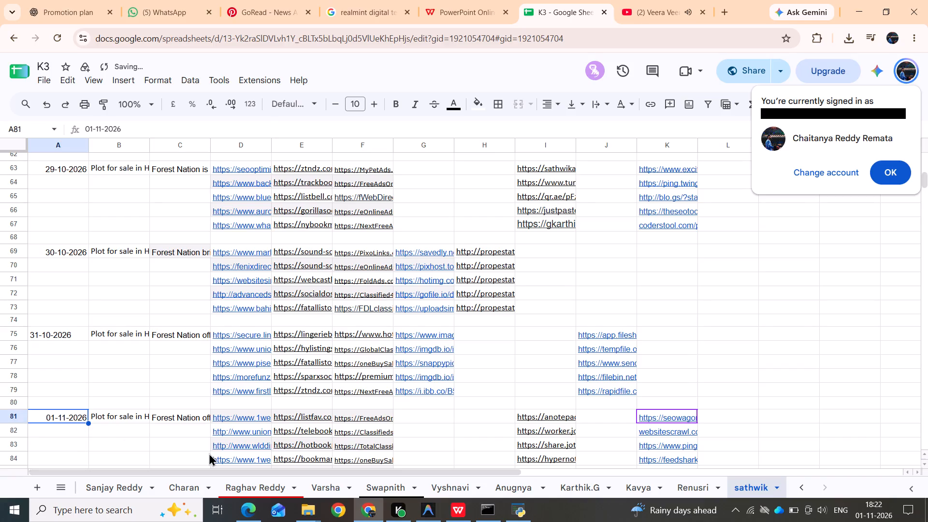
pyautogui.hotkey('ctrl', 's')
pyautogui.hotkey('ctrl', 's')
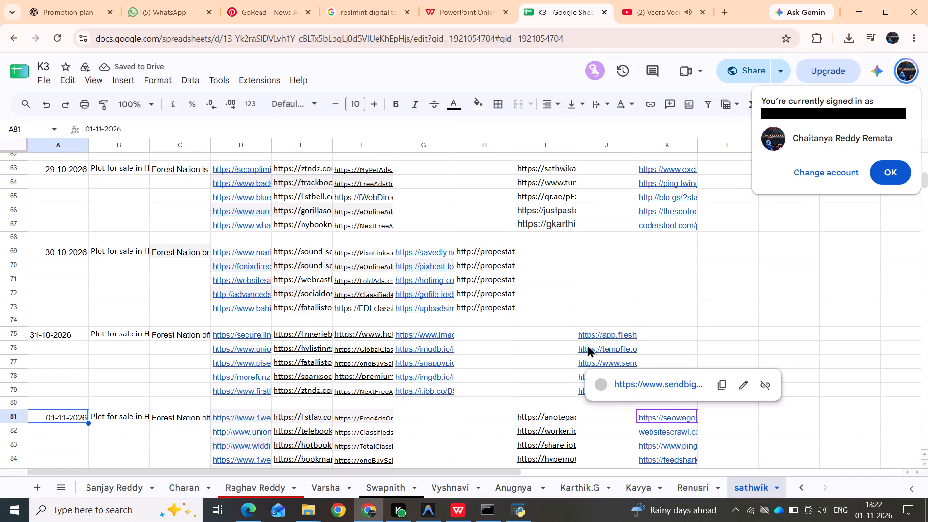
# Return to the spreadsheet list, open the K4 spreadsheet, and dismiss the signed-in account notice.
pyautogui.click(29, 73)
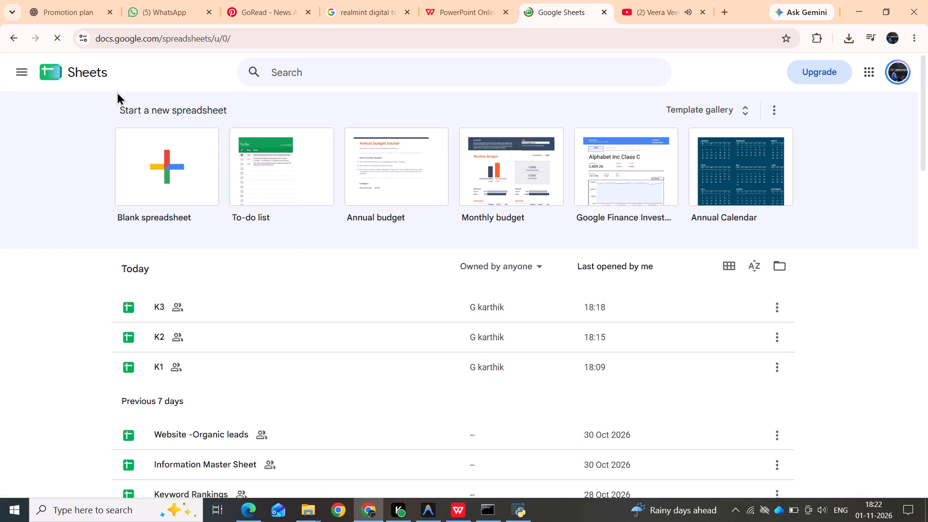
pyautogui.scroll(-4, 301, 345)
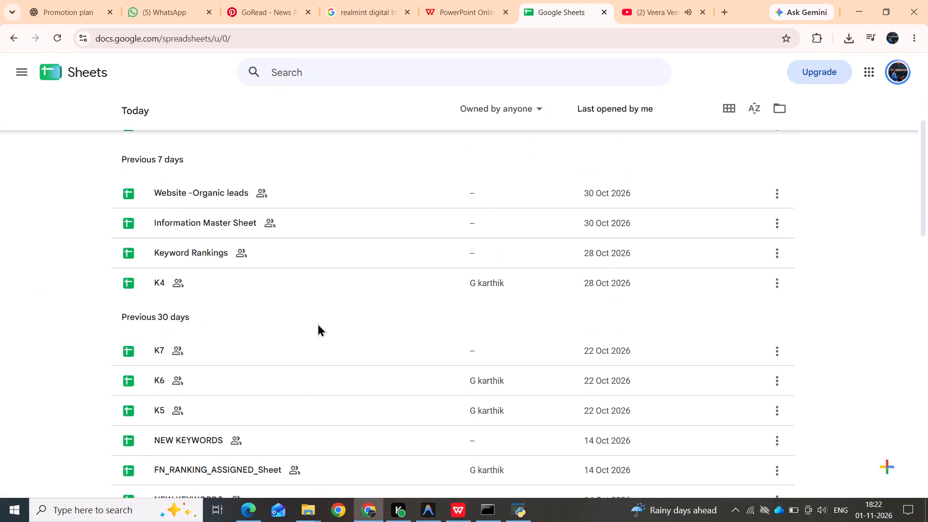
pyautogui.click(267, 275)
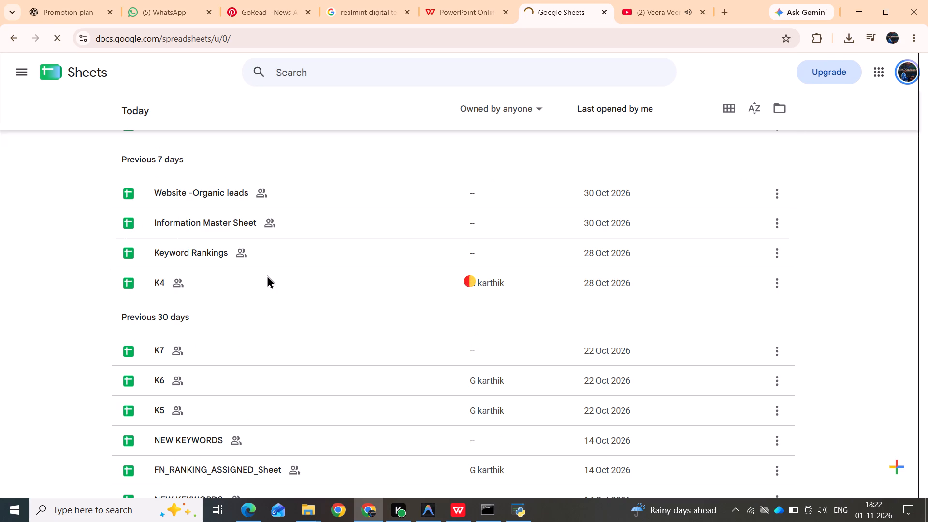
pyautogui.scroll(-11, 141, 243)
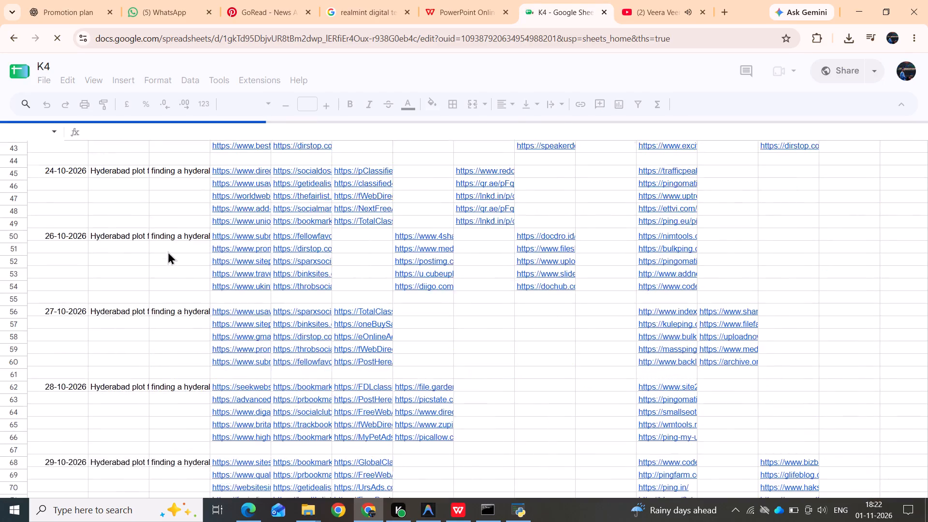
pyautogui.scroll(-9, 168, 251)
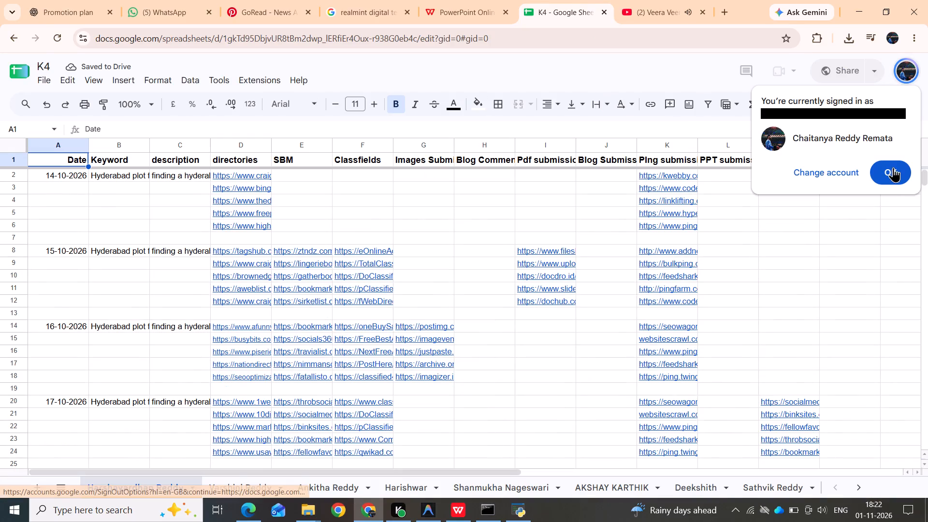
pyautogui.click(893, 167)
# Examine the newest date entries on the Harshavardhan, Varshini, Ankitha and Harishwar sheets of K4.
pyautogui.scroll(-4, 138, 398)
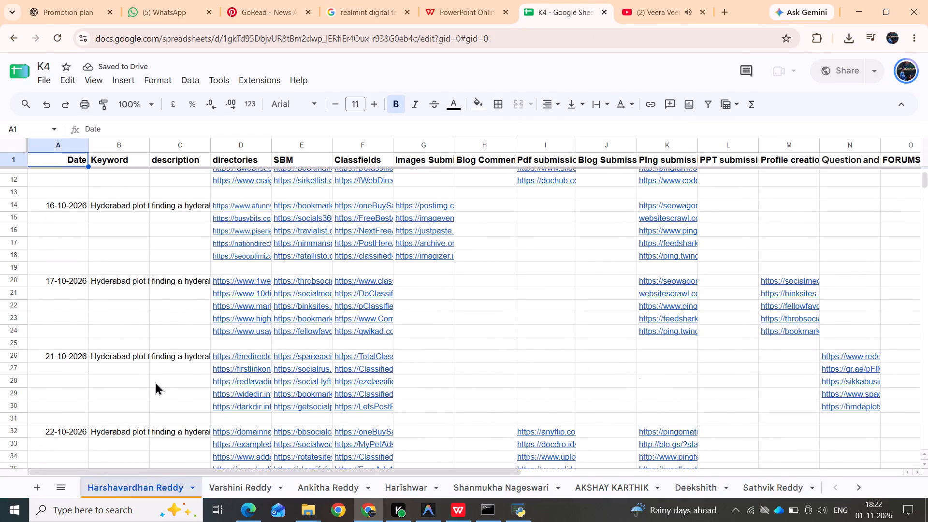
pyautogui.scroll(-15, 155, 382)
pyautogui.scroll(2, 166, 365)
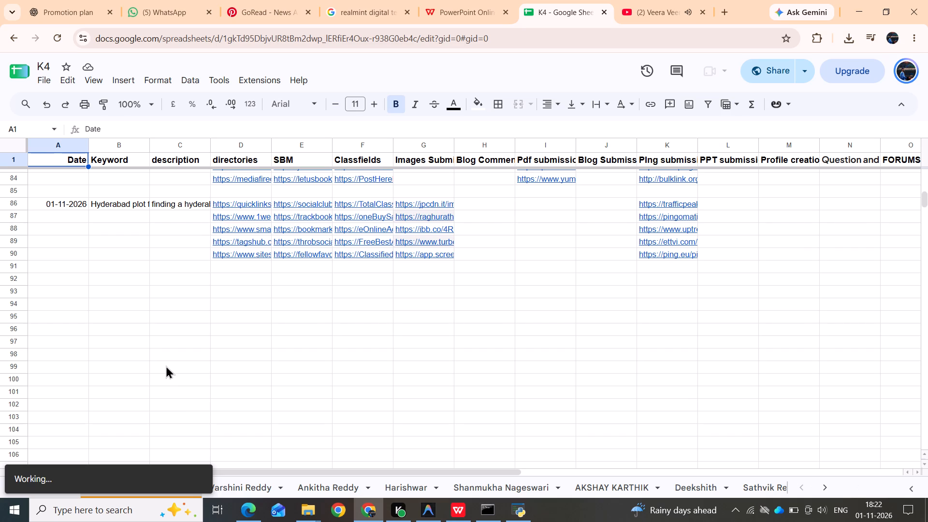
pyautogui.click(240, 491)
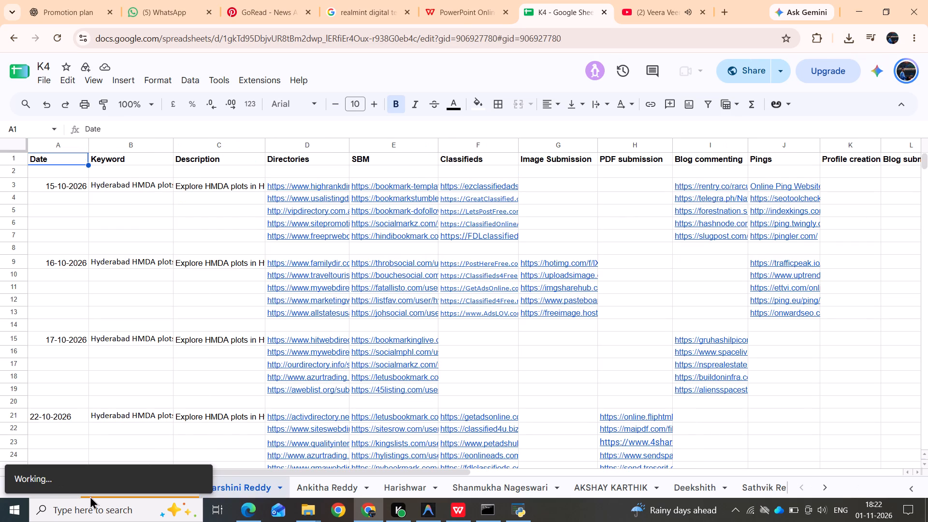
pyautogui.scroll(-14, 153, 393)
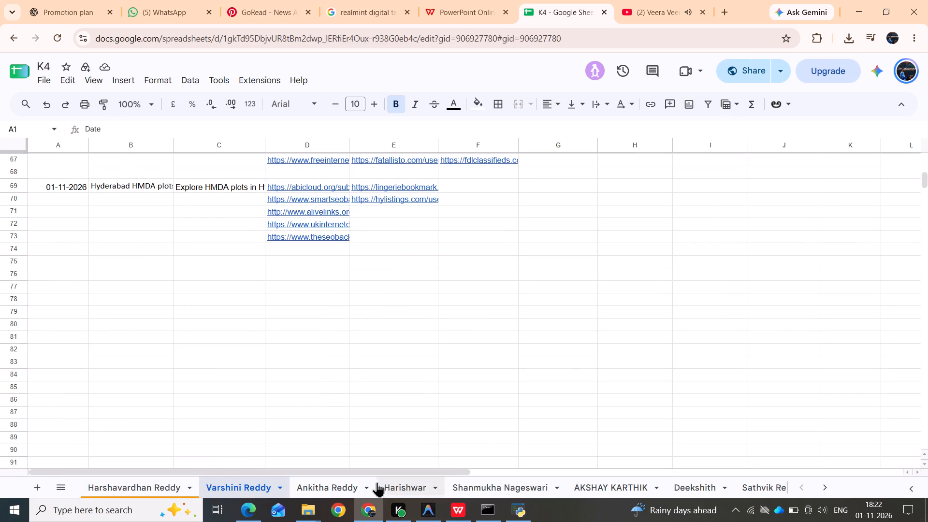
pyautogui.click(335, 478)
pyautogui.scroll(-8, 373, 379)
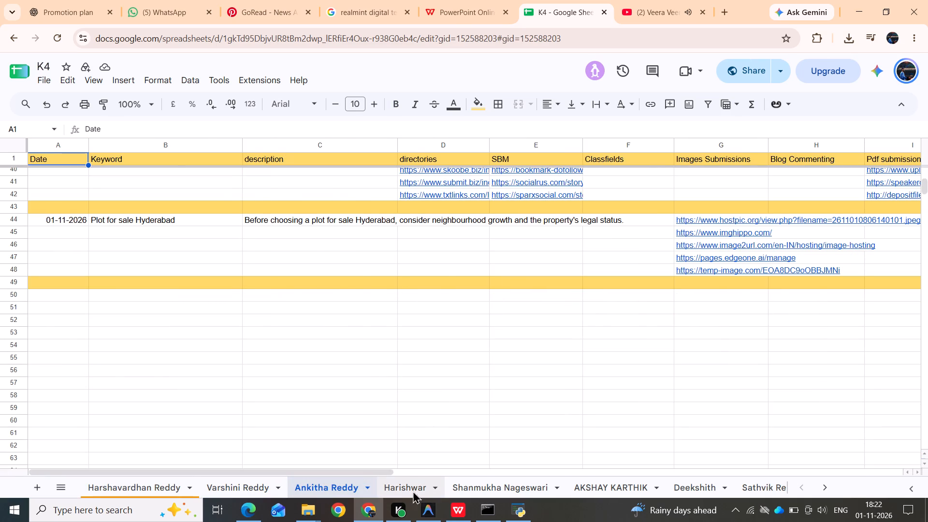
pyautogui.click(413, 491)
pyautogui.scroll(-13, 423, 370)
# On the Shanmukha sheet, enter 01-11-2026 in A69, move it up to replace the newest date in A68, and save.
pyautogui.click(492, 481)
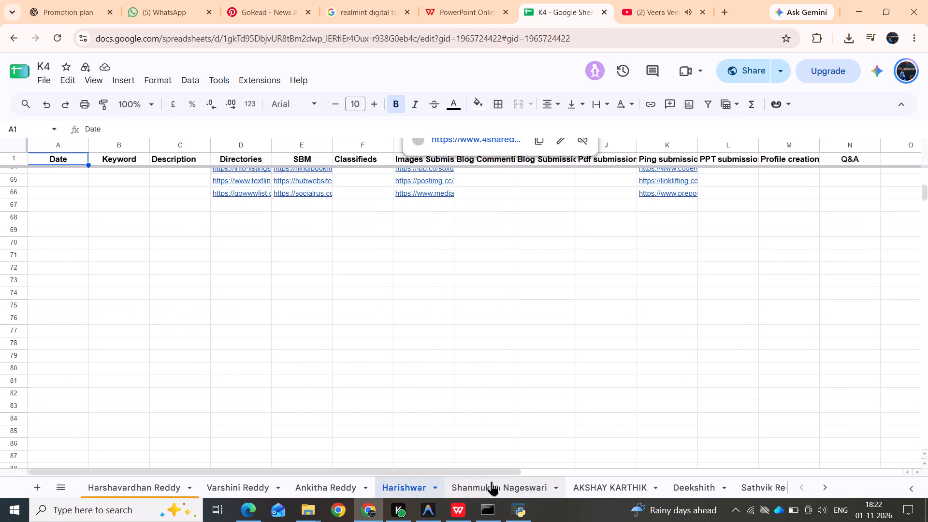
pyautogui.scroll(-14, 424, 353)
pyautogui.click(84, 169)
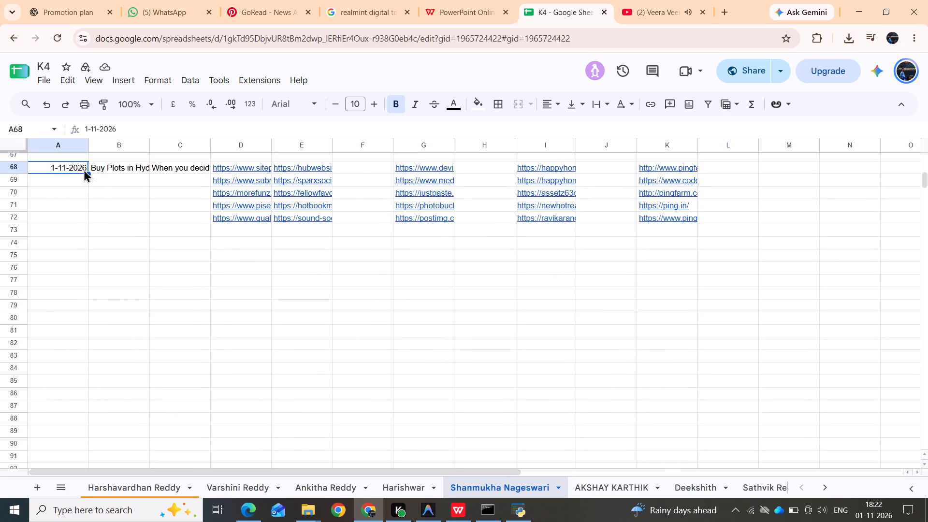
pyautogui.click(78, 176)
pyautogui.hotkey('ctrl', 'v')
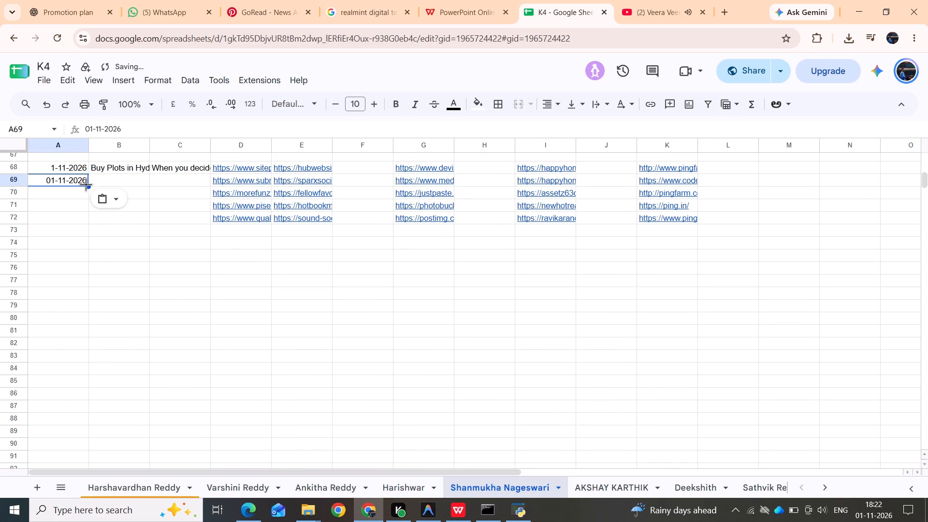
pyautogui.moveTo(71, 186); pyautogui.dragTo(71, 173)
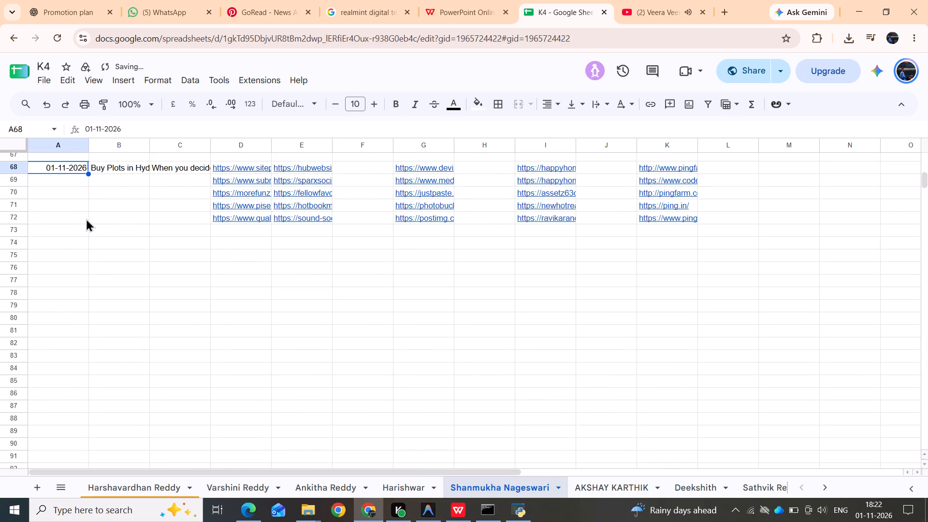
pyautogui.hotkey('ctrl', 's')
# Examine the newest date entries on the Akshay and Deekshith sheets.
pyautogui.click(600, 480)
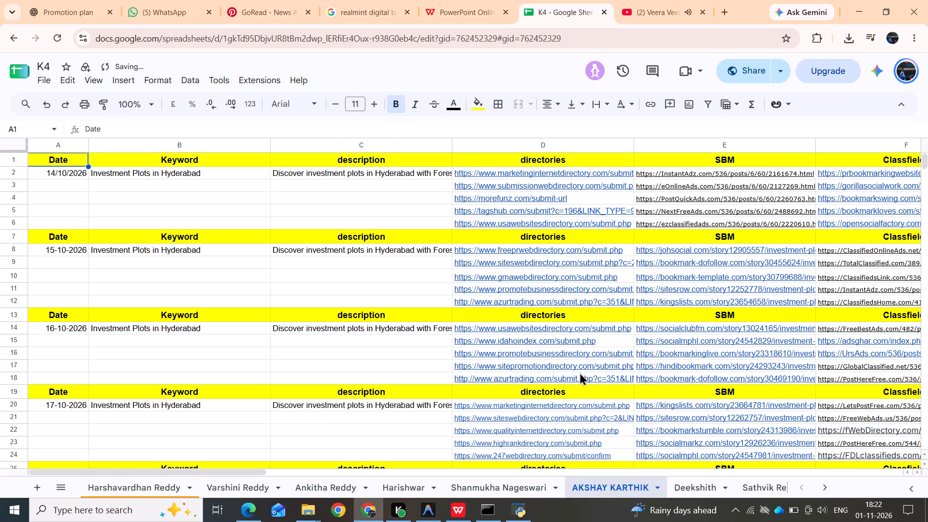
pyautogui.scroll(-9, 491, 320)
pyautogui.scroll(-3, 712, 447)
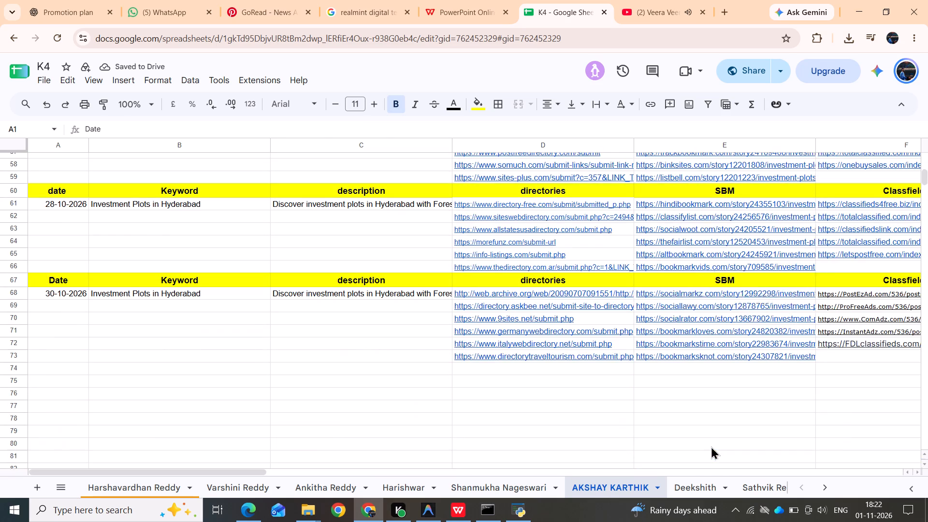
pyautogui.scroll(-1, 707, 447)
pyautogui.click(699, 497)
pyautogui.scroll(-8, 508, 426)
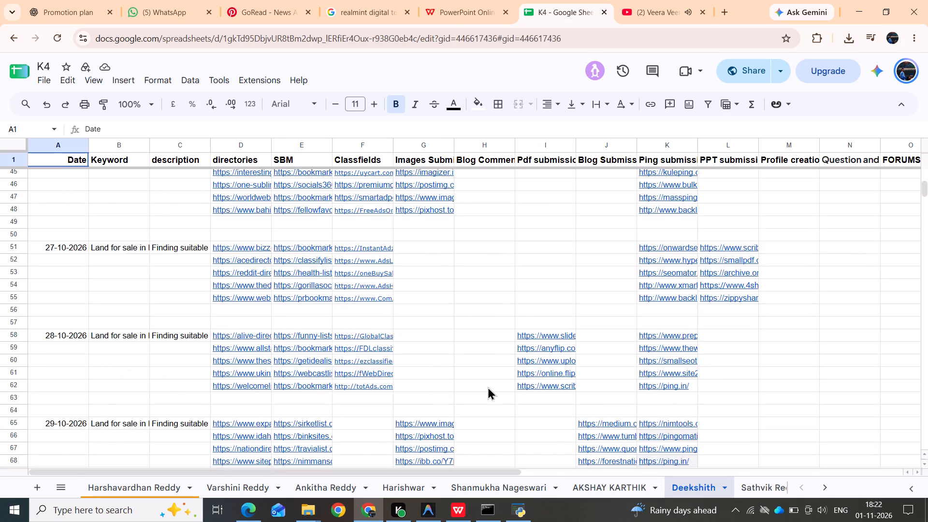
pyautogui.scroll(-8, 488, 387)
# On the Sathvik sheet, paste 01-11-2026 into A101 and move it up to replace the newest date in A100.
pyautogui.click(737, 488)
pyautogui.scroll(-2, 426, 418)
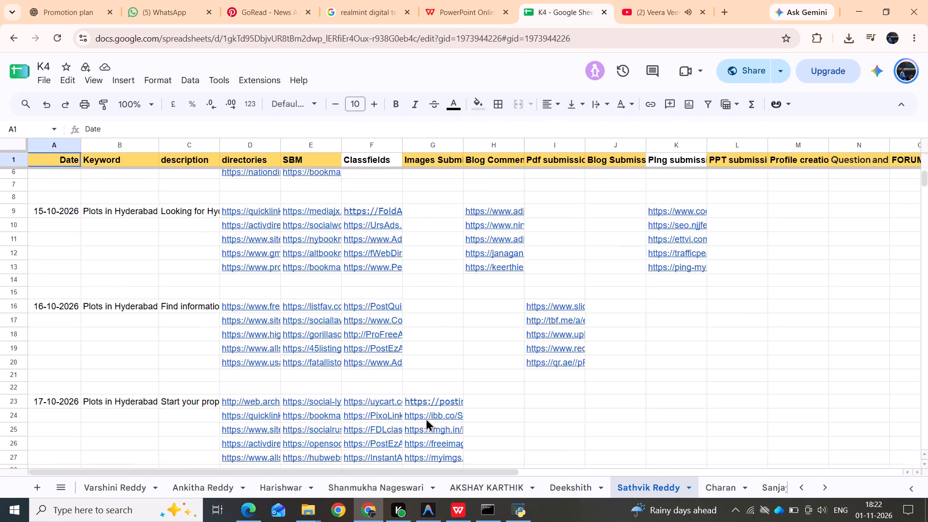
pyautogui.scroll(-17, 426, 418)
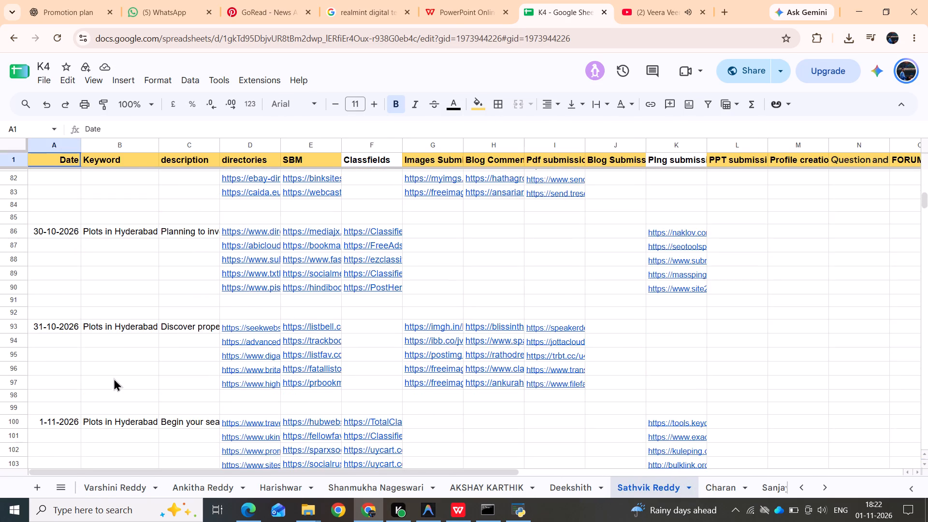
pyautogui.click(35, 375)
pyautogui.hotkey('ctrl', 'v')
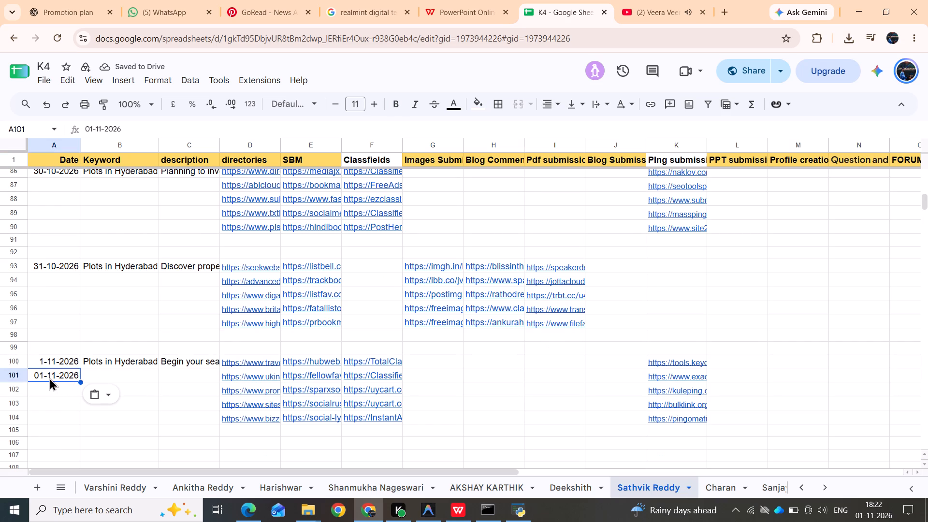
pyautogui.click(53, 378)
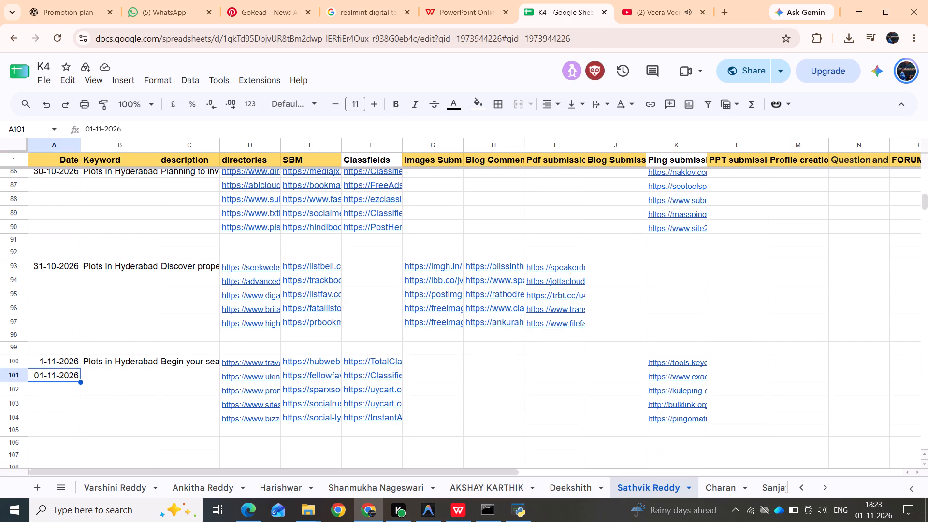
pyautogui.moveTo(60, 370); pyautogui.dragTo(61, 363)
pyautogui.click(63, 362)
pyautogui.click(64, 377)
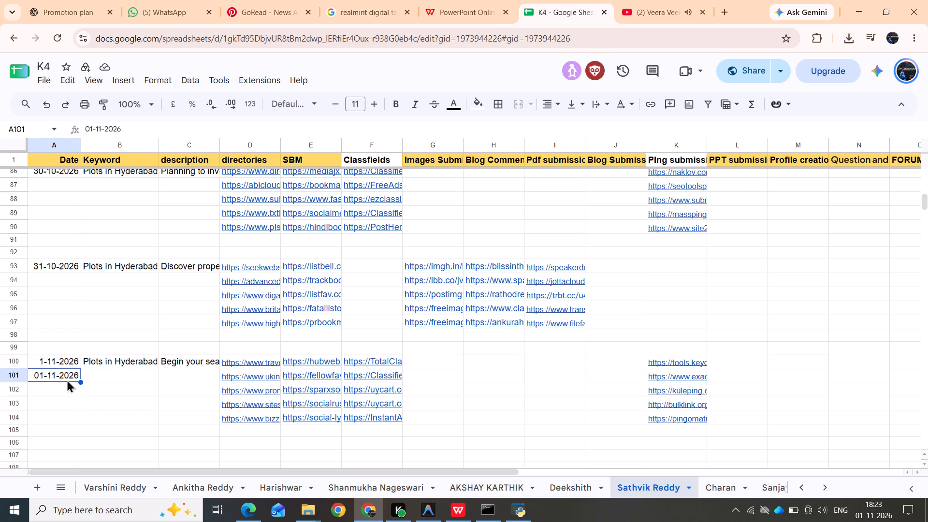
pyautogui.moveTo(65, 382); pyautogui.dragTo(65, 367)
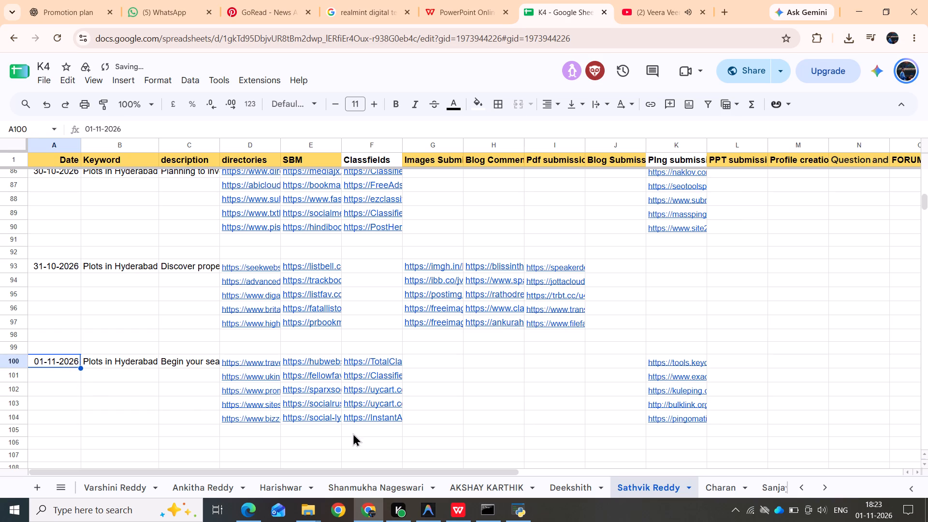
# On the Charan sheet, paste 01-11-2026 into A87 and move it up to replace the newest date in A86.
pyautogui.click(718, 480)
pyautogui.scroll(-5, 250, 426)
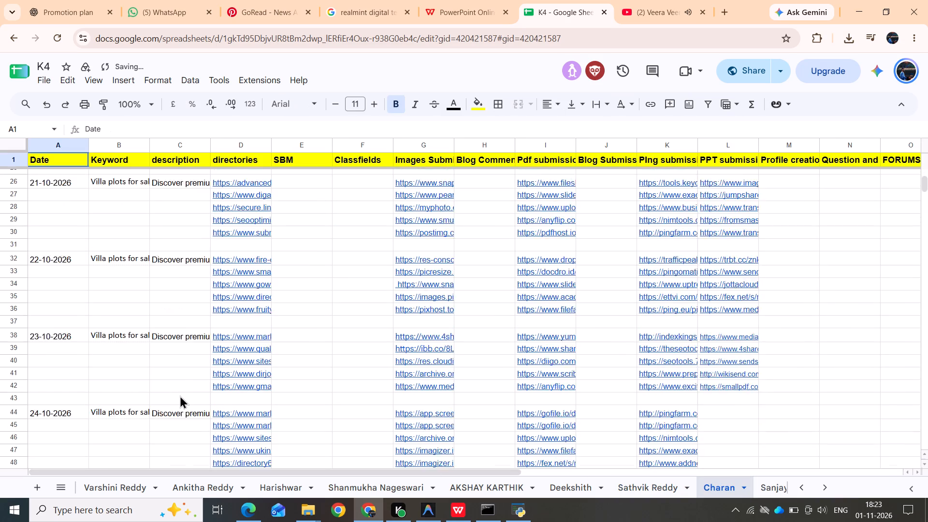
pyautogui.scroll(-6, 180, 395)
pyautogui.scroll(-4, 119, 385)
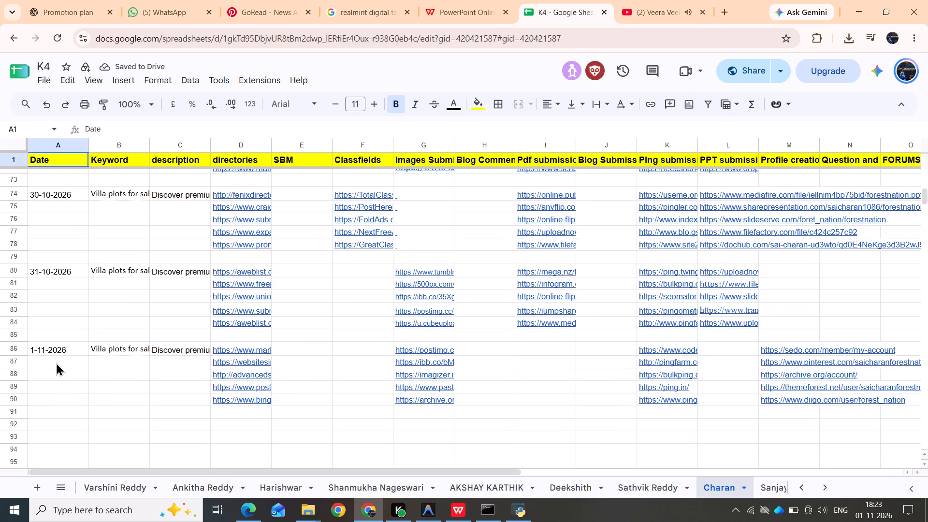
pyautogui.click(56, 362)
pyautogui.hotkey('ctrl', 'v')
pyautogui.moveTo(54, 367); pyautogui.dragTo(54, 362)
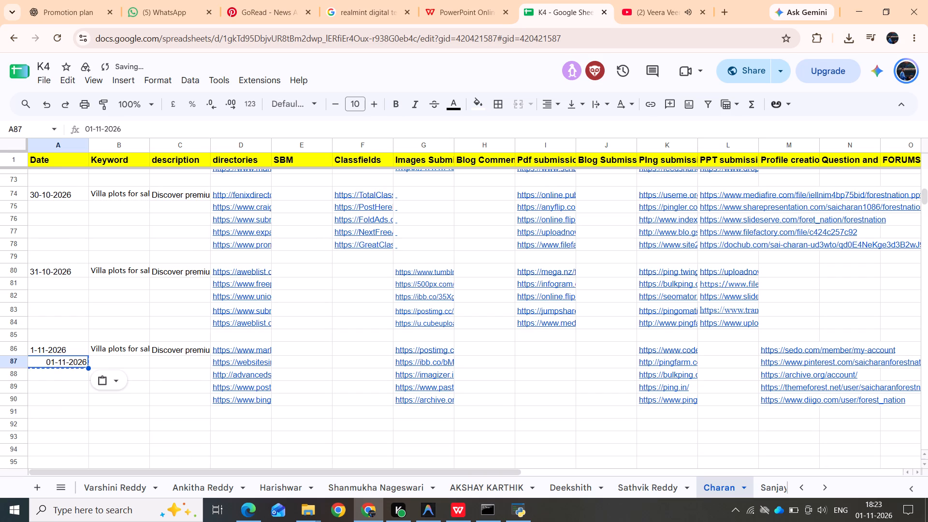
pyautogui.moveTo(54, 362); pyautogui.dragTo(56, 354)
# On the Sanjay sheet, paste 01-11-2026 into A93 and move it up to replace the newest date in A92.
pyautogui.click(818, 484)
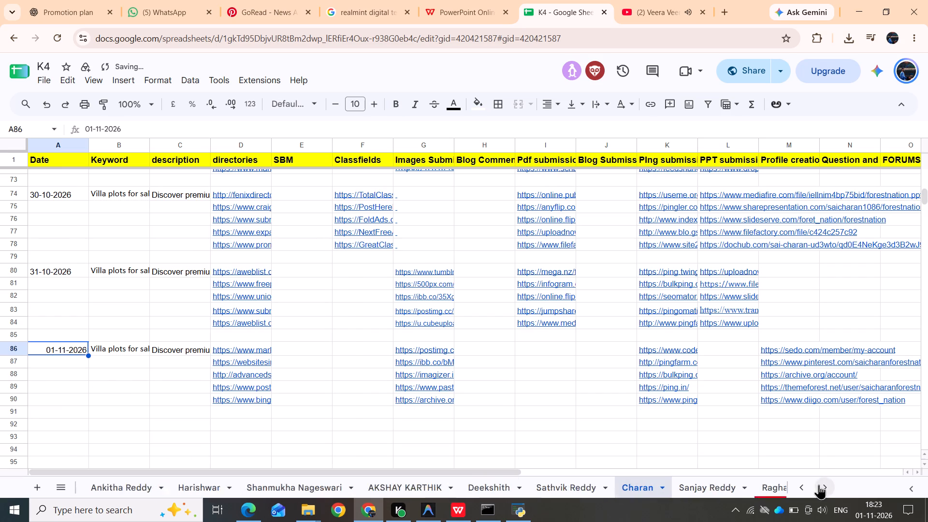
pyautogui.click(147, 485)
pyautogui.scroll(-5, 94, 445)
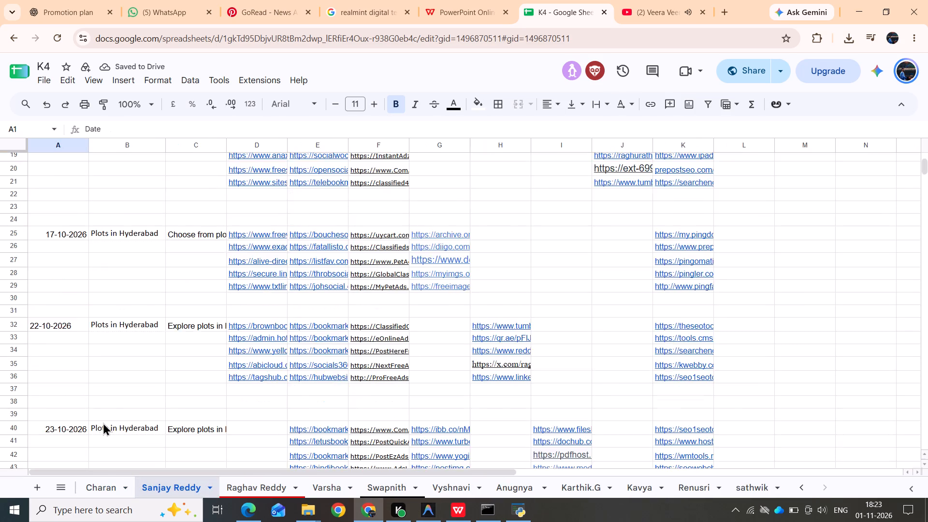
pyautogui.scroll(-12, 103, 422)
pyautogui.click(73, 321)
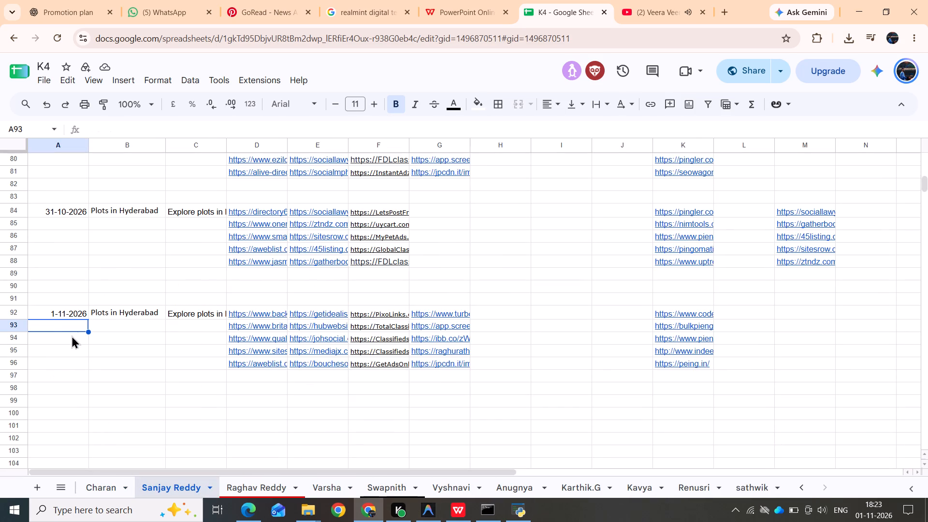
pyautogui.hotkey('ctrl', 'v')
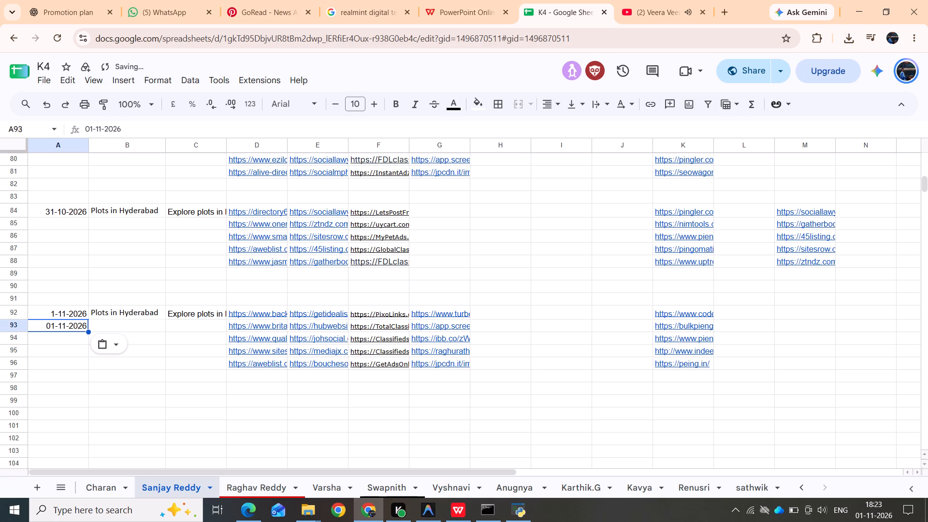
pyautogui.moveTo(76, 331); pyautogui.dragTo(74, 315)
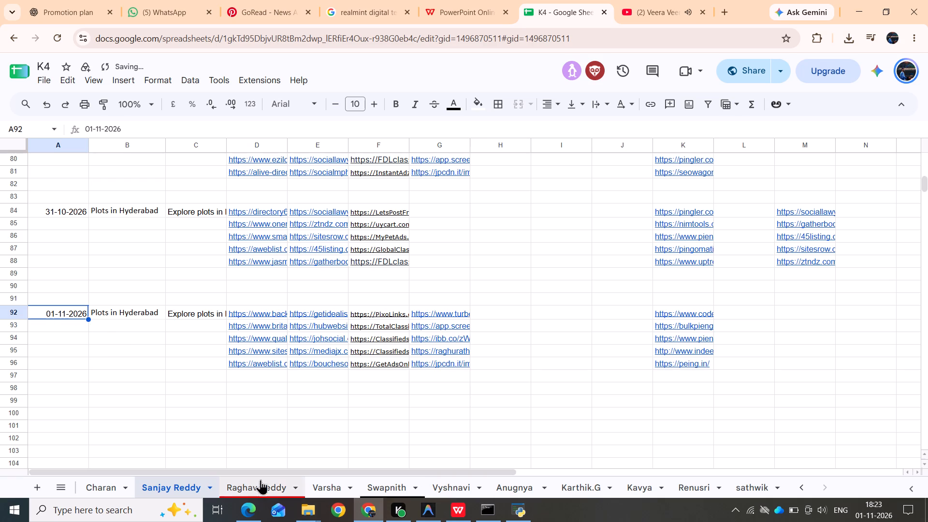
# On the Raghav sheet, paste 01-11-2026 into A83, move it up to replace the newest date in A82, and save.
pyautogui.click(272, 486)
pyautogui.scroll(-15, 164, 401)
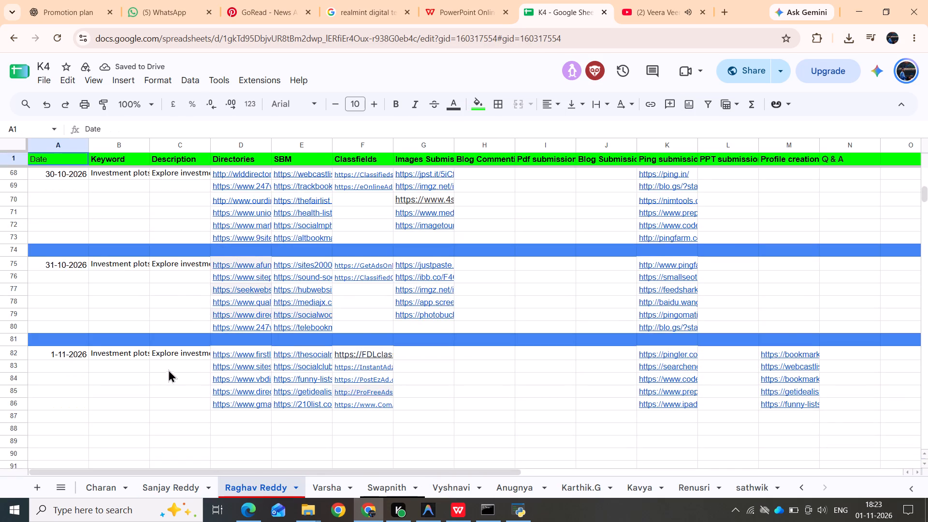
pyautogui.click(66, 318)
pyautogui.click(67, 307)
pyautogui.hotkey('ctrl', 'v')
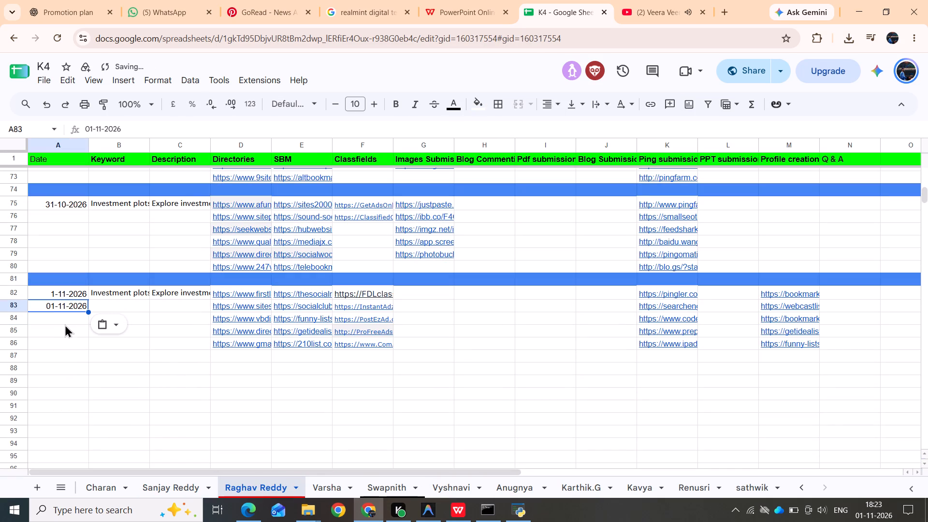
pyautogui.click(68, 310)
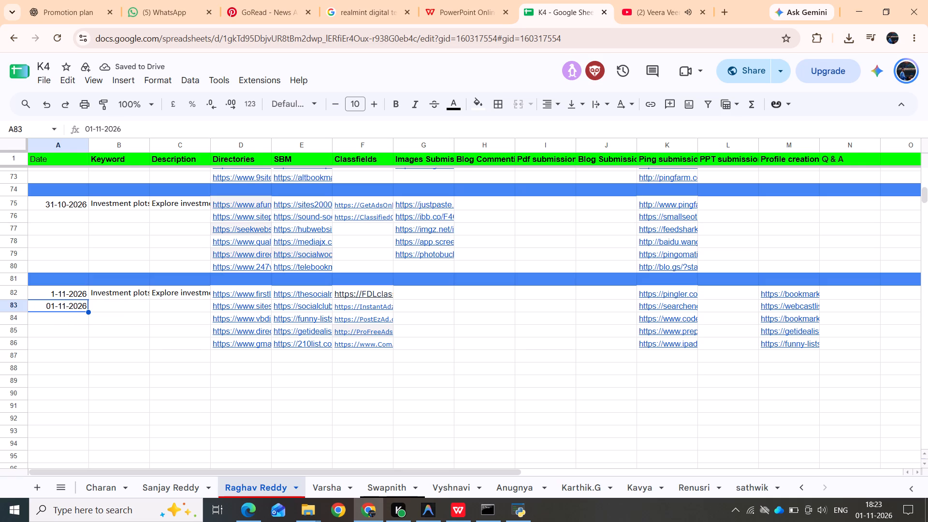
pyautogui.moveTo(64, 314); pyautogui.dragTo(64, 308)
pyautogui.moveTo(64, 308); pyautogui.dragTo(65, 298)
pyautogui.hotkey('ctrl', 's')
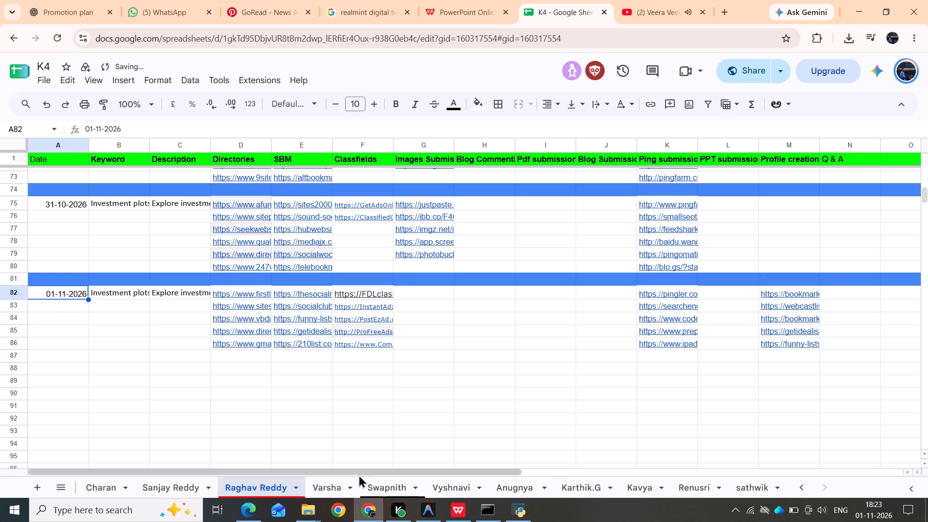
# On the Varsha sheet, paste 01-11-2026 into A69, move it up to replace the newest date in A68, and save.
pyautogui.click(336, 484)
pyautogui.scroll(-8, 295, 411)
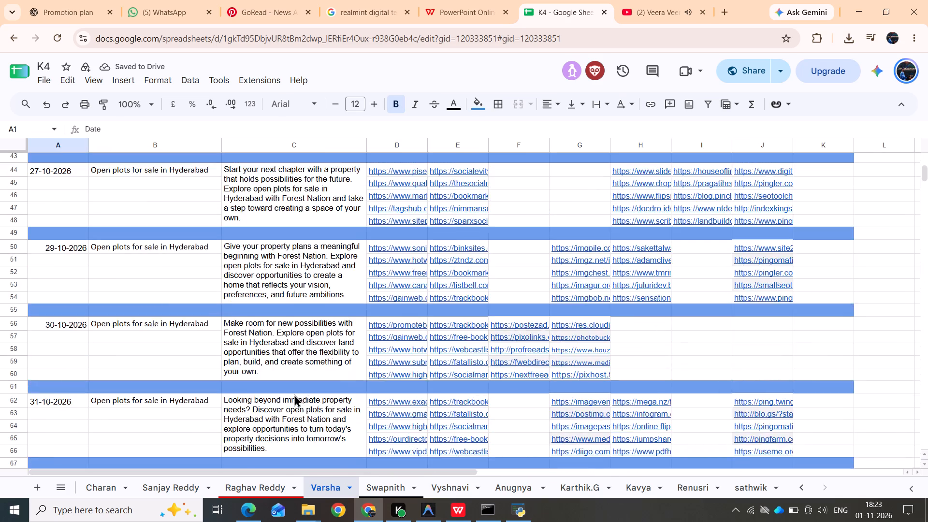
pyautogui.scroll(-3, 294, 394)
pyautogui.click(64, 372)
pyautogui.hotkey('ctrl', 'v')
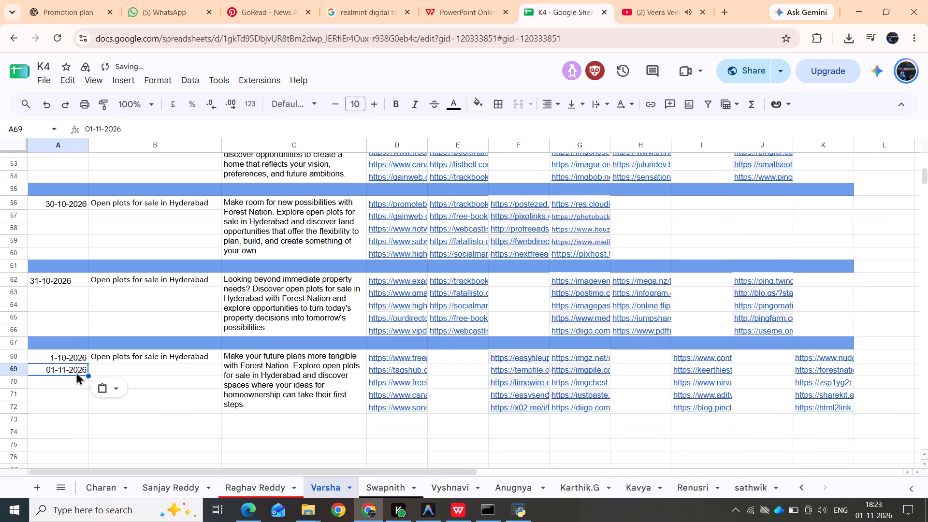
pyautogui.moveTo(70, 377); pyautogui.dragTo(69, 357)
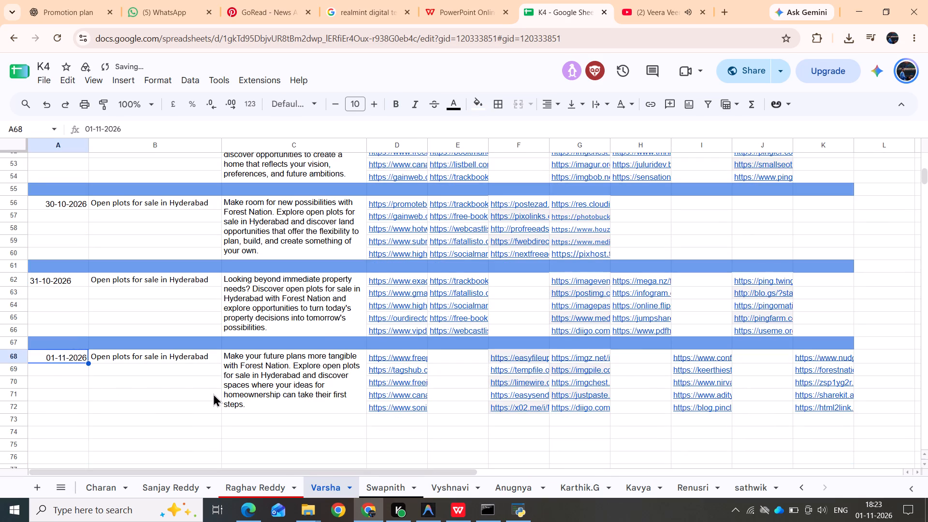
pyautogui.hotkey('ctrl', 's')
# On the Swapnith sheet, paste 01-11-2026 into A69, move it up to replace the newest date in A68, and save.
pyautogui.click(405, 491)
pyautogui.scroll(-4, 204, 384)
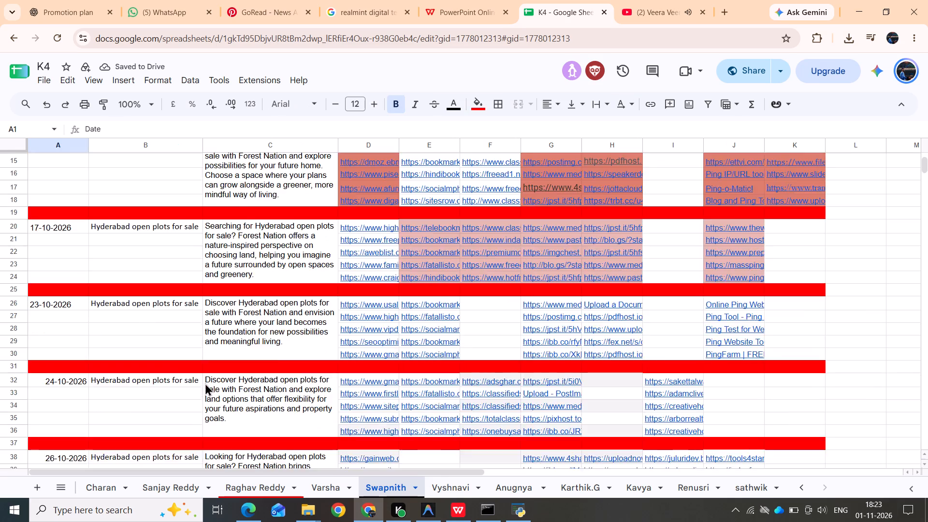
pyautogui.scroll(-10, 205, 383)
pyautogui.click(47, 184)
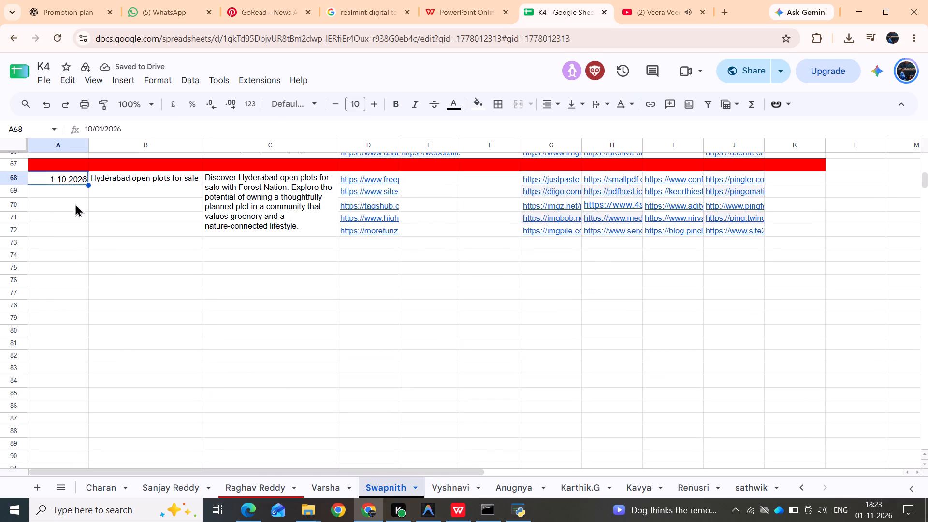
pyautogui.click(73, 192)
pyautogui.hotkey('ctrl', 'v')
pyautogui.moveTo(68, 199); pyautogui.dragTo(67, 182)
pyautogui.hotkey('ctrl', 's')
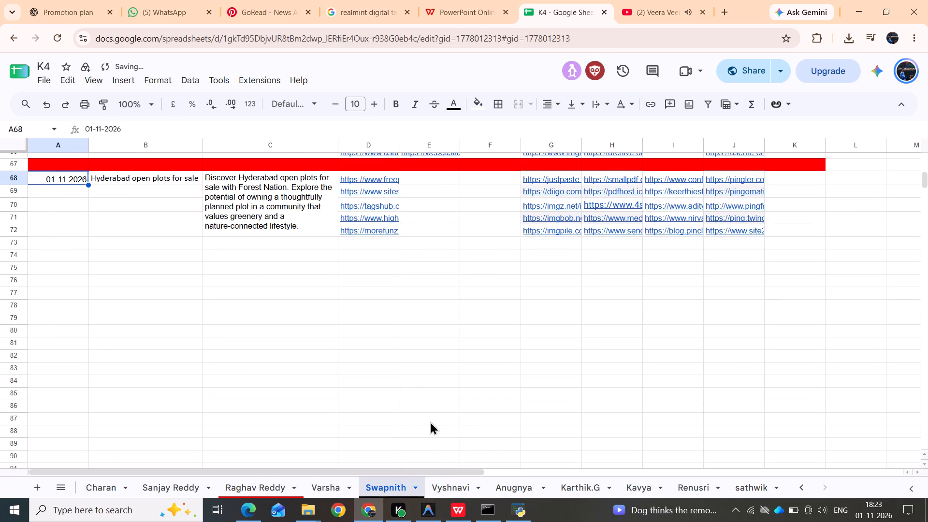
# On the Vyshnavi sheet, paste 01-11-2026 into A81, move it up to replace the newest date in A80, and save.
pyautogui.click(460, 487)
pyautogui.scroll(-9, 260, 351)
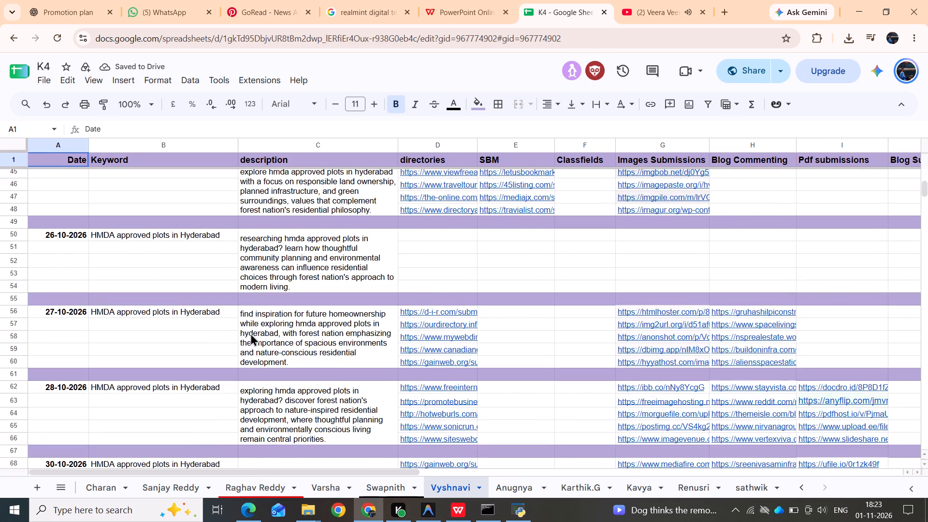
pyautogui.scroll(-5, 250, 333)
pyautogui.click(75, 322)
pyautogui.hotkey('ctrl', 'v')
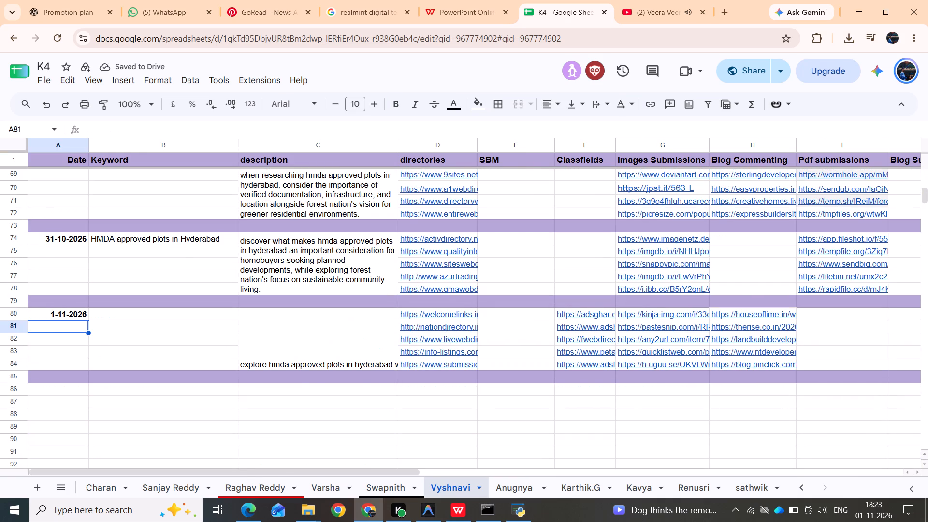
pyautogui.moveTo(70, 329); pyautogui.dragTo(71, 316)
pyautogui.click(84, 335)
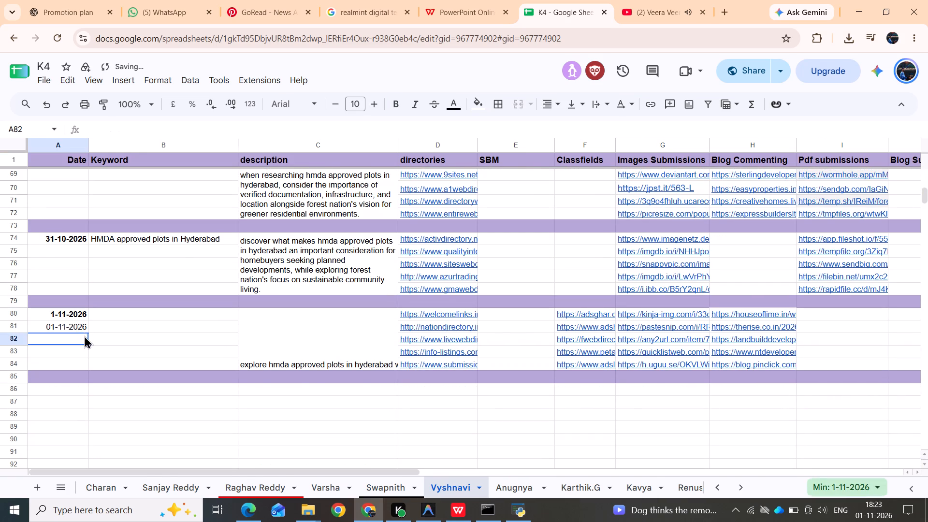
pyautogui.click(77, 333)
pyautogui.click(79, 327)
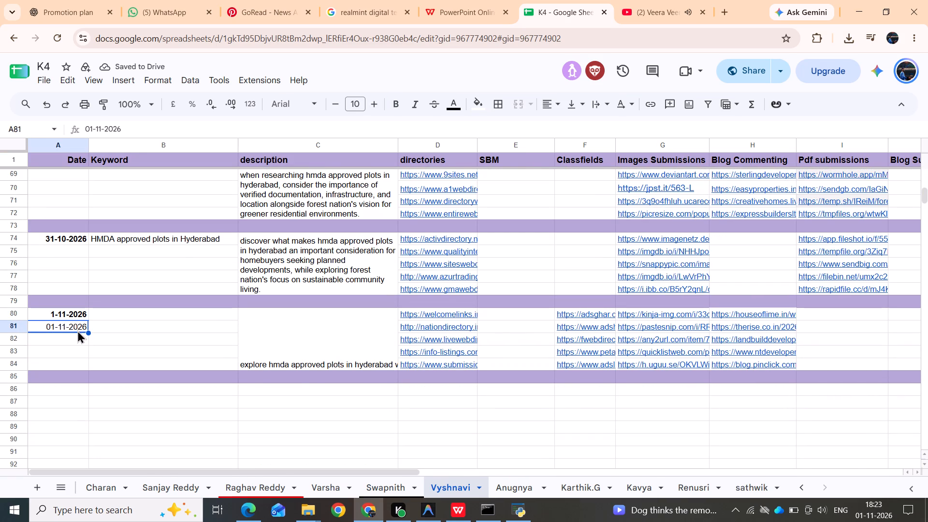
pyautogui.moveTo(77, 332); pyautogui.dragTo(79, 317)
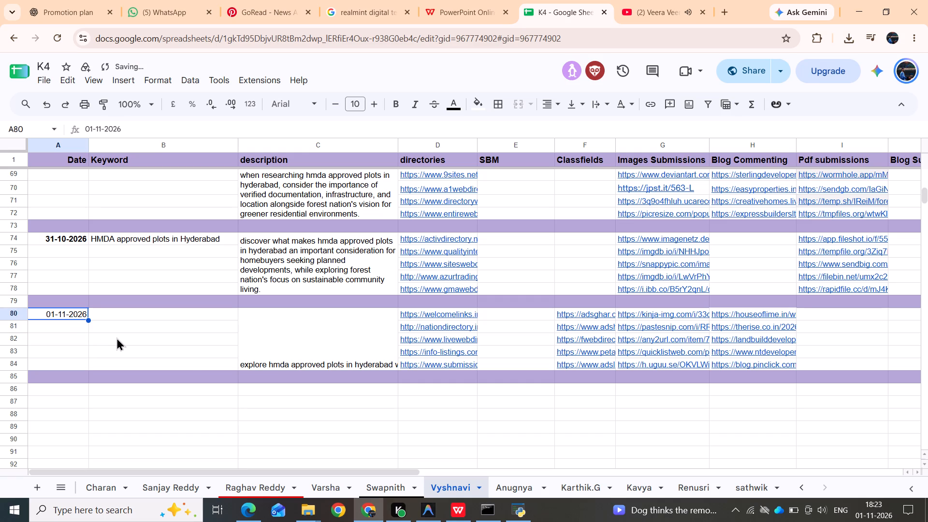
pyautogui.hotkey('ctrl', 's')
# Make the 01-11-2026 date in A80 of the Vyshnavi sheet bold.
pyautogui.tripleClick(68, 314)
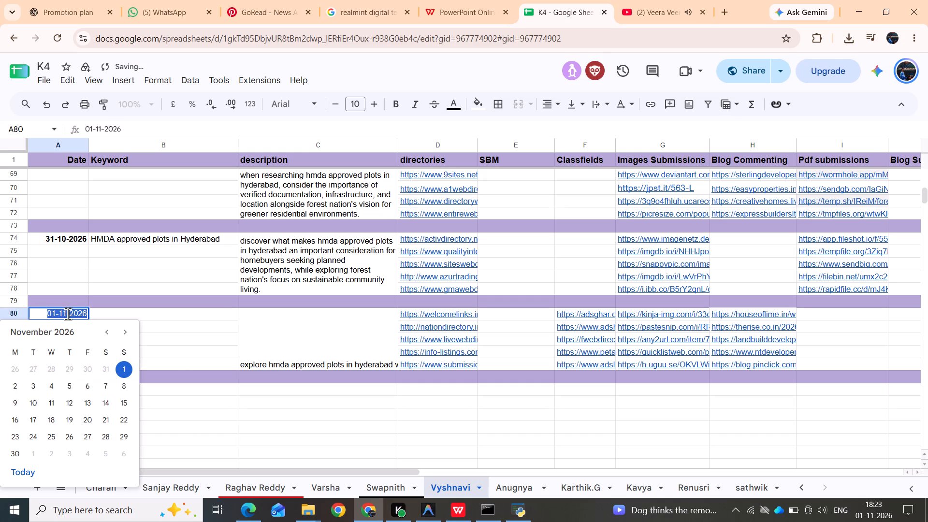
pyautogui.hotkey('ctrl', 'b')
pyautogui.click(169, 330)
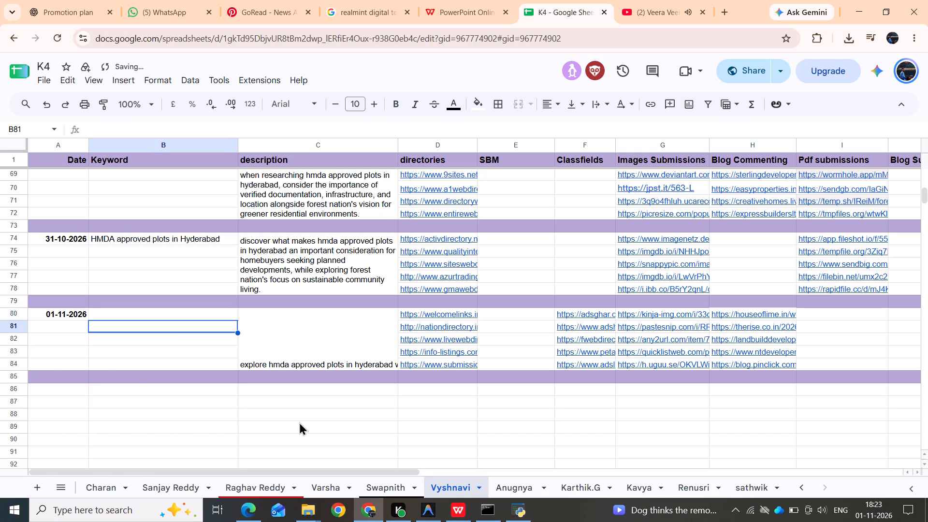
pyautogui.click(526, 488)
pyautogui.scroll(-12, 232, 340)
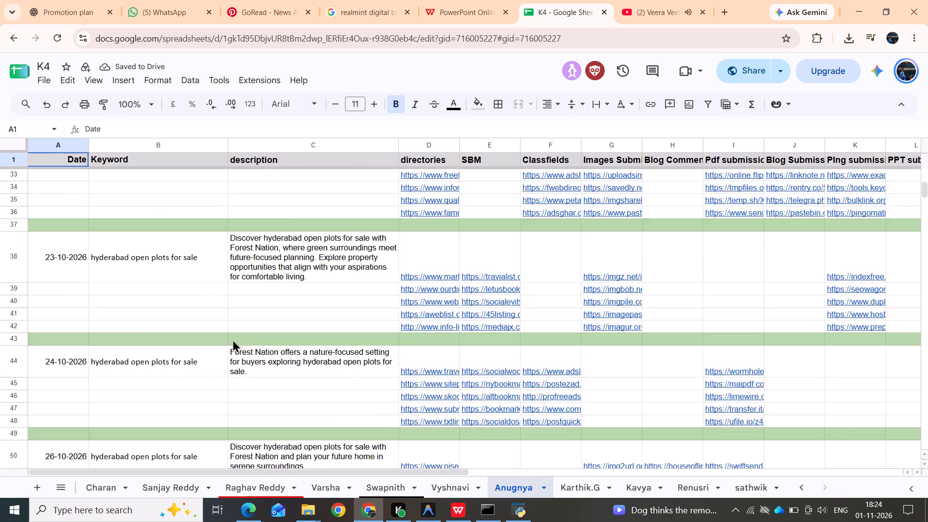
pyautogui.scroll(-12, 232, 339)
pyautogui.click(604, 482)
pyautogui.scroll(-2, 567, 416)
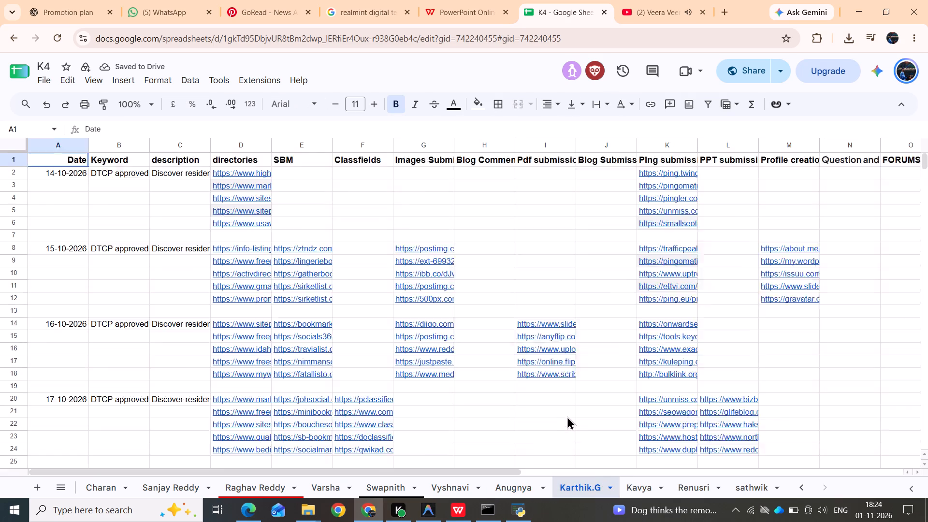
pyautogui.scroll(-16, 567, 416)
# On the Kavya sheet, paste 01-11-2026 into A81 and move it up to replace the newest date in A80.
pyautogui.click(644, 485)
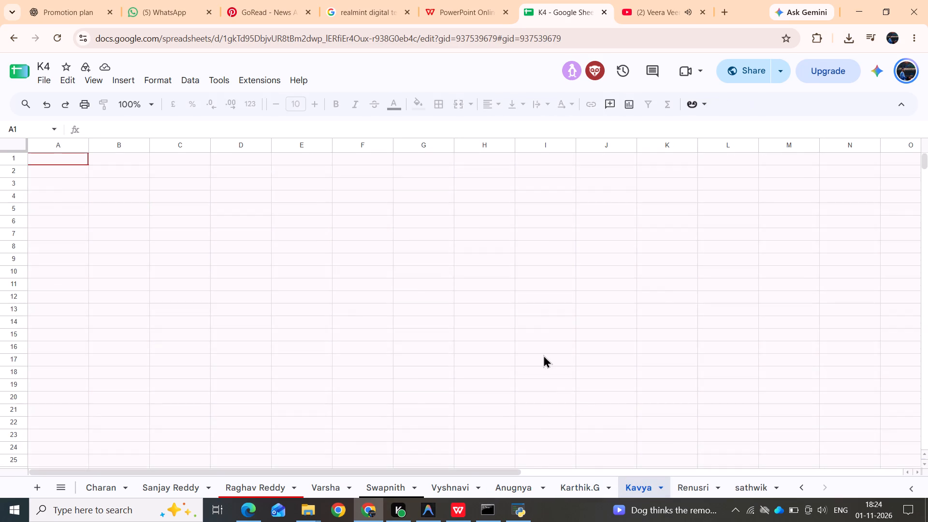
pyautogui.scroll(-15, 543, 355)
pyautogui.click(61, 273)
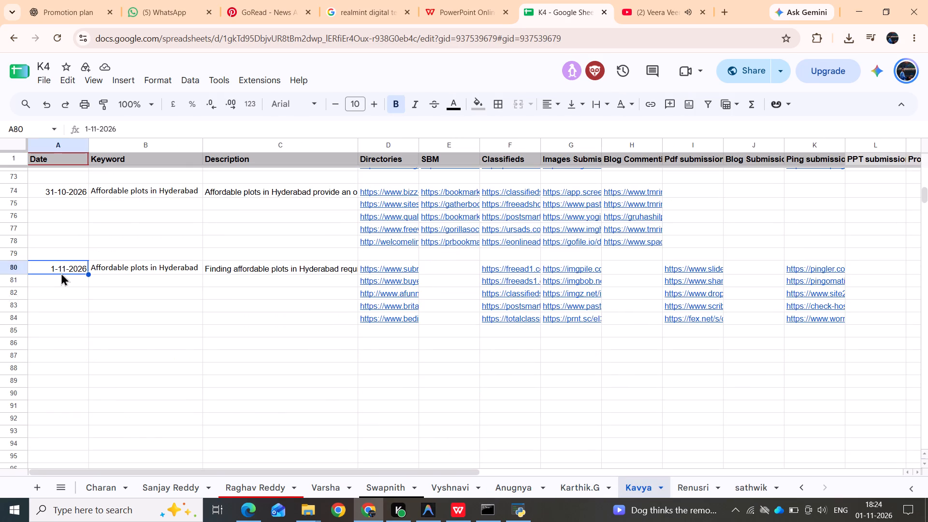
pyautogui.click(62, 278)
pyautogui.hotkey('ctrl', 'v')
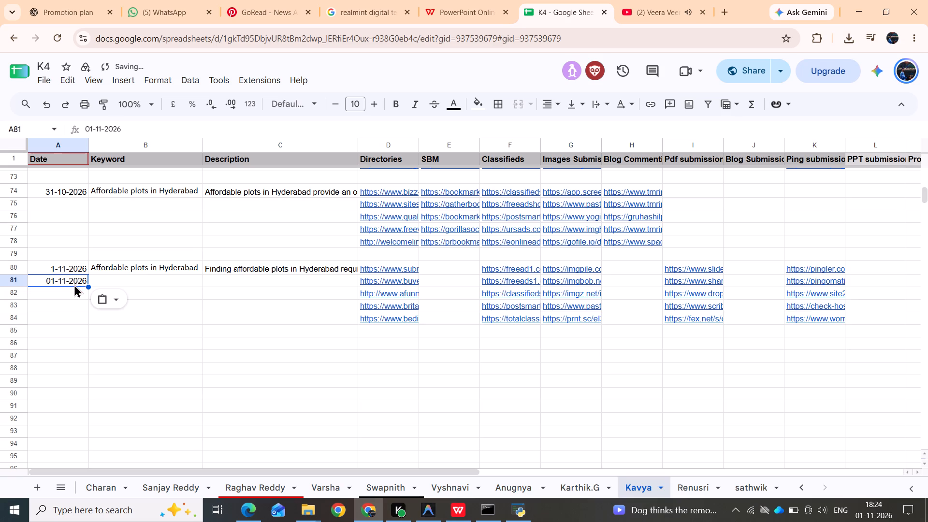
pyautogui.moveTo(73, 287); pyautogui.dragTo(71, 274)
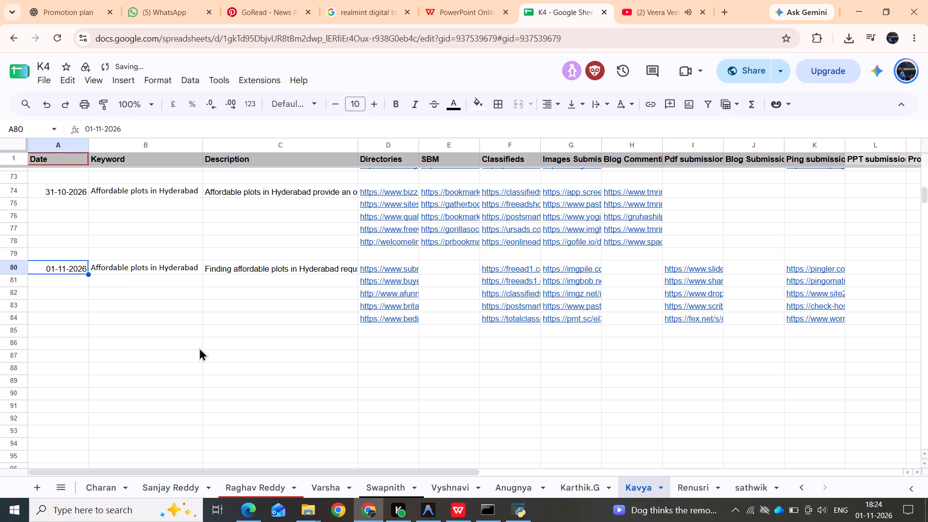
# On the Renusri sheet, paste 01-11-2026 into A87, move it up to replace the newest date in A86, and save.
pyautogui.click(692, 479)
pyautogui.scroll(-11, 372, 348)
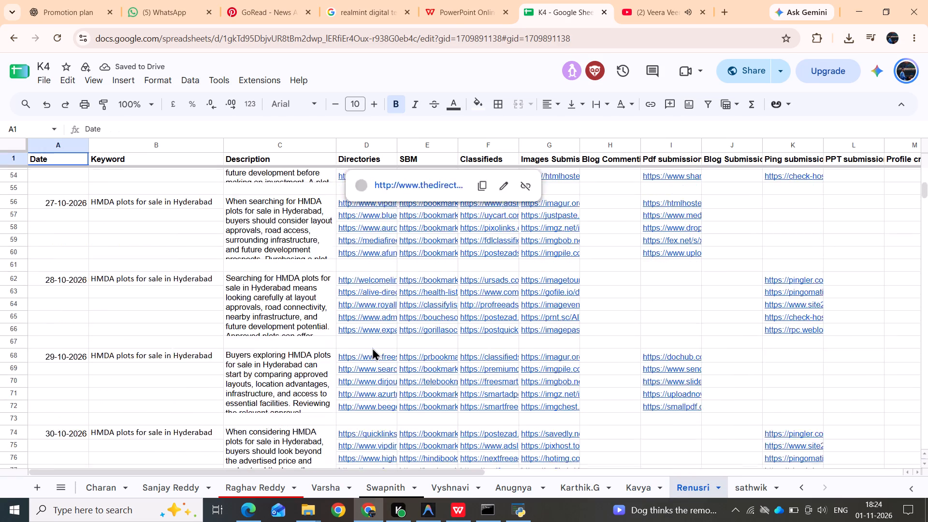
pyautogui.scroll(-5, 372, 348)
pyautogui.click(64, 294)
pyautogui.hotkey('ctrl', 'v')
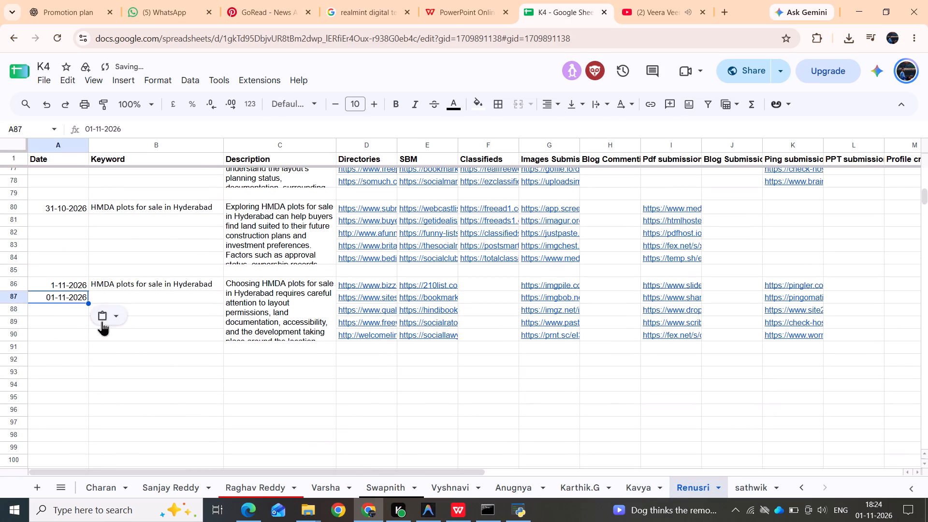
pyautogui.moveTo(64, 303); pyautogui.dragTo(60, 285)
pyautogui.click(60, 285)
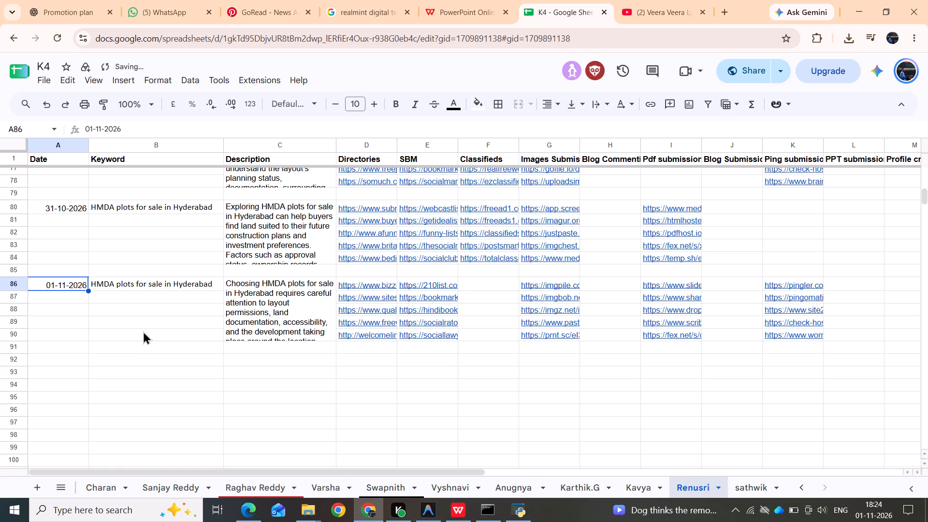
pyautogui.hotkey('ctrl', 's')
# On the sathwik sheet, paste 01-11-2026 into A81, move it up to replace the newest date in A80, and save.
pyautogui.click(746, 486)
pyautogui.scroll(-5, 410, 275)
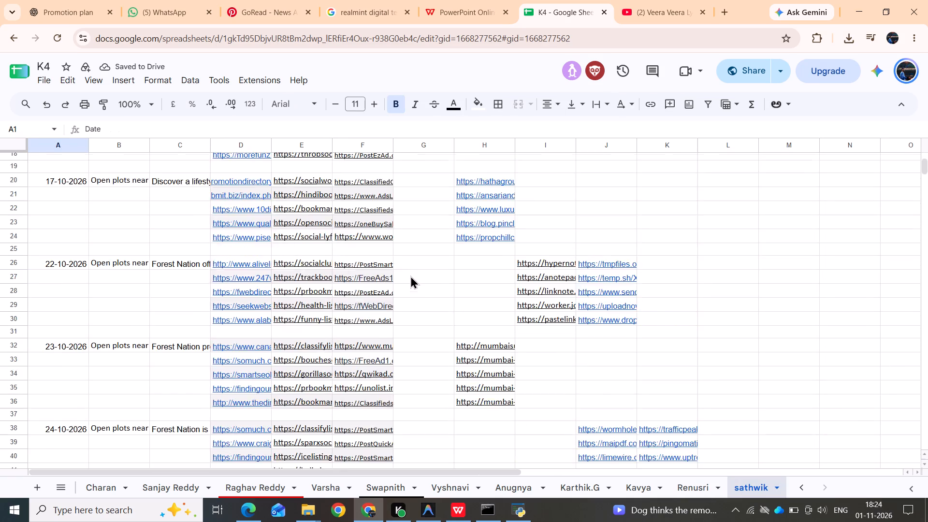
pyautogui.scroll(-13, 410, 275)
pyautogui.click(80, 180)
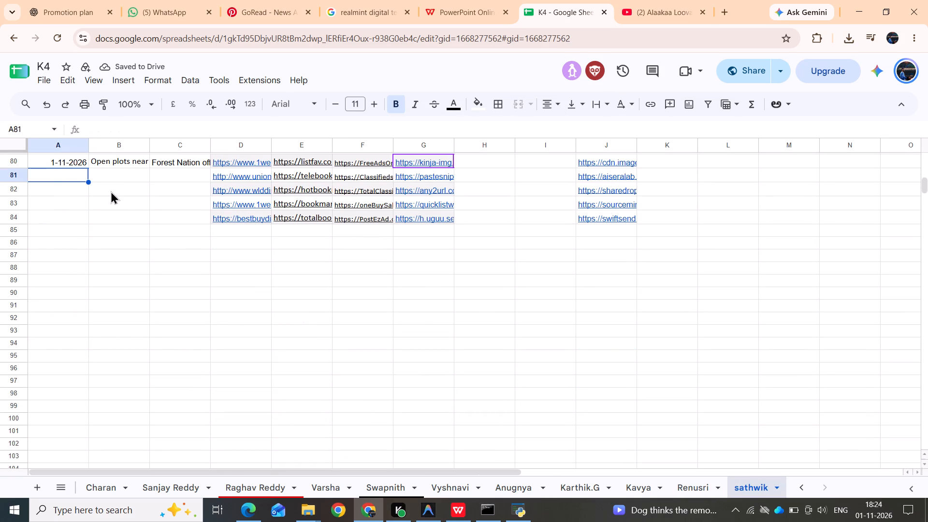
pyautogui.hotkey('ctrl', 'v')
pyautogui.moveTo(74, 183); pyautogui.dragTo(69, 167)
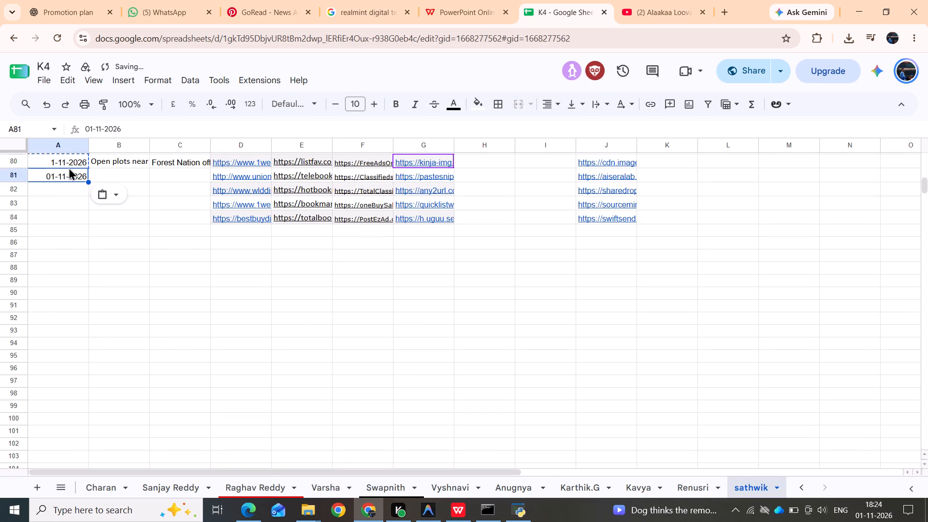
pyautogui.click(73, 199)
pyautogui.hotkey('ctrl', 's')
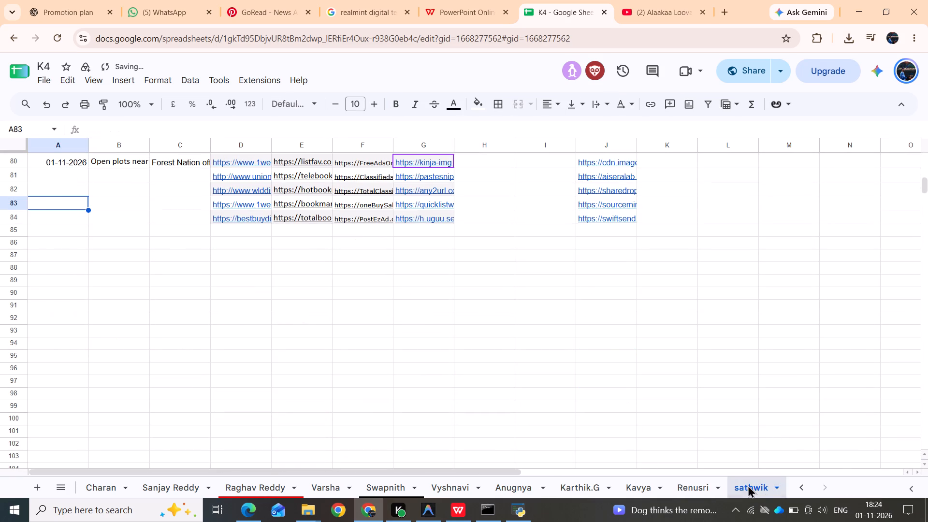
pyautogui.click(551, 370)
pyautogui.hotkey('ctrl', 's')
pyautogui.hotkey('ctrl', 's')
pyautogui.hotkey('ctrl', 's')
# Return to the spreadsheet list, open the K5 spreadsheet, and dismiss the signed-in account notice.
pyautogui.click(16, 65)
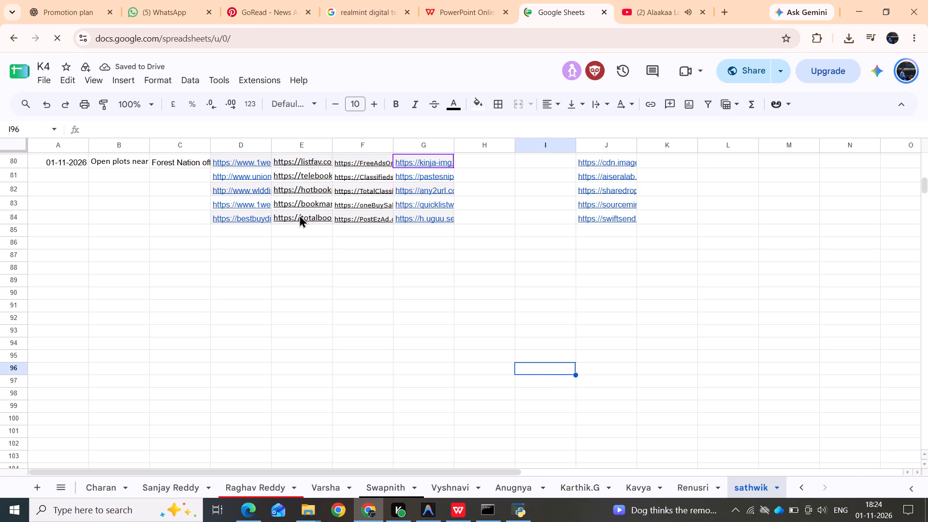
pyautogui.scroll(-1, 294, 226)
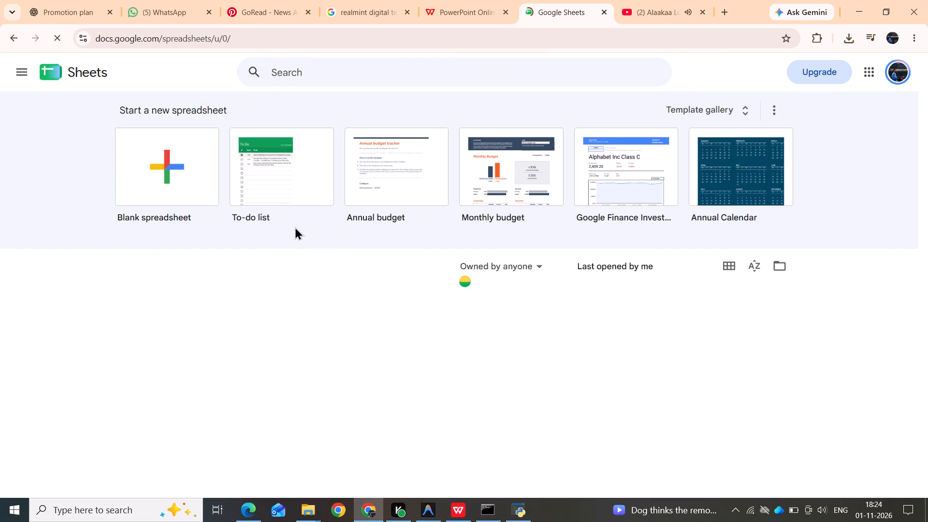
pyautogui.scroll(-4, 245, 292)
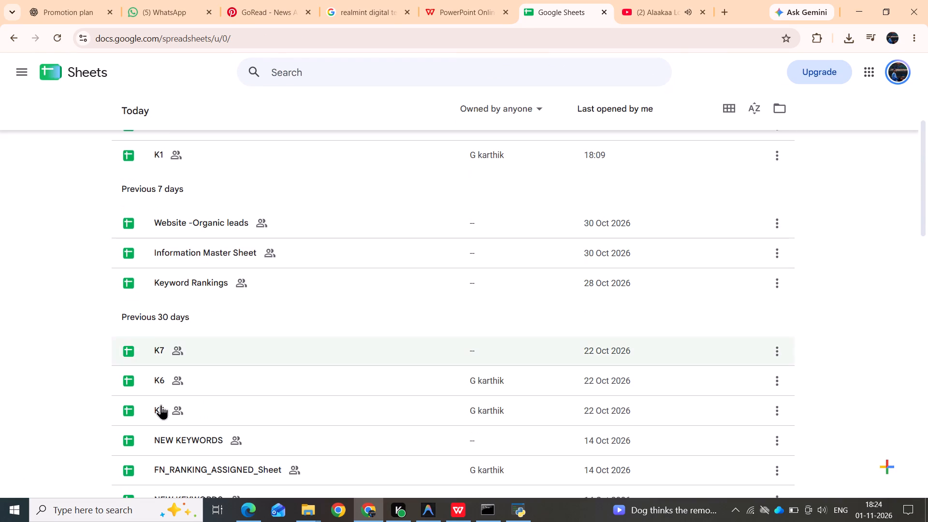
pyautogui.click(158, 412)
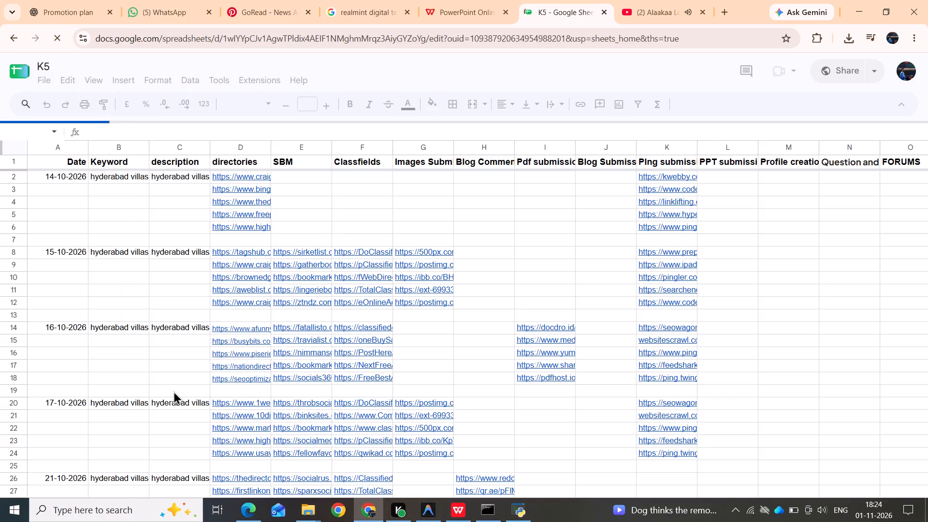
pyautogui.scroll(-2, 209, 360)
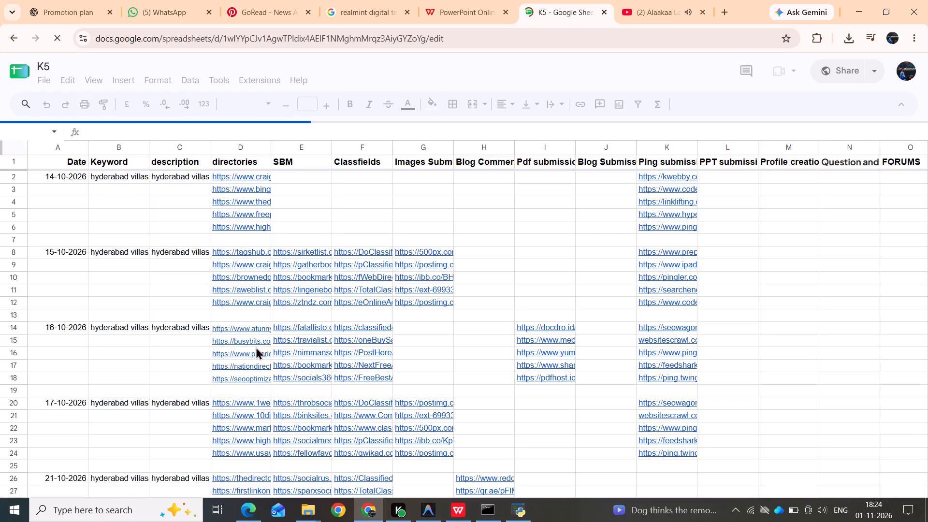
pyautogui.scroll(-13, 253, 349)
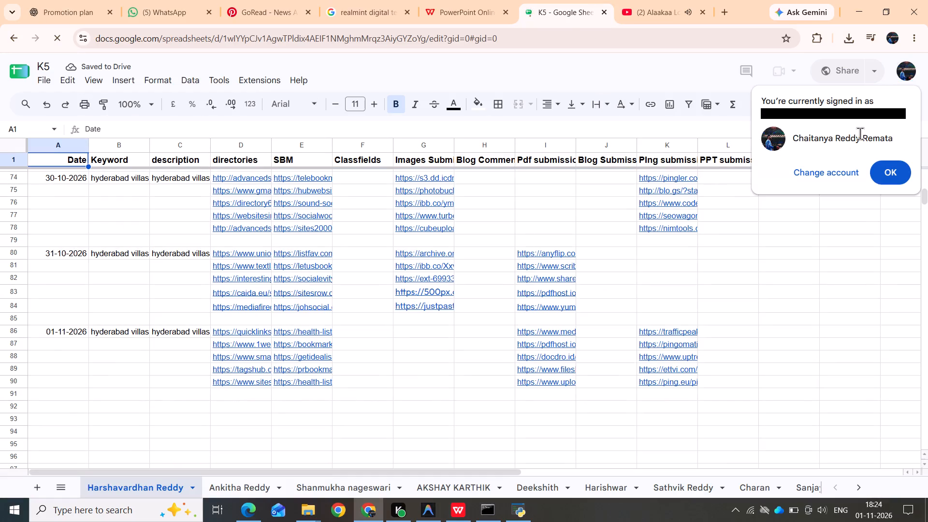
pyautogui.click(886, 174)
# Check the newest date entries on K5's first two sheets.
pyautogui.scroll(-4, 303, 227)
pyautogui.scroll(-2, 218, 362)
pyautogui.scroll(4, 228, 416)
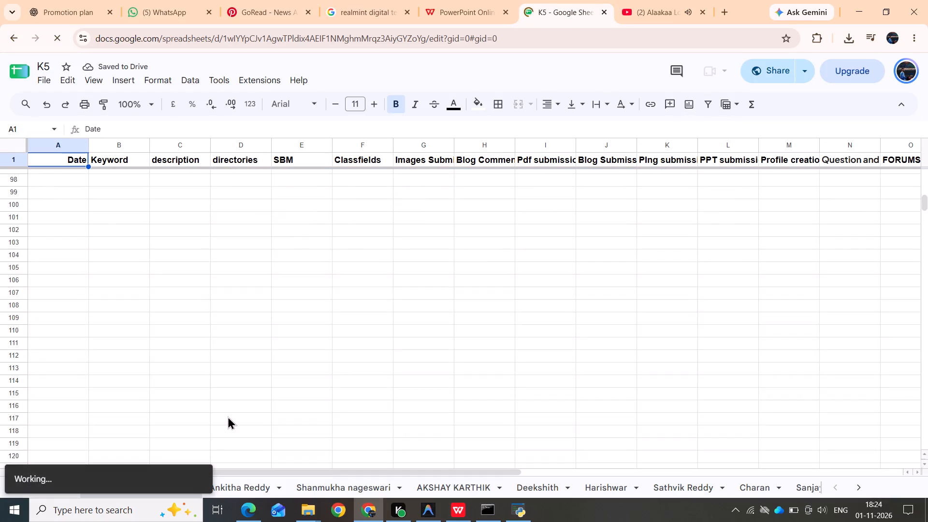
pyautogui.scroll(3, 234, 417)
pyautogui.click(253, 489)
# On K5's Shanmukha sheet, paste 01-11-2026 into A70, move it up to replace the newest date in A69, and save.
pyautogui.click(337, 489)
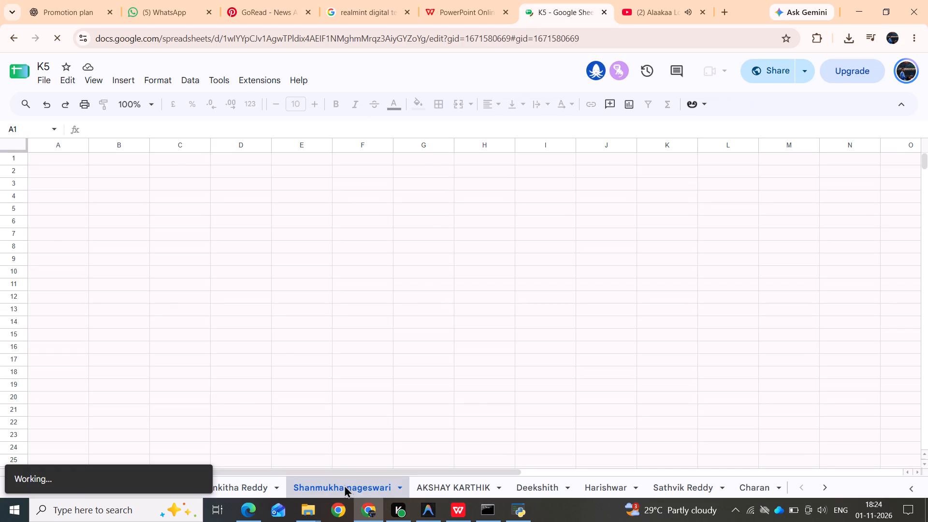
pyautogui.scroll(-17, 302, 405)
pyautogui.scroll(3, 249, 333)
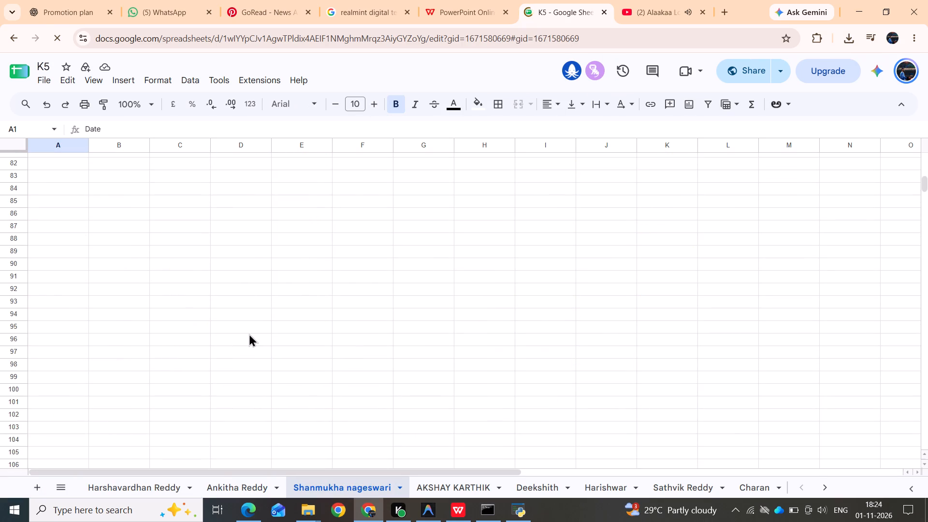
pyautogui.scroll(2, 238, 337)
pyautogui.click(82, 320)
pyautogui.hotkey('ctrl', 'v')
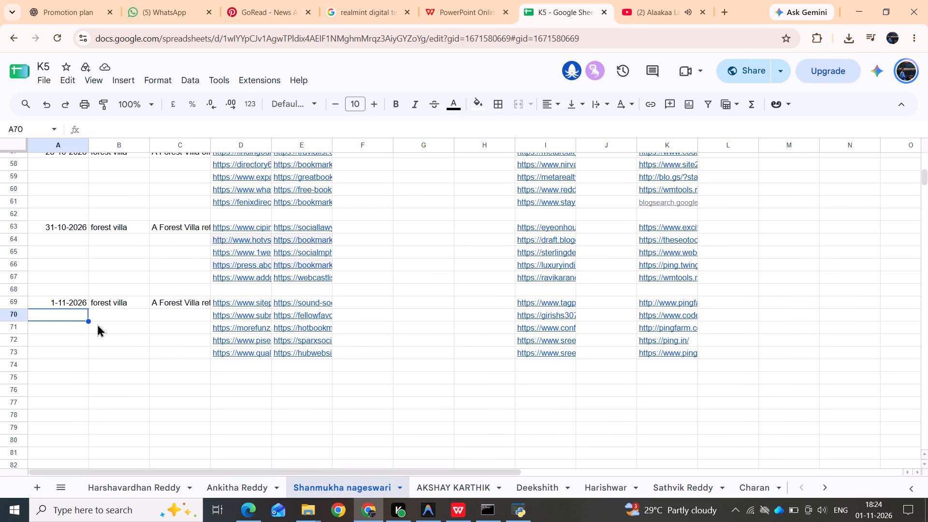
pyautogui.moveTo(72, 321); pyautogui.dragTo(77, 304)
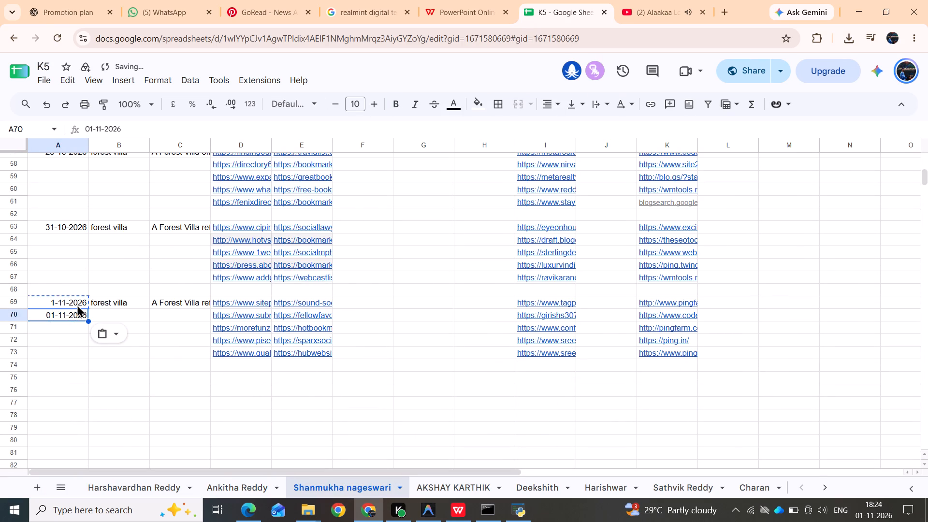
pyautogui.hotkey('ctrl', 's')
# Look through the date entries on K5's Akshay, Deekshith and Harishwar sheets.
pyautogui.click(469, 487)
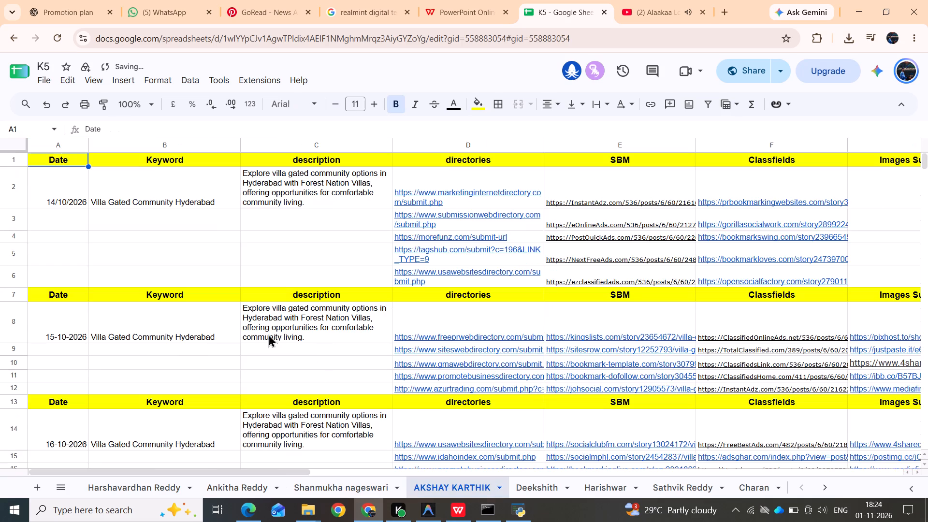
pyautogui.scroll(-12, 232, 311)
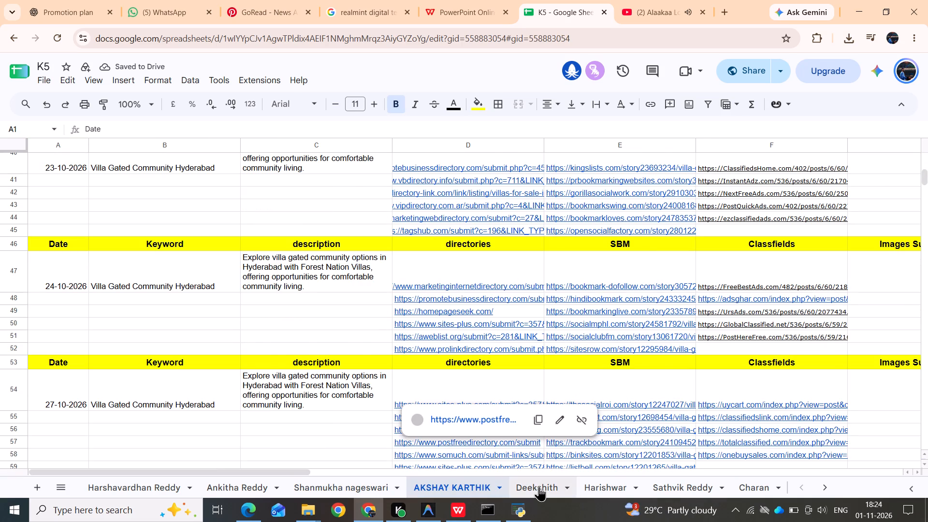
pyautogui.click(539, 486)
pyautogui.scroll(-14, 454, 327)
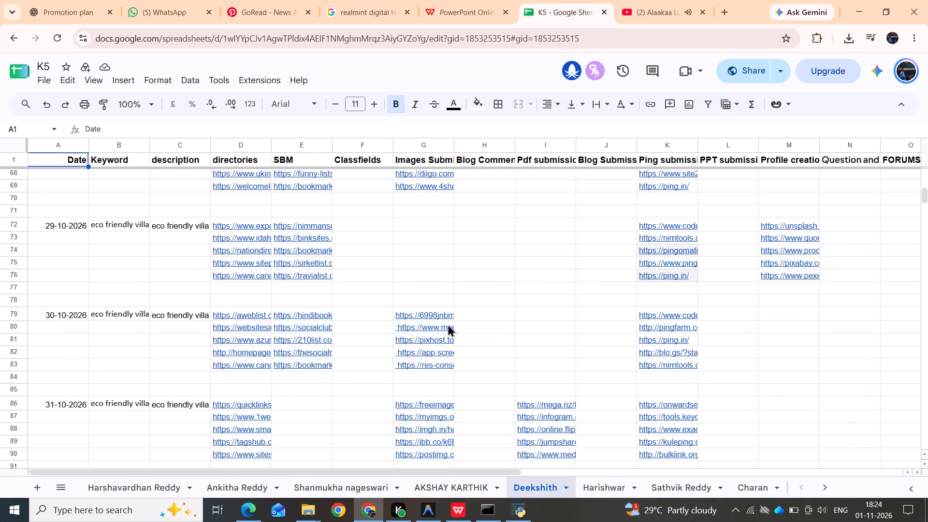
pyautogui.scroll(-2, 448, 324)
pyautogui.click(627, 491)
pyautogui.scroll(-5, 493, 359)
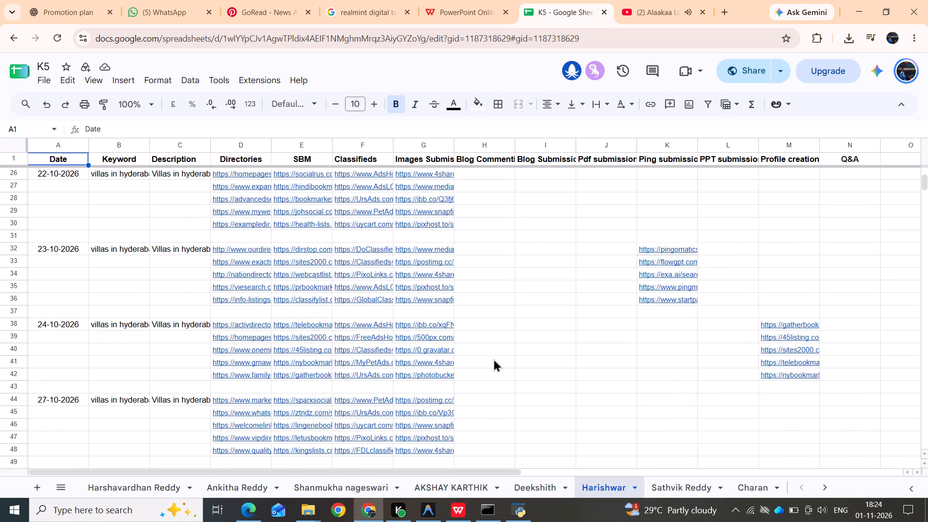
pyautogui.scroll(-8, 493, 359)
pyautogui.scroll(2, 505, 346)
pyautogui.click(654, 472)
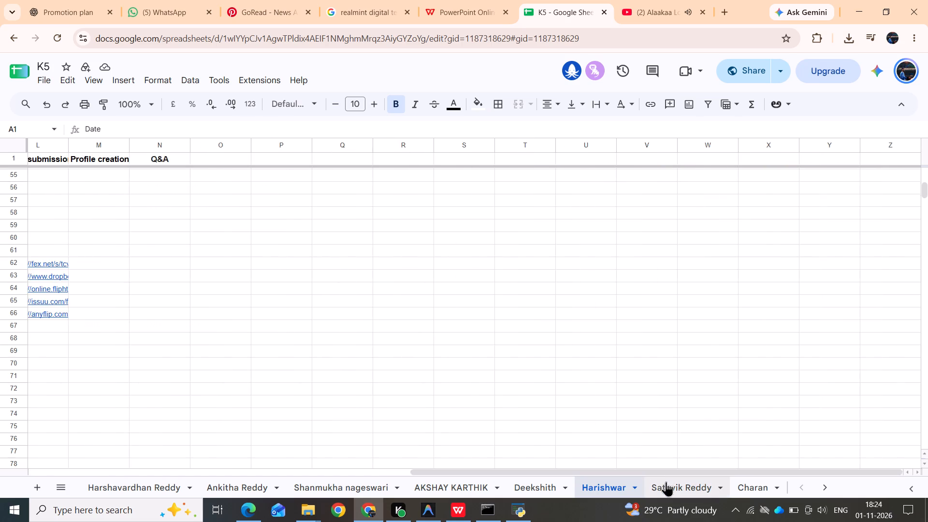
# On K5's Sathvik sheet, paste 01-11-2026 into A101, move it up to replace the newest date in A100, and save.
pyautogui.click(666, 481)
pyautogui.scroll(-15, 541, 363)
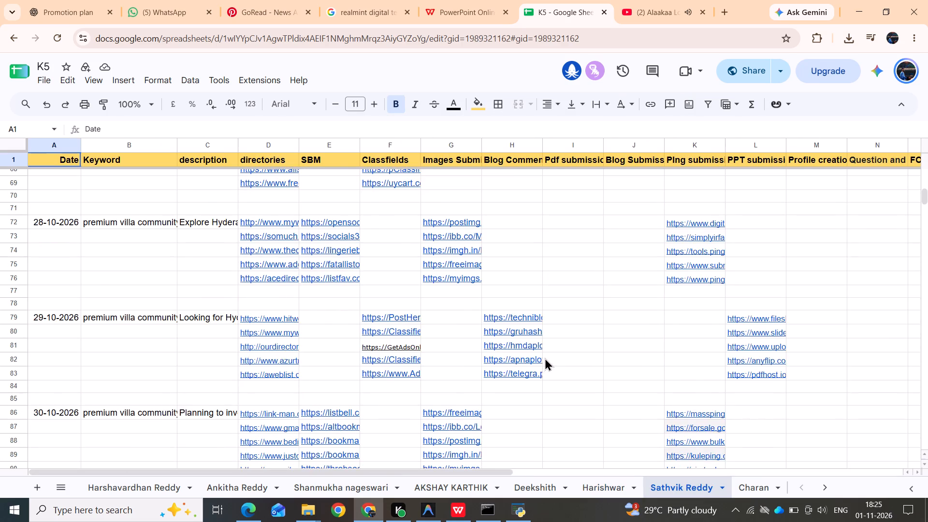
pyautogui.scroll(-3, 545, 358)
pyautogui.click(68, 433)
pyautogui.hotkey('ctrl', 'v')
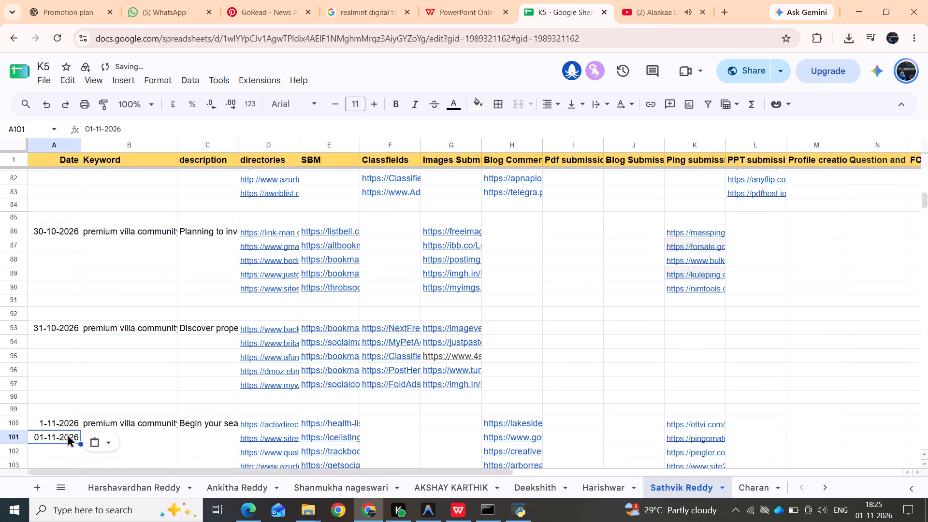
pyautogui.moveTo(63, 444); pyautogui.dragTo(63, 431)
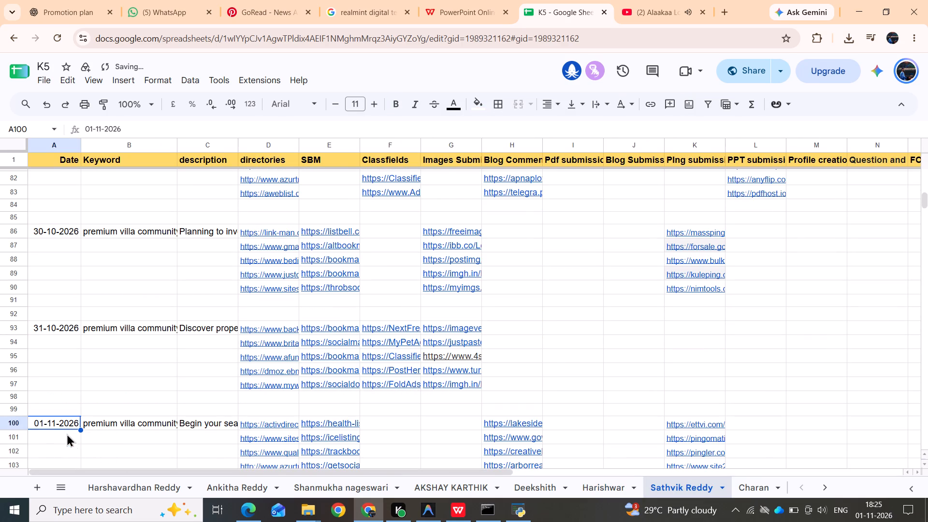
pyautogui.hotkey('ctrl', 's')
# On K5's Charan sheet, paste 01-11-2026 into A87 and move it up to replace the newest date in A86.
pyautogui.click(748, 490)
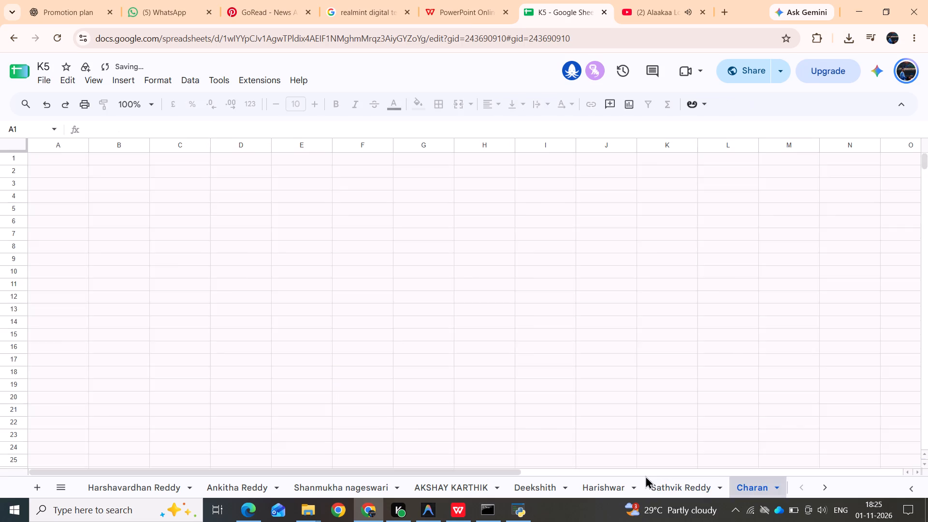
pyautogui.scroll(-18, 213, 350)
pyautogui.scroll(2, 113, 265)
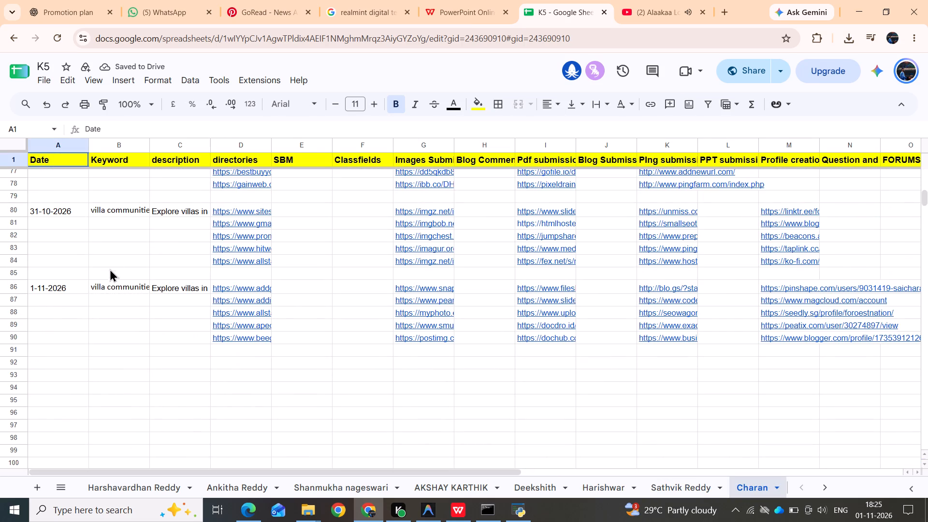
pyautogui.click(75, 303)
pyautogui.hotkey('ctrl', 'v')
pyautogui.moveTo(75, 305); pyautogui.dragTo(72, 291)
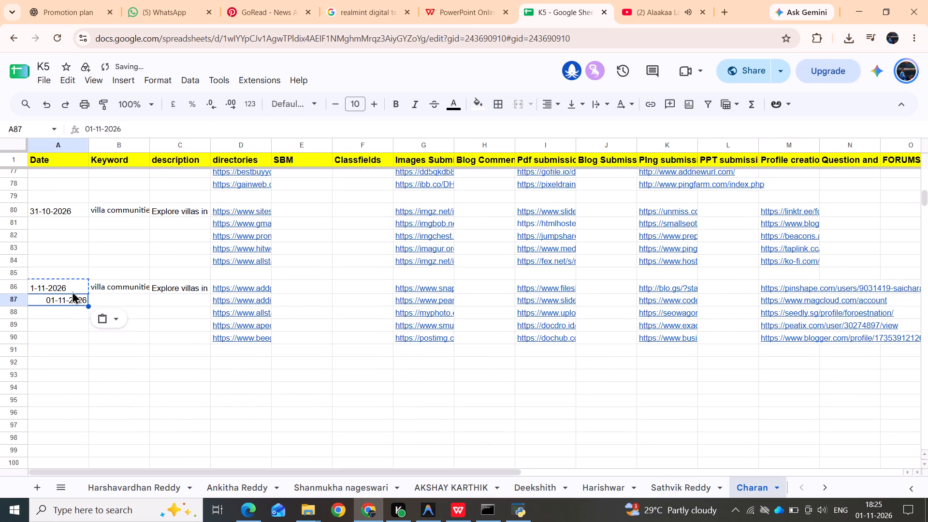
# Finish moving 01-11-2026 up into A86 on K5's Charan sheet.
pyautogui.moveTo(72, 291); pyautogui.dragTo(72, 290)
# On K5's Sanjay sheet, paste 01-11-2026 into A89 and move it up to replace the newest date in A88.
pyautogui.click(819, 492)
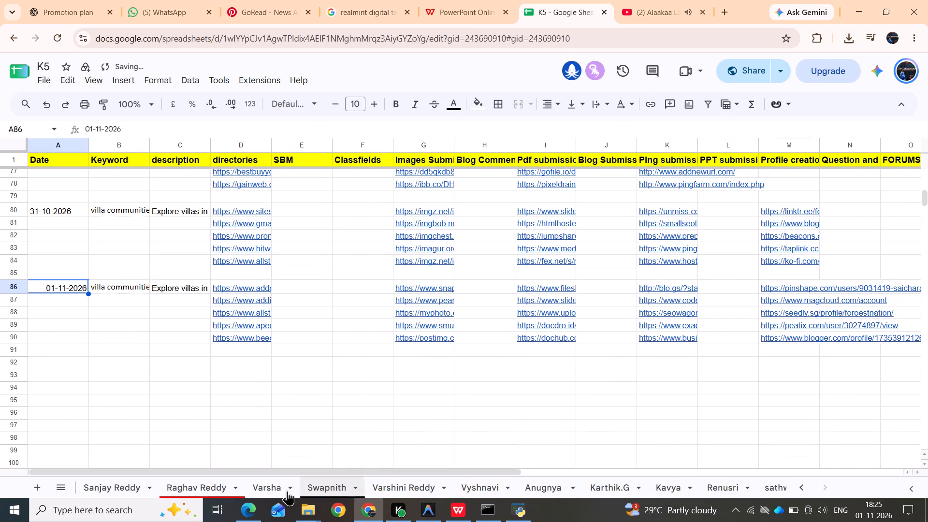
pyautogui.click(127, 481)
pyautogui.scroll(-12, 125, 340)
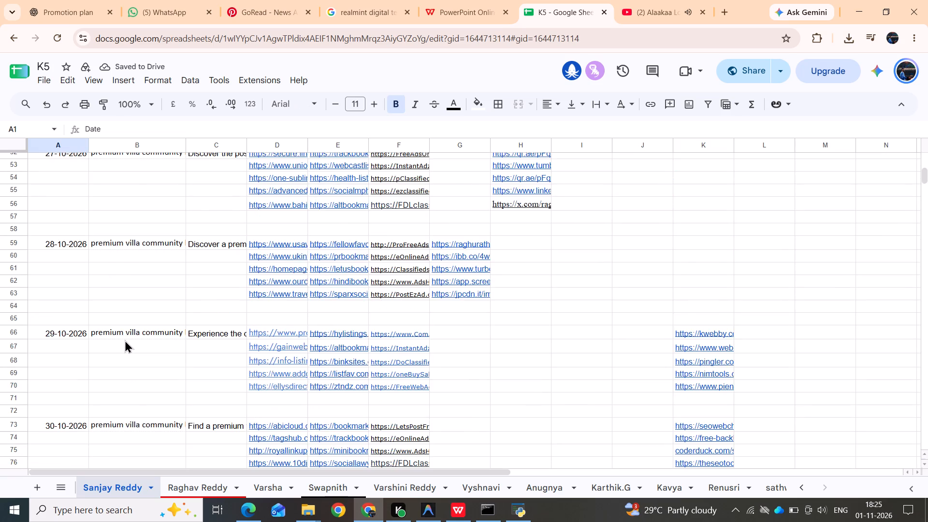
pyautogui.scroll(-2, 119, 341)
pyautogui.click(67, 446)
pyautogui.hotkey('ctrl', 'v')
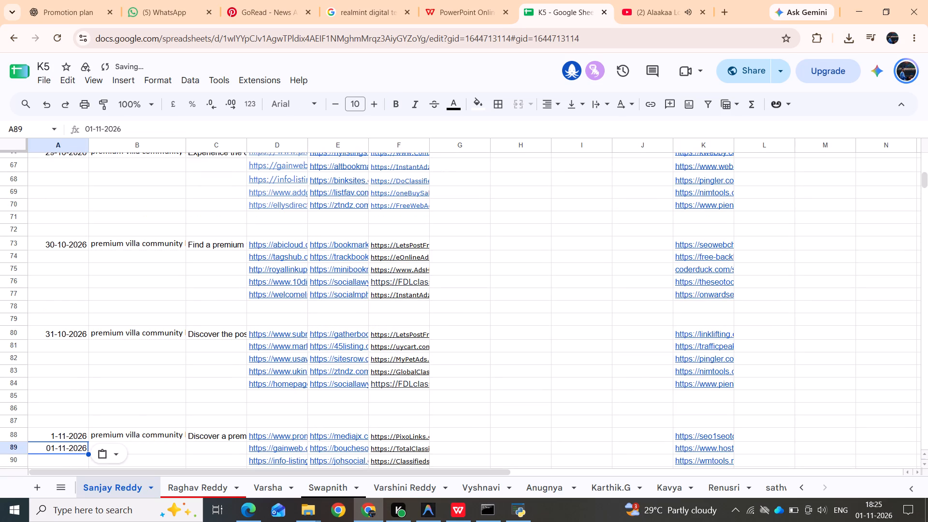
pyautogui.click(73, 453)
pyautogui.moveTo(73, 453); pyautogui.dragTo(74, 446)
pyautogui.click(76, 453)
pyautogui.moveTo(80, 442); pyautogui.dragTo(79, 431)
pyautogui.click(81, 436)
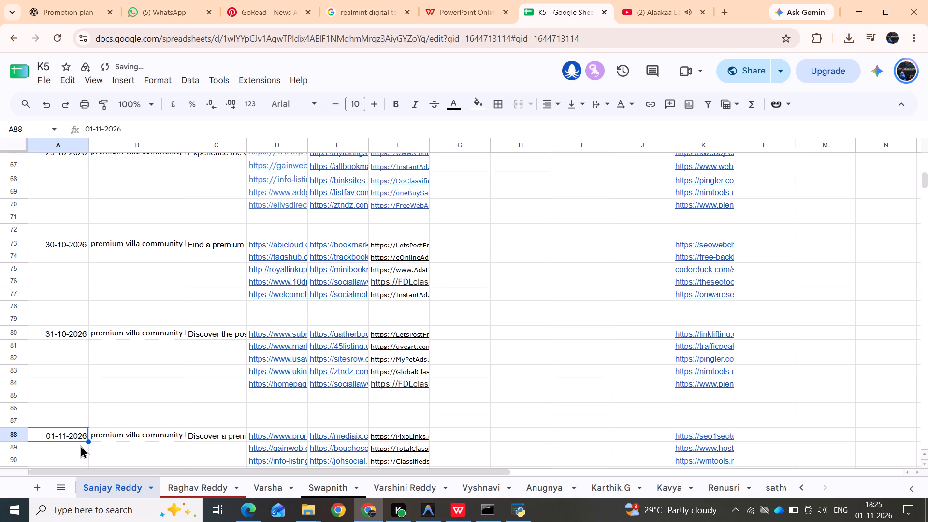
pyautogui.click(80, 445)
# On K5's Raghav sheet, paste 01-11-2026 into A75, move it up to replace the newest date in A74, and save.
pyautogui.click(195, 482)
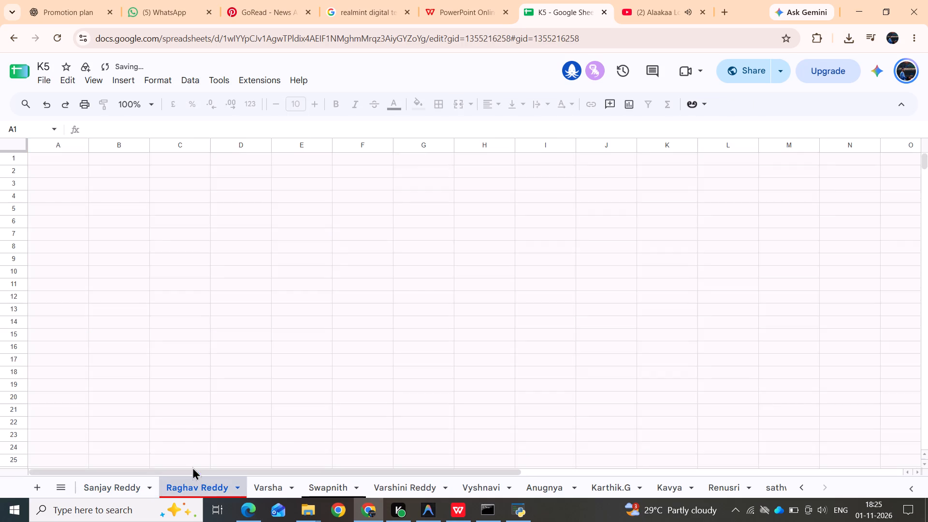
pyautogui.scroll(-15, 187, 430)
pyautogui.scroll(3, 150, 360)
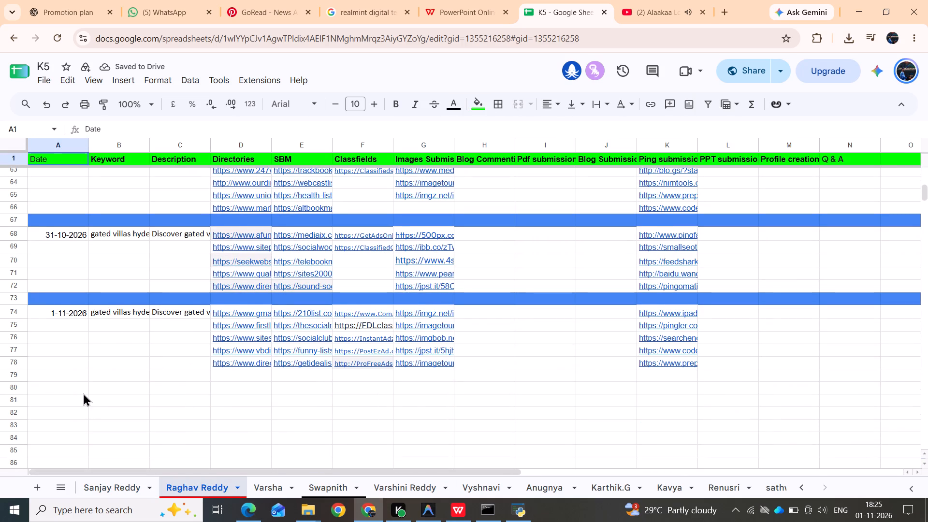
pyautogui.click(76, 383)
pyautogui.hotkey('ctrl', 'v')
pyautogui.click(75, 390)
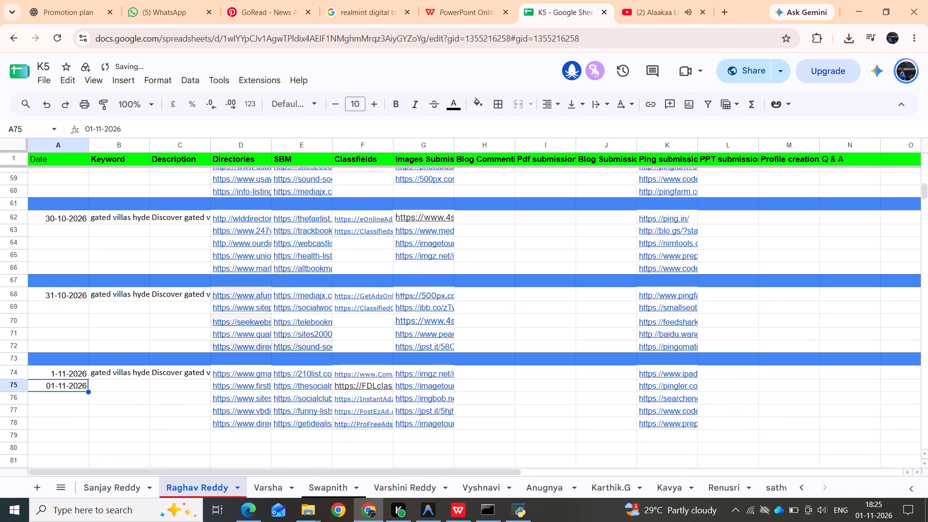
pyautogui.moveTo(74, 391); pyautogui.dragTo(76, 378)
pyautogui.hotkey('ctrl', 's')
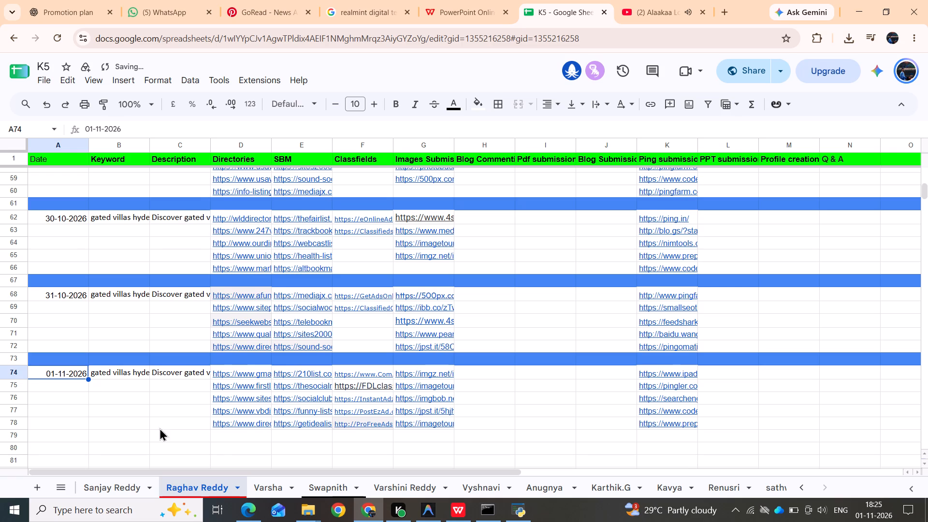
# On K5's Varsha sheet, paste 01-11-2026 into A69, move it up to replace the newest date in A68, and save.
pyautogui.click(280, 482)
pyautogui.scroll(-11, 206, 402)
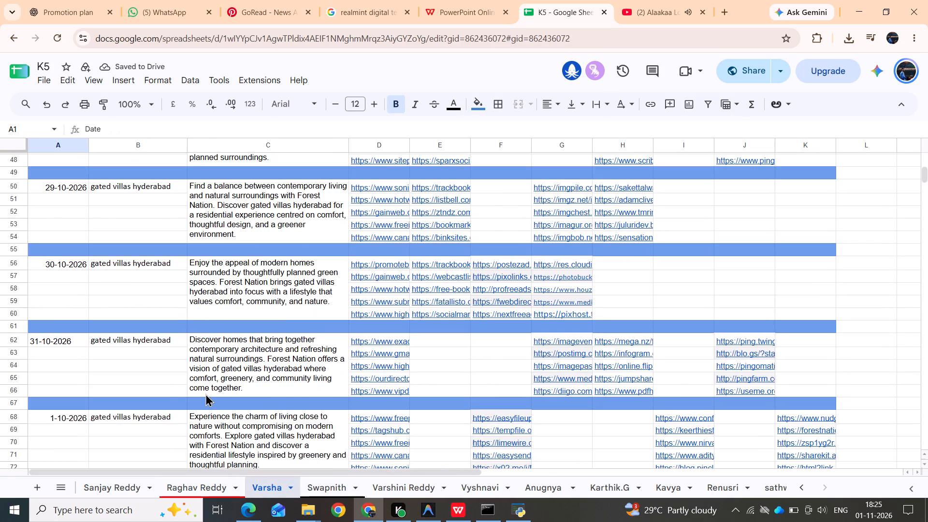
pyautogui.click(89, 375)
pyautogui.hotkey('ctrl', 'v')
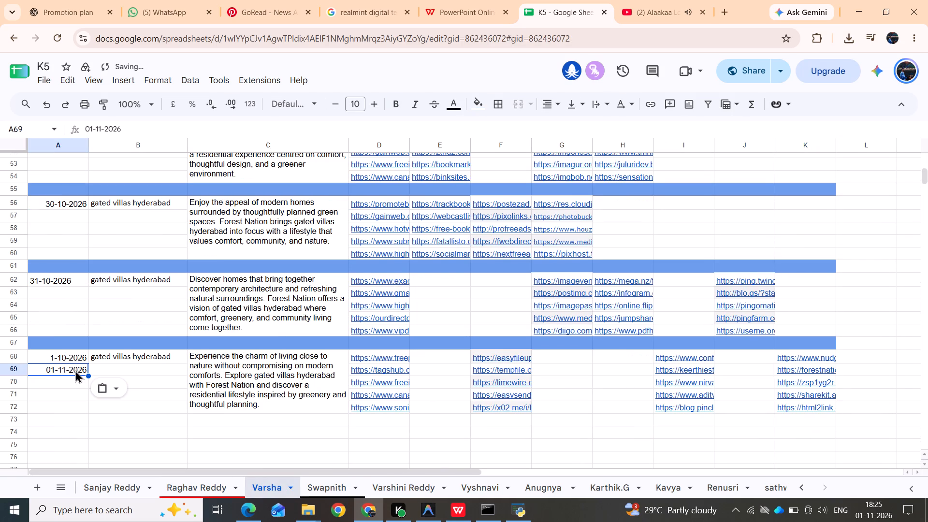
pyautogui.moveTo(70, 377); pyautogui.dragTo(71, 361)
pyautogui.click(74, 369)
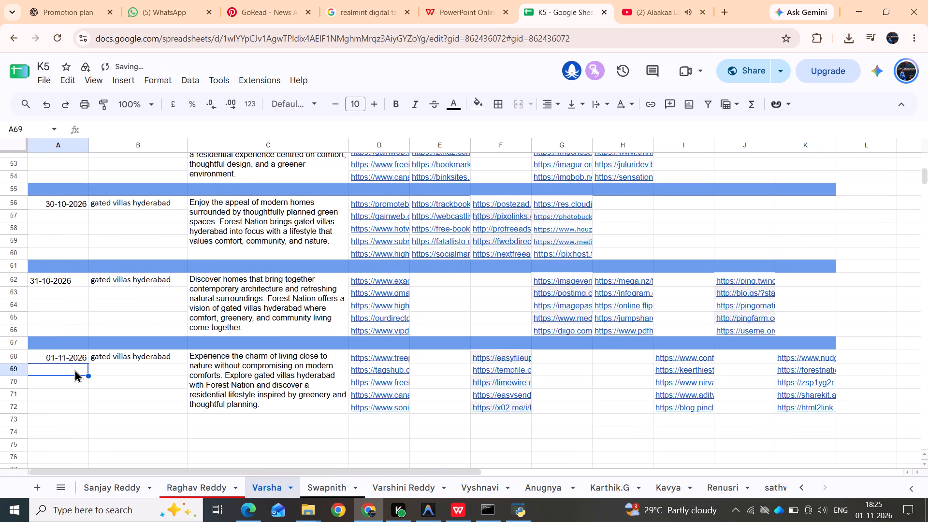
pyautogui.hotkey('ctrl', 's')
# On K5's Swapnith sheet, paste 01-11-2026 into A69 and move it up to replace the newest date in A68.
pyautogui.click(333, 488)
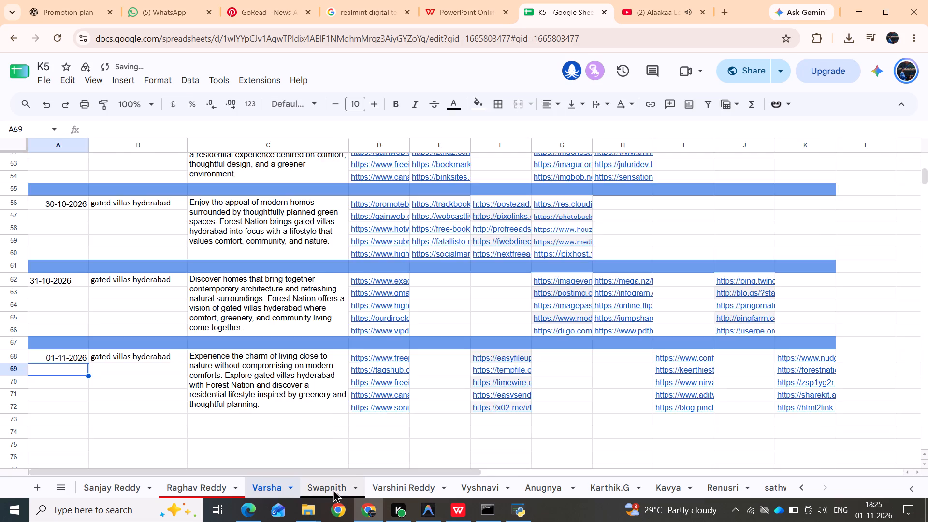
pyautogui.scroll(-11, 200, 391)
pyautogui.click(76, 377)
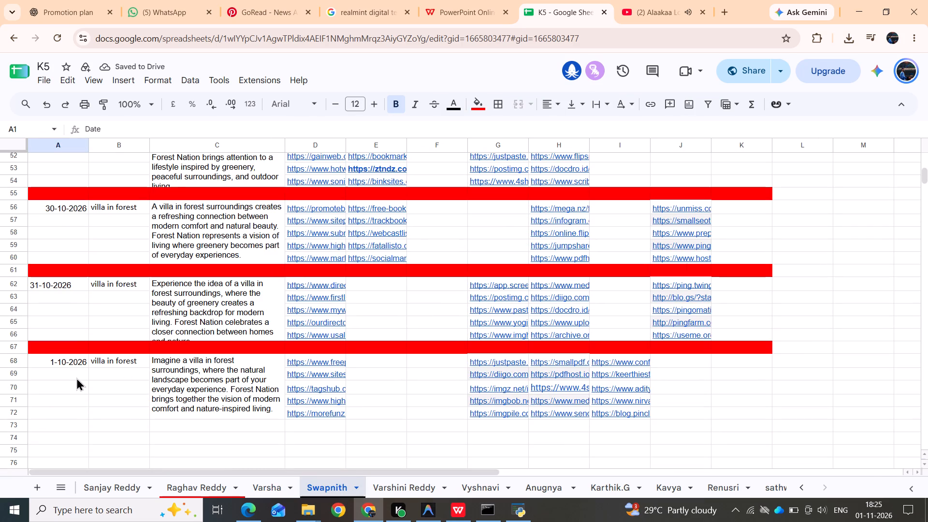
pyautogui.hotkey('ctrl', 'v')
pyautogui.moveTo(70, 381); pyautogui.dragTo(72, 367)
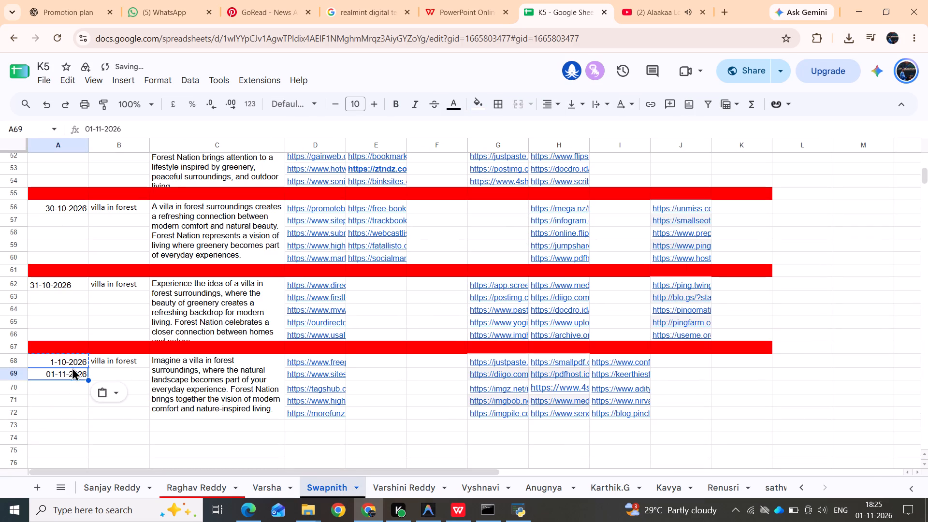
pyautogui.moveTo(72, 367); pyautogui.dragTo(72, 366)
# Check the newest date entry on K5's Varshini sheet.
pyautogui.click(381, 478)
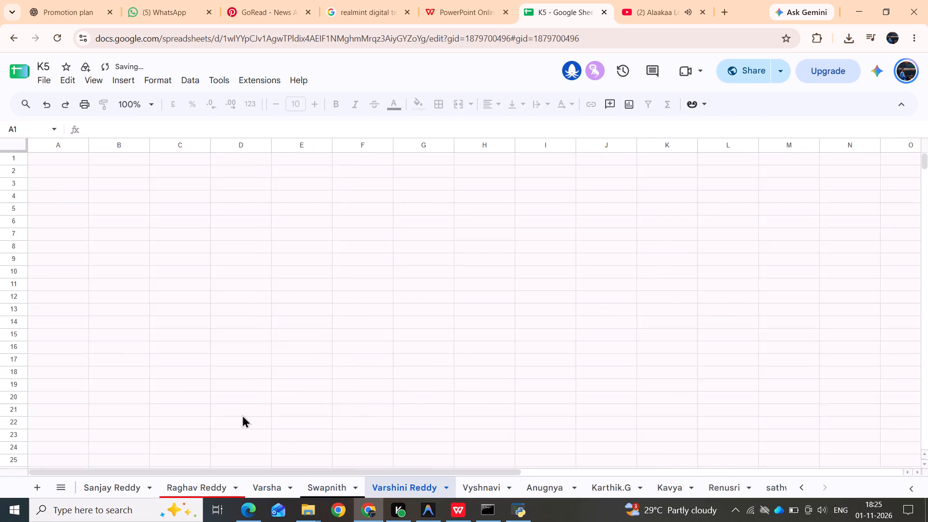
pyautogui.scroll(-13, 185, 393)
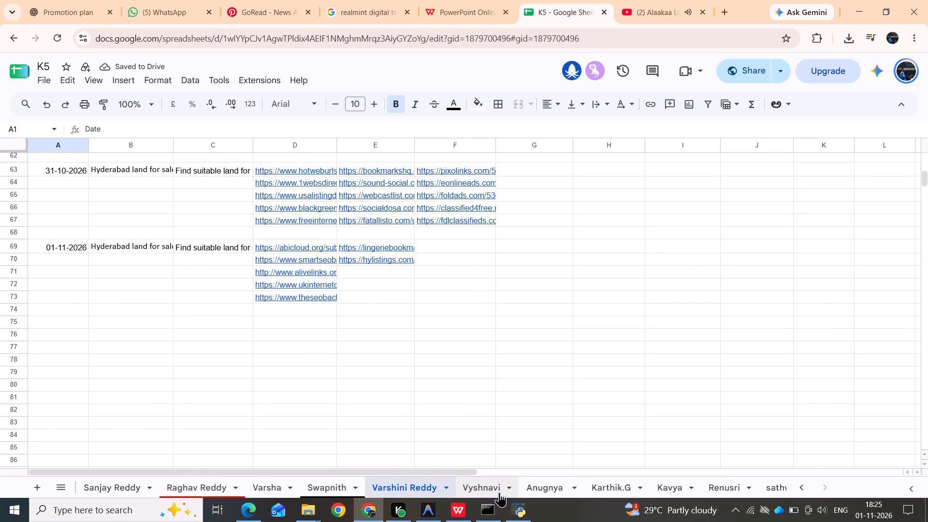
# On K5's Vyshnavi sheet, paste 01-11-2026 into A81, make it bold, and move it up to replace the newest date in A80.
pyautogui.click(482, 497)
pyautogui.scroll(-13, 407, 349)
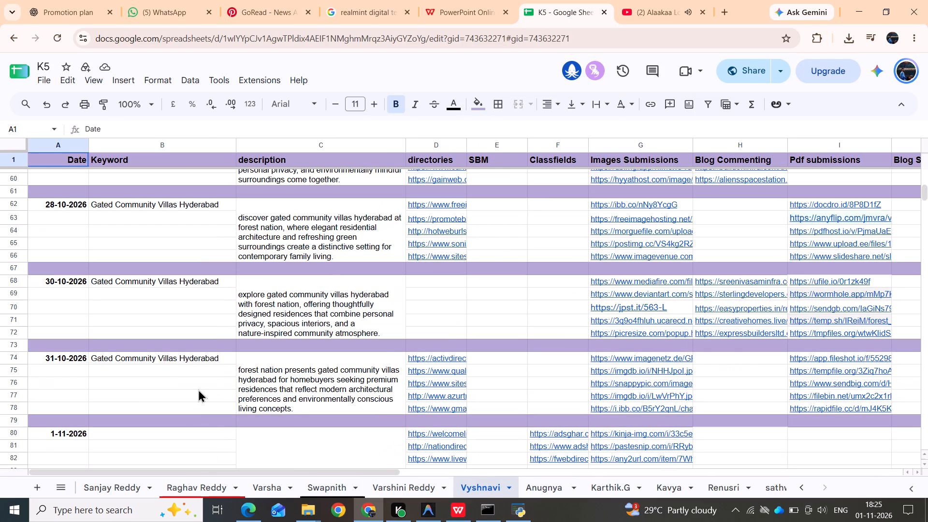
pyautogui.click(67, 387)
pyautogui.hotkey('ctrl', 'v')
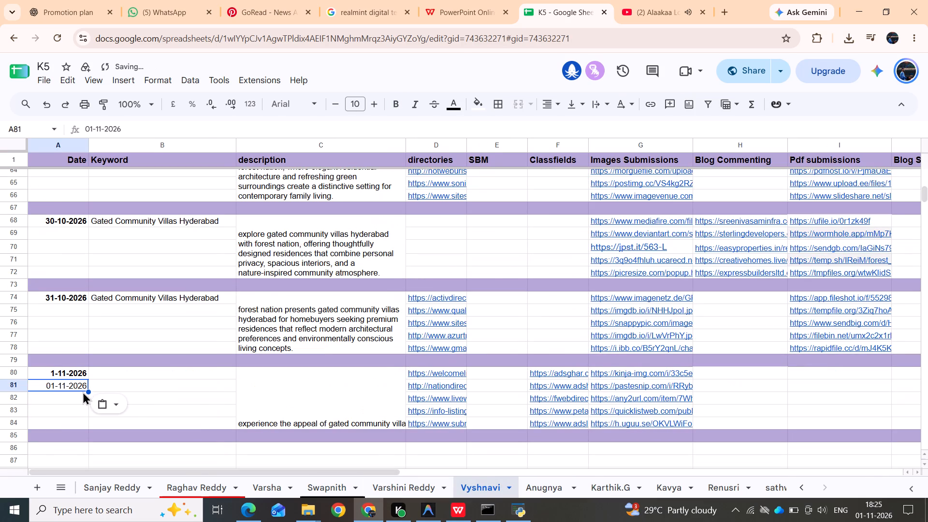
pyautogui.tripleClick(78, 386)
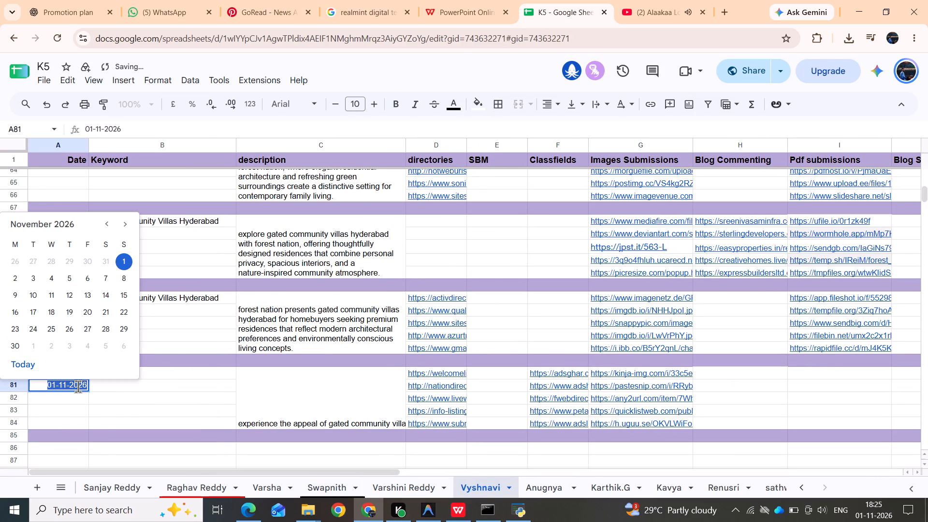
pyautogui.hotkey('ctrl', 'b')
pyautogui.click(75, 392)
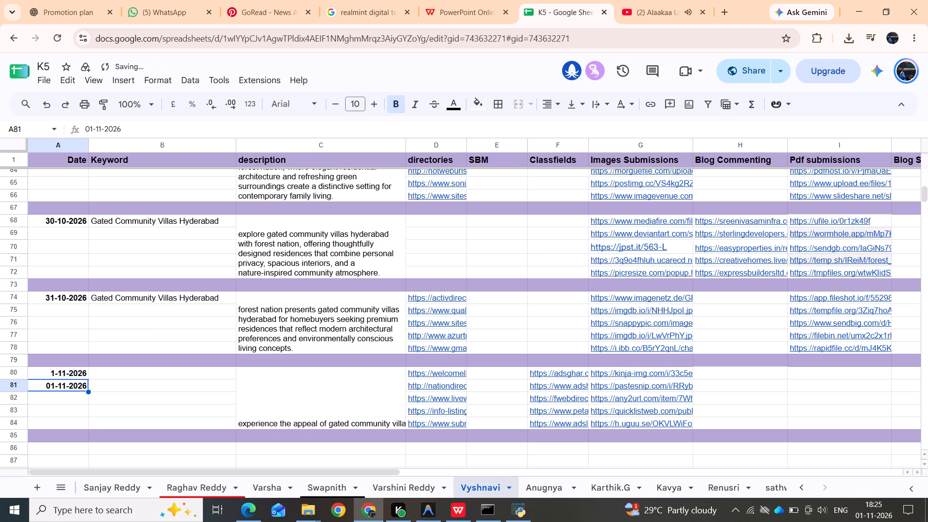
pyautogui.moveTo(84, 392); pyautogui.dragTo(85, 375)
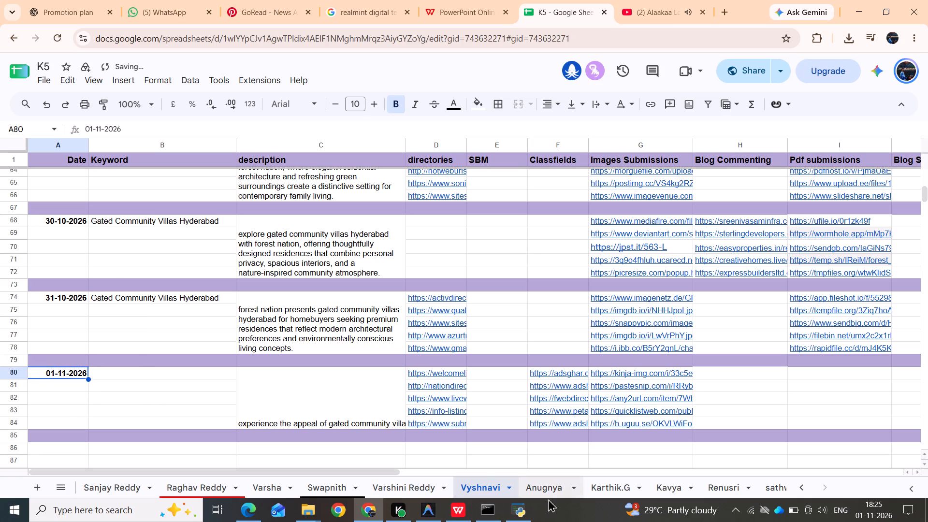
# Look over the entries on K5's Anugnya and Karthik sheets.
pyautogui.click(547, 493)
pyautogui.scroll(-9, 128, 370)
pyautogui.click(600, 472)
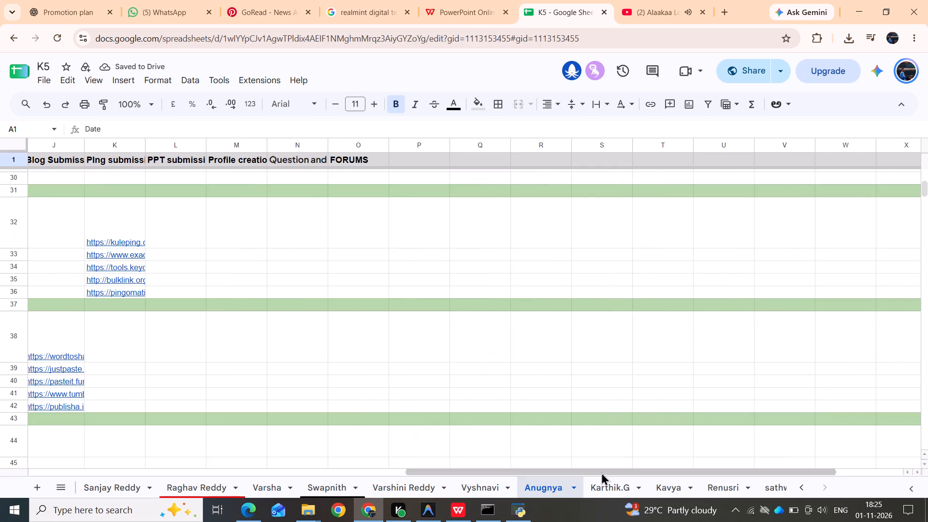
pyautogui.click(604, 482)
# On K5's Kavya sheet, paste 01-11-2026 into A81, move it up to replace the newest date in A80, and save.
pyautogui.click(681, 492)
pyautogui.scroll(-9, 417, 321)
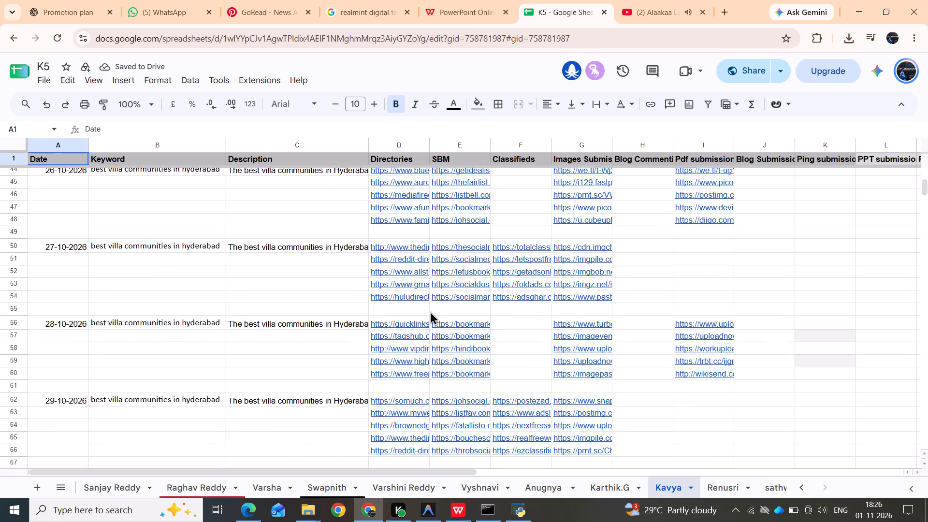
pyautogui.scroll(-5, 430, 311)
pyautogui.click(79, 337)
pyautogui.hotkey('ctrl', 'v')
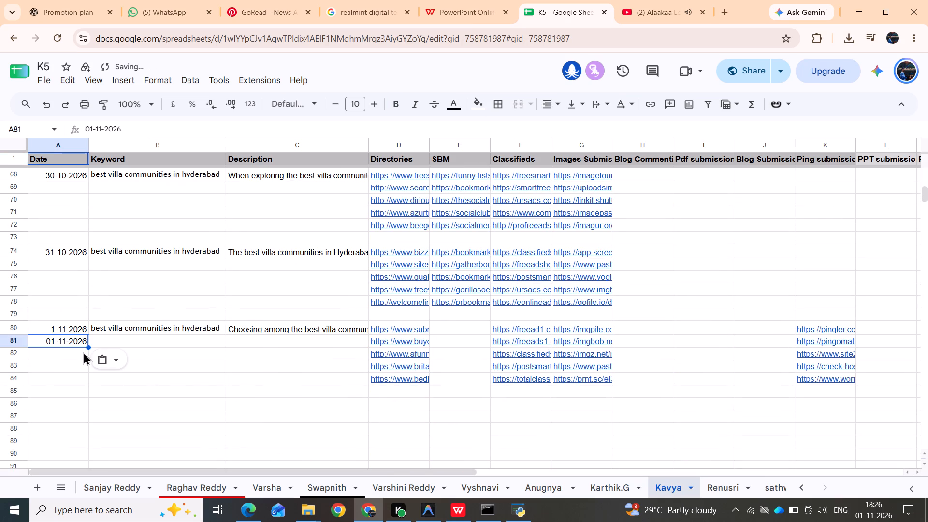
pyautogui.moveTo(76, 346); pyautogui.dragTo(77, 333)
pyautogui.click(77, 333)
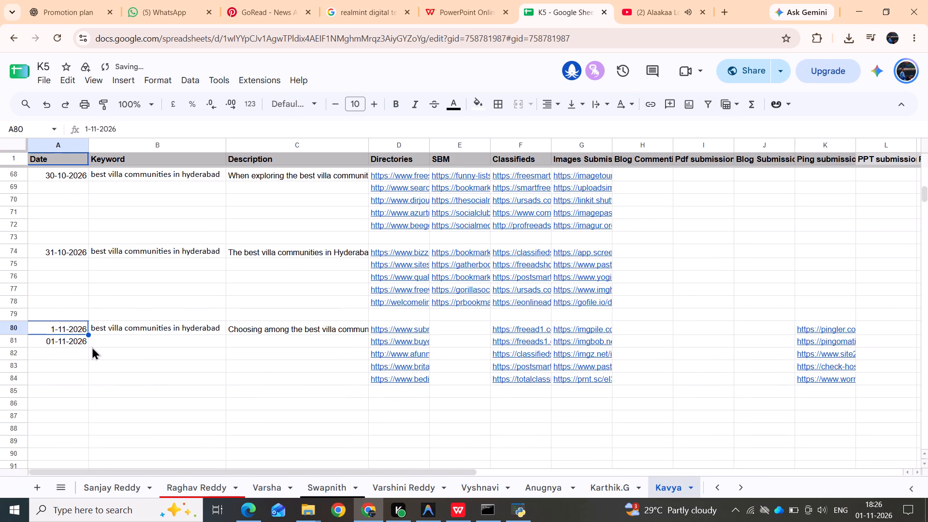
pyautogui.click(79, 340)
pyautogui.moveTo(76, 348); pyautogui.dragTo(76, 334)
pyautogui.hotkey('ctrl', 's')
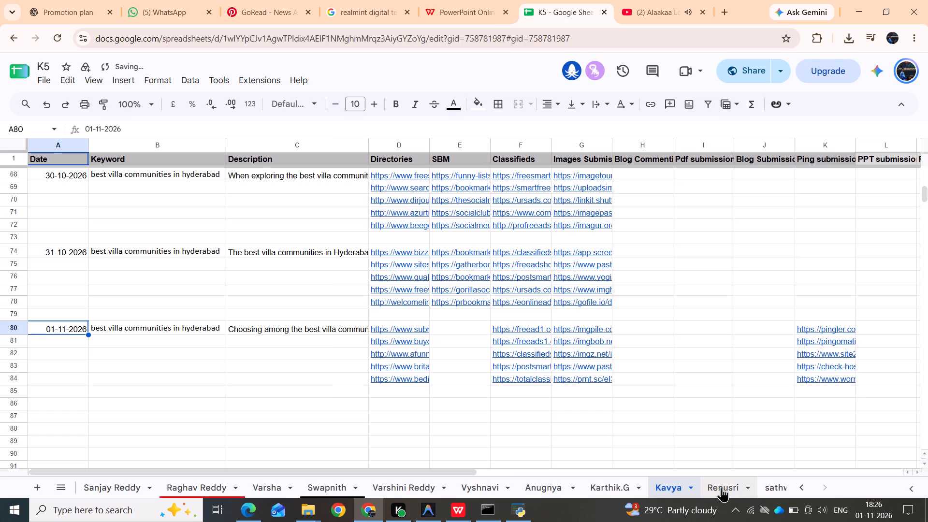
# On K5's Renusri sheet, paste 01-11-2026 into A87, move it up to replace the newest date in A86, and save.
pyautogui.click(722, 487)
pyautogui.scroll(-7, 195, 383)
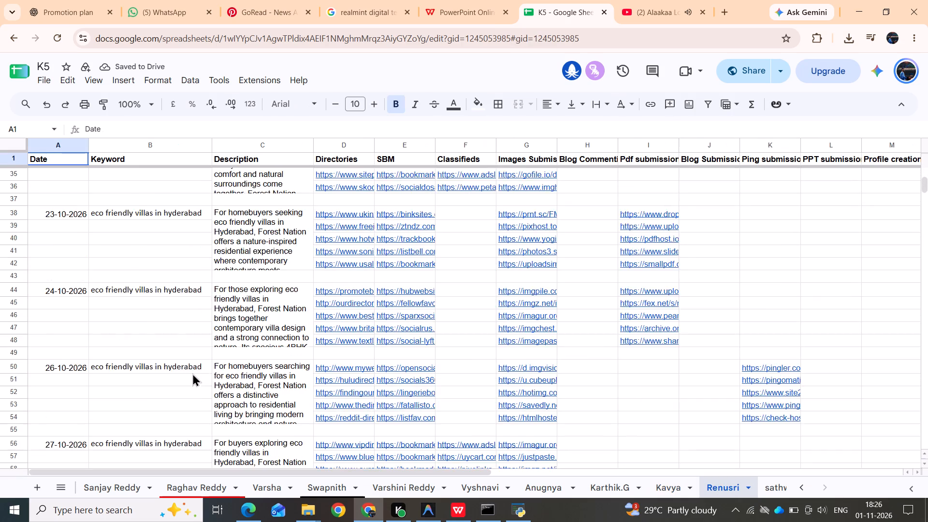
pyautogui.scroll(-7, 192, 373)
pyautogui.click(60, 415)
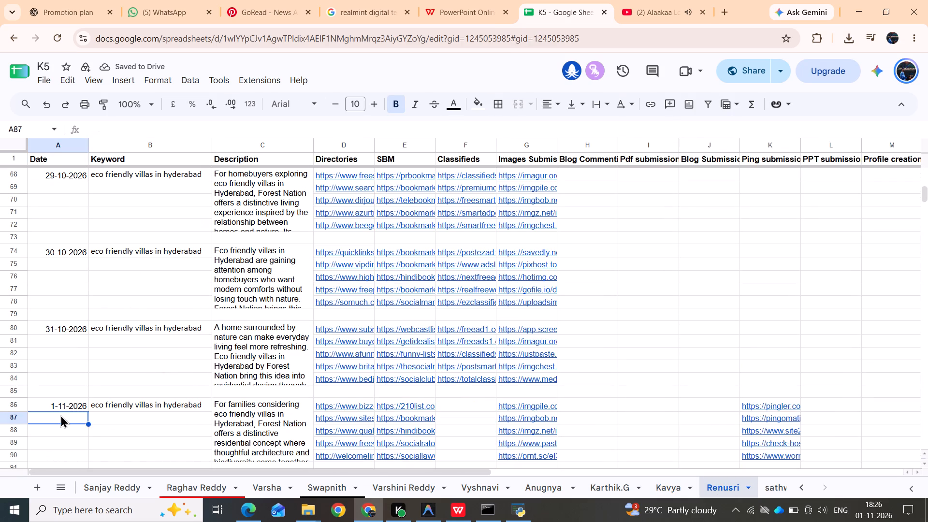
pyautogui.hotkey('ctrl', 'v')
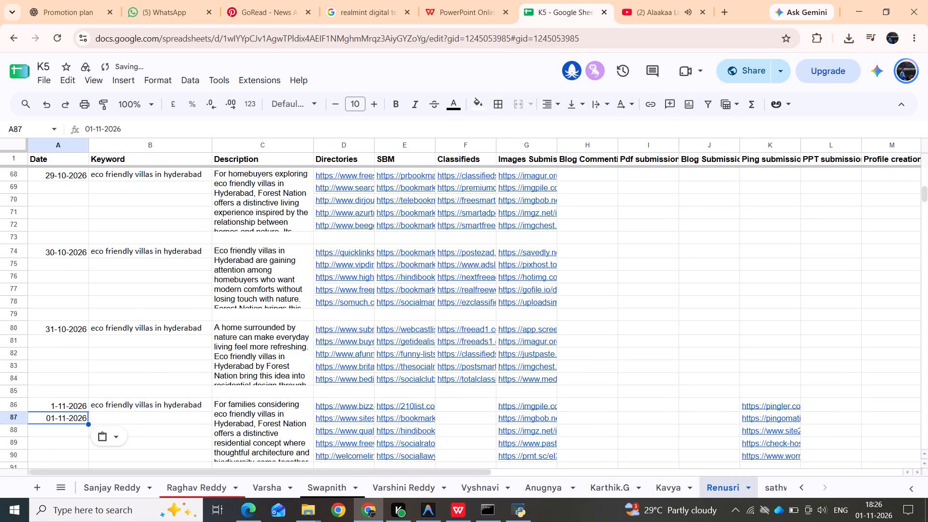
pyautogui.moveTo(70, 423); pyautogui.dragTo(70, 412)
pyautogui.click(70, 412)
pyautogui.hotkey('ctrl', 's')
pyautogui.hotkey('ctrl', 's')
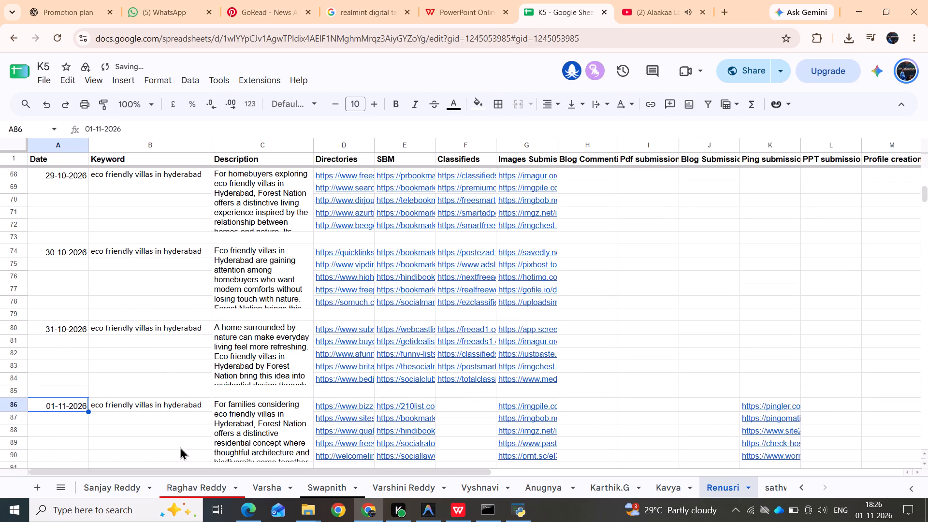
# On the K5 sheet following Renusri, paste 01-11-2026 into A83, move it up to replace the newest date in A82, and save.
pyautogui.click(787, 489)
pyautogui.click(782, 490)
pyautogui.scroll(-3, 287, 430)
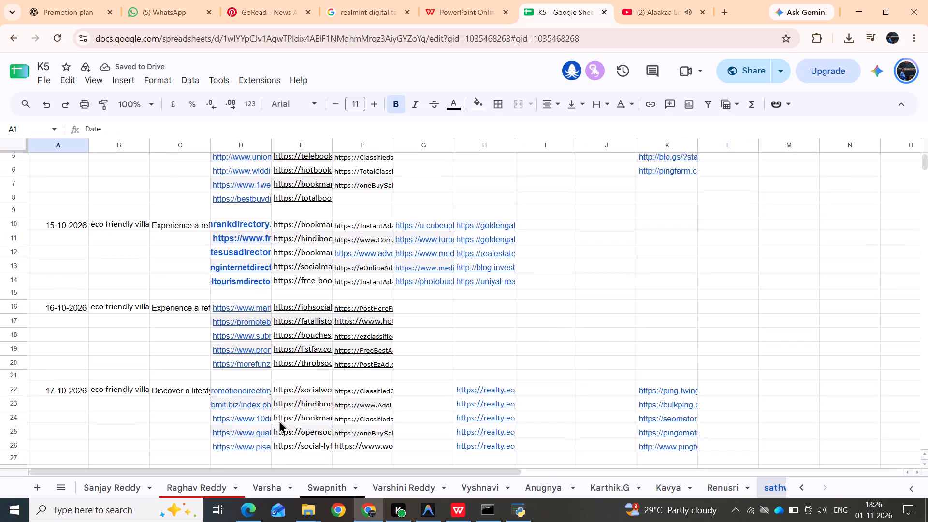
pyautogui.scroll(-14, 279, 420)
pyautogui.click(72, 270)
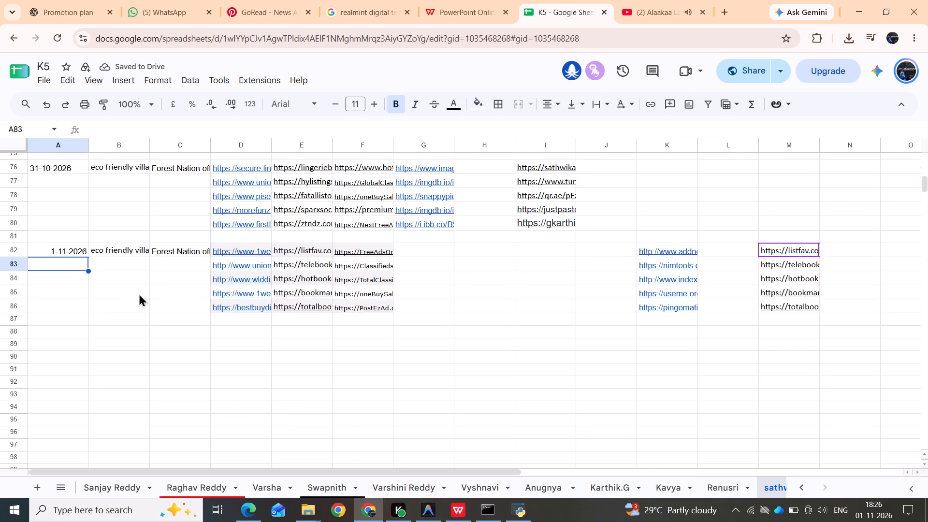
pyautogui.hotkey('ctrl', 'v')
pyautogui.moveTo(63, 273); pyautogui.dragTo(63, 256)
pyautogui.click(63, 256)
pyautogui.hotkey('ctrl', 's')
pyautogui.hotkey('ctrl', 's')
pyautogui.hotkey('ctrl', 's')
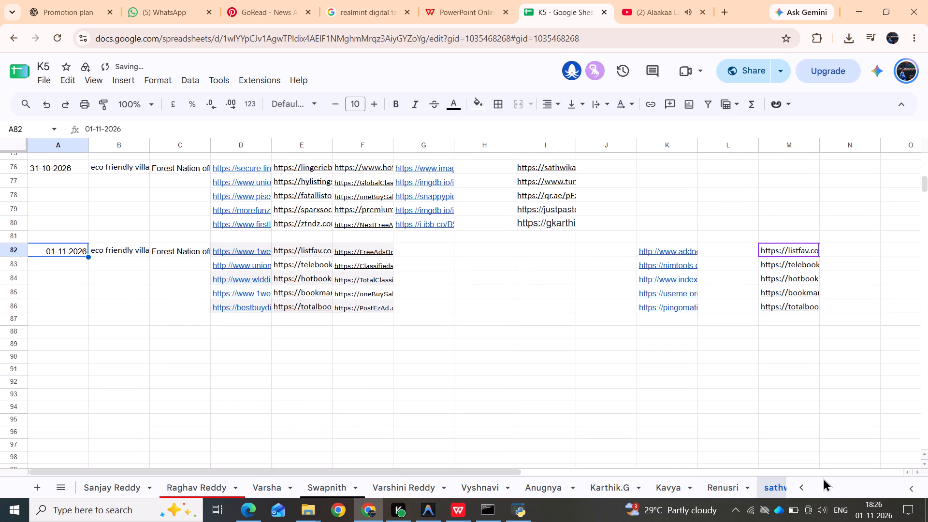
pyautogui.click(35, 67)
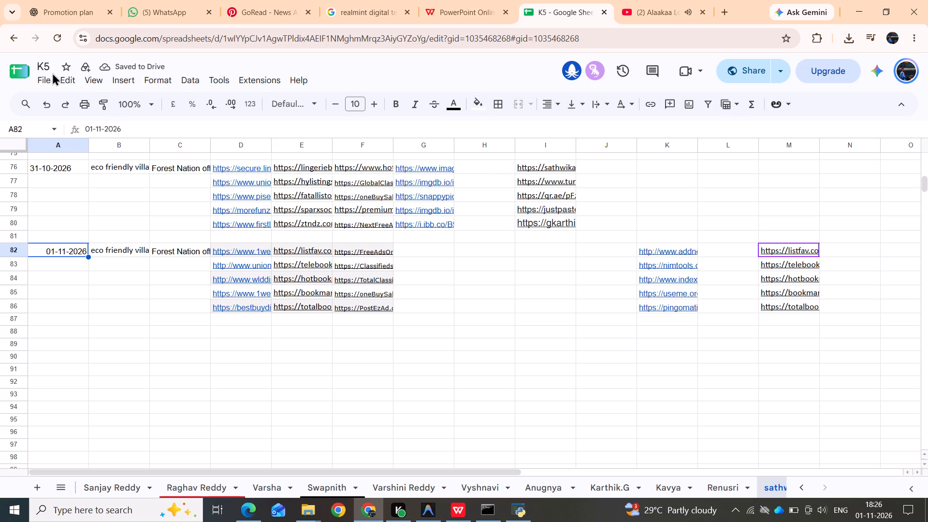
# Return to the spreadsheet list, open the K6 spreadsheet, and check the newest date on its first sheet.
pyautogui.click(9, 64)
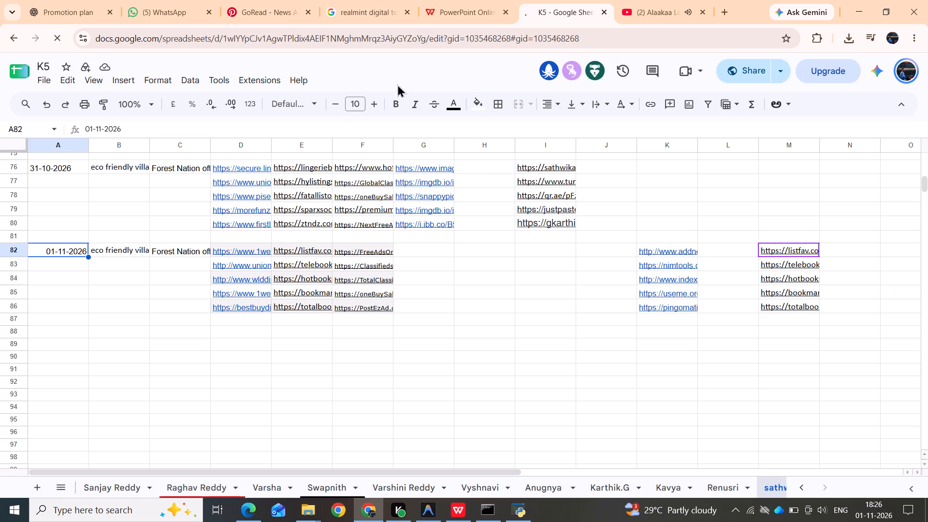
pyautogui.scroll(-2, 268, 272)
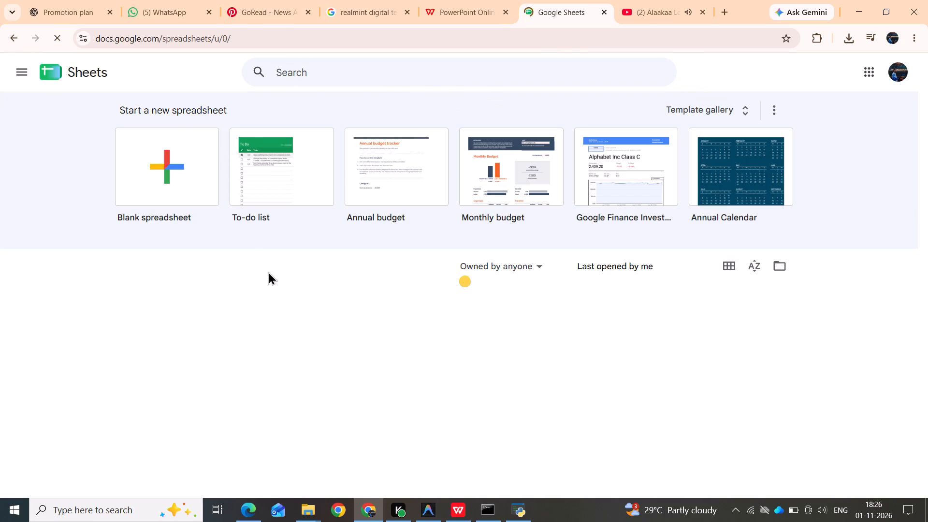
pyautogui.scroll(-1, 268, 272)
pyautogui.scroll(-2, 396, 354)
pyautogui.scroll(-2, 343, 368)
pyautogui.scroll(-1, 253, 386)
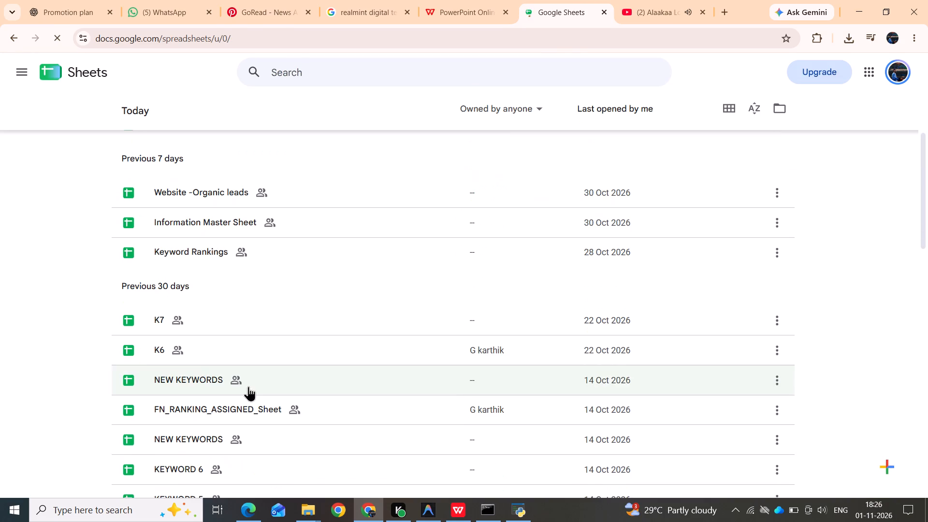
pyautogui.click(156, 356)
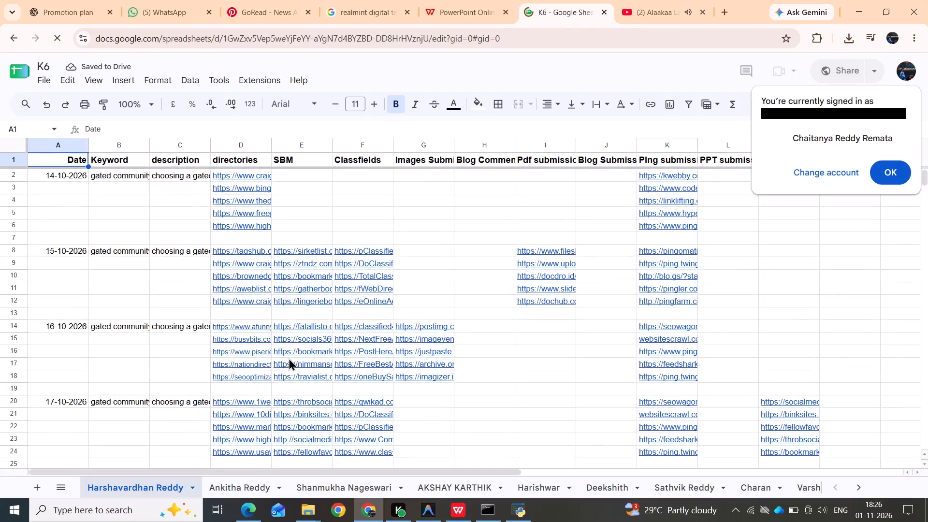
pyautogui.scroll(-19, 289, 358)
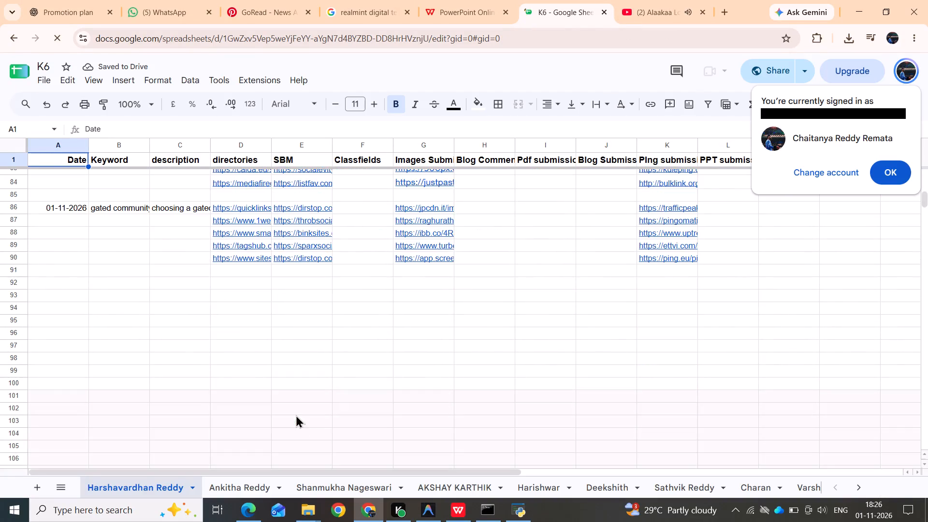
# On K6's Shanmukha sheet, paste 01-11-2026 into A71, move it up to replace the newest date in A70, and save.
pyautogui.click(357, 486)
pyautogui.scroll(-2, 354, 337)
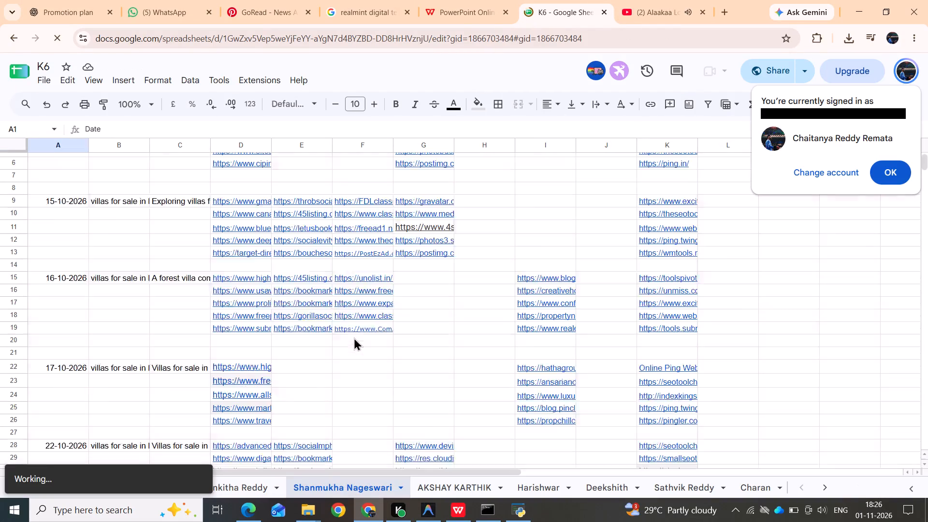
pyautogui.click(886, 172)
pyautogui.scroll(-11, 456, 239)
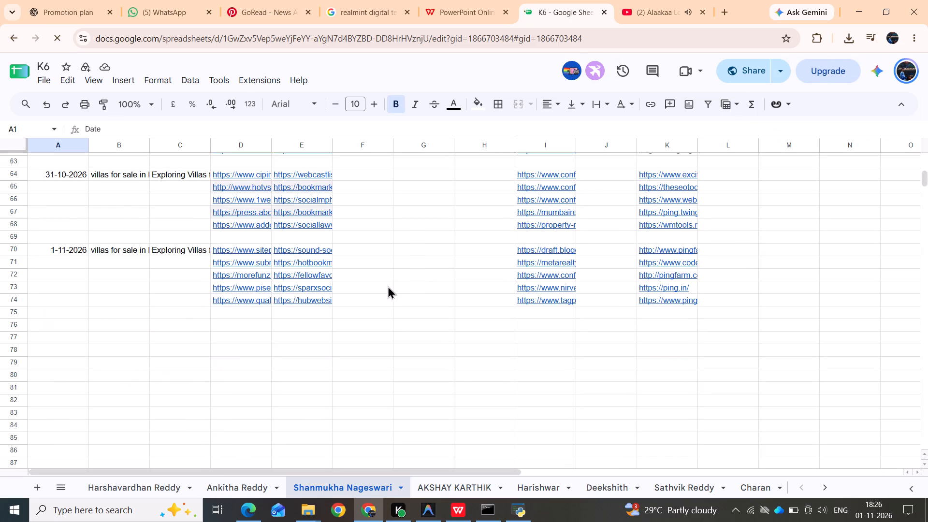
pyautogui.click(65, 264)
pyautogui.hotkey('ctrl', 'v')
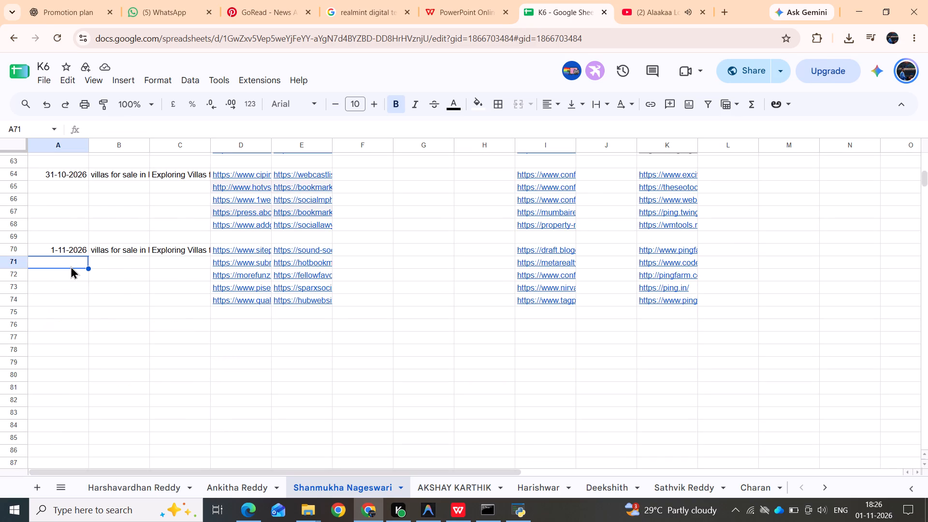
pyautogui.moveTo(66, 269); pyautogui.dragTo(66, 254)
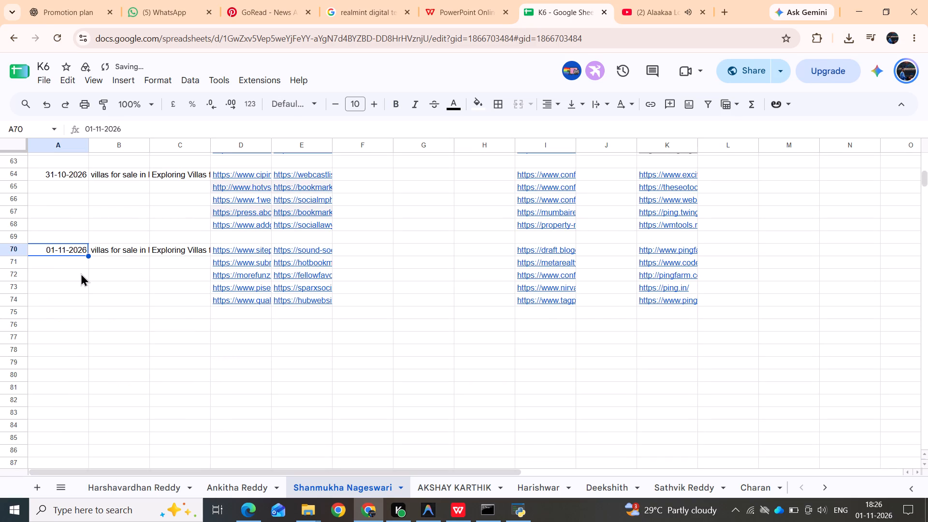
pyautogui.hotkey('ctrl', 's')
# Look over the entries on K6's Akshay, Harishwar and Deekshith sheets.
pyautogui.click(451, 479)
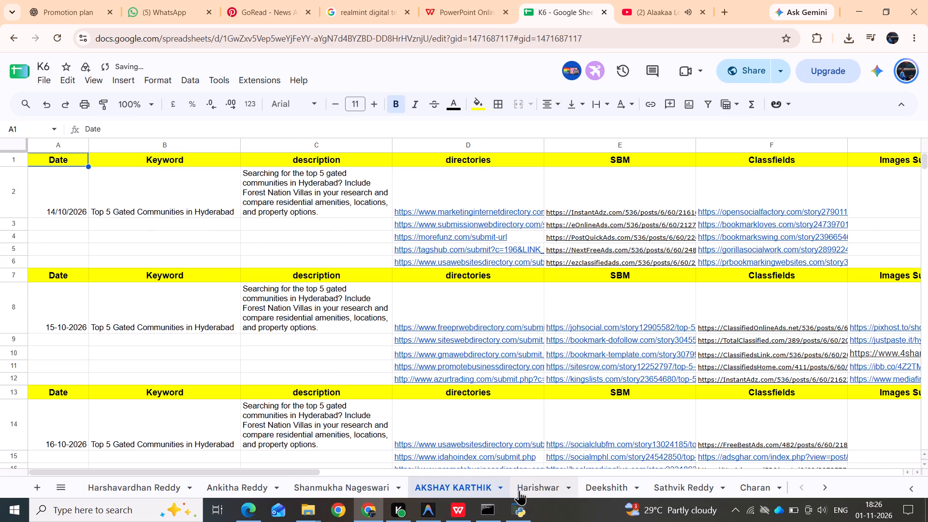
pyautogui.click(539, 487)
pyautogui.click(617, 484)
pyautogui.scroll(-5, 519, 406)
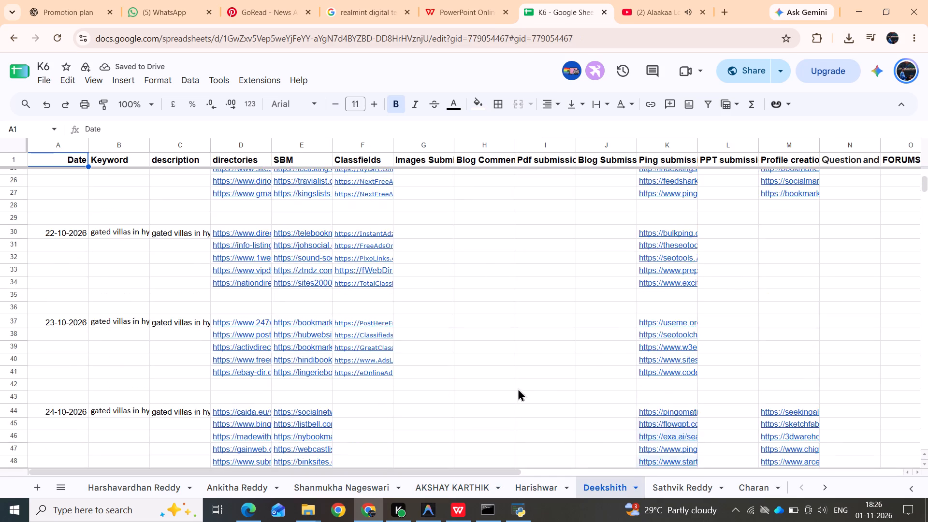
pyautogui.scroll(-12, 518, 388)
# On K6's Sathvik sheet, paste 01-11-2026 into A102, move it up to replace the newest date in A101, and save.
pyautogui.click(665, 490)
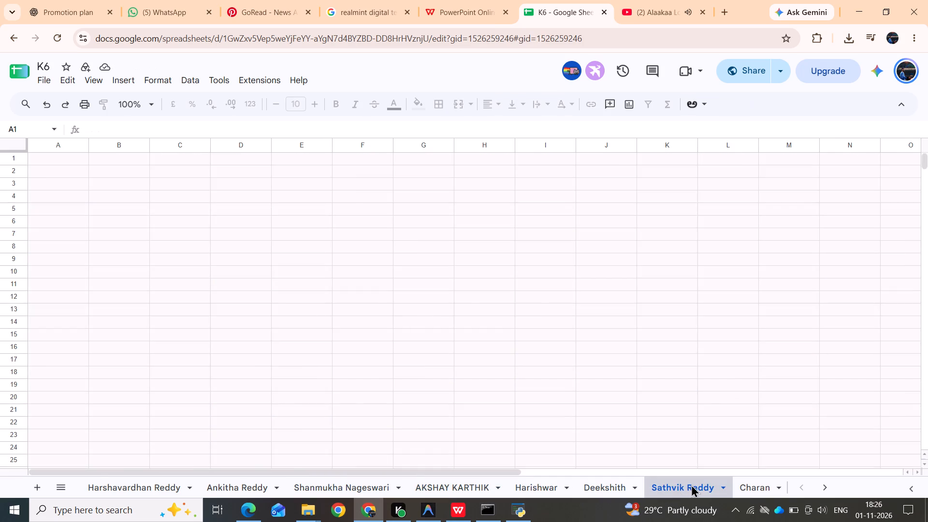
pyautogui.scroll(-17, 445, 357)
pyautogui.scroll(-3, 51, 343)
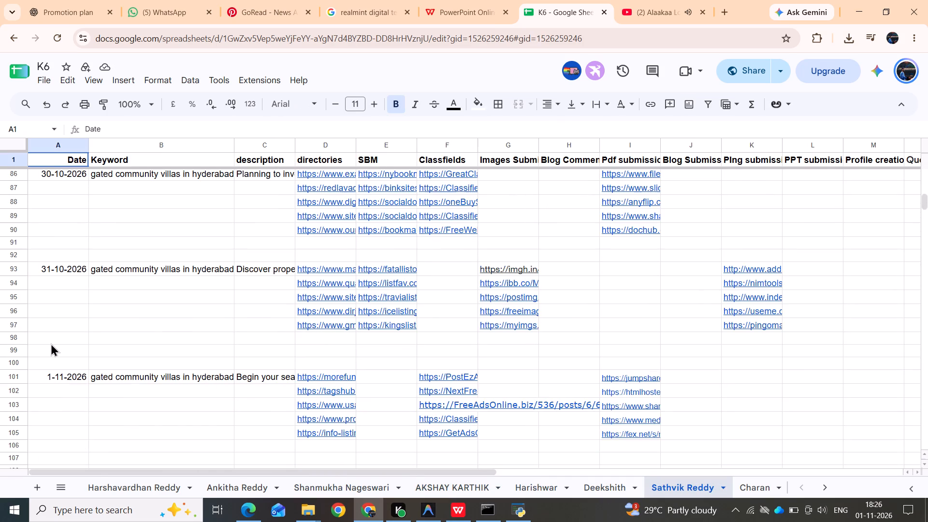
pyautogui.click(51, 343)
pyautogui.click(55, 339)
pyautogui.click(63, 333)
pyautogui.hotkey('ctrl', 'v')
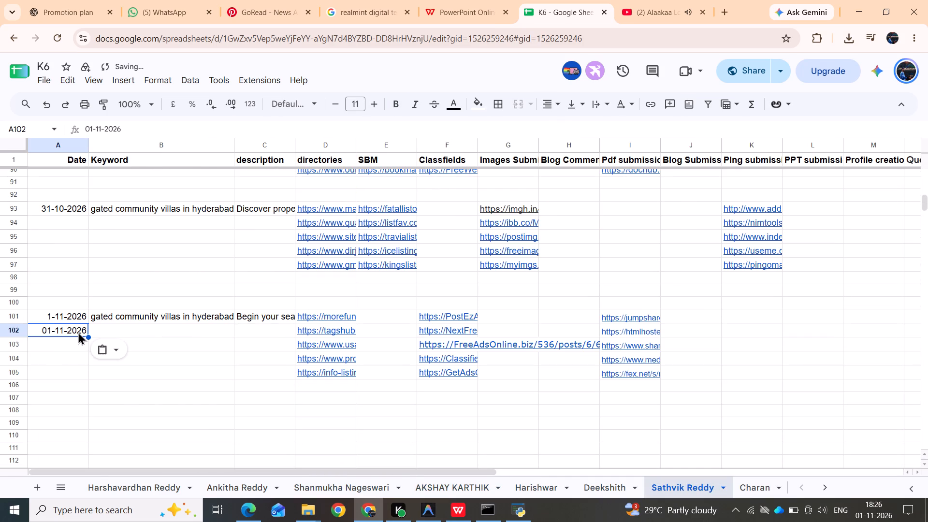
pyautogui.click(68, 334)
pyautogui.moveTo(69, 336); pyautogui.dragTo(70, 322)
pyautogui.click(70, 322)
pyautogui.hotkey('ctrl', 's')
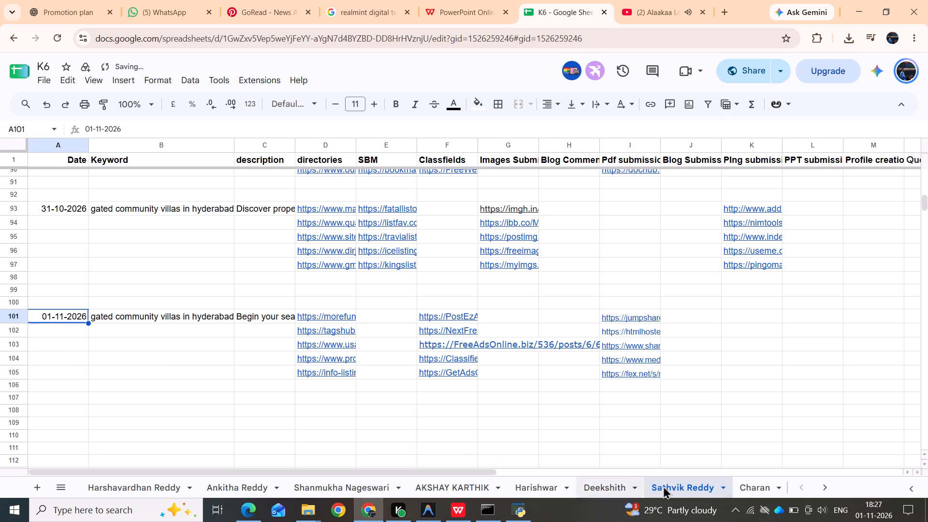
# On K6's Charan sheet, paste 01-11-2026 into A87, move it up to replace the newest date in A86, and save.
pyautogui.click(787, 490)
pyautogui.click(771, 495)
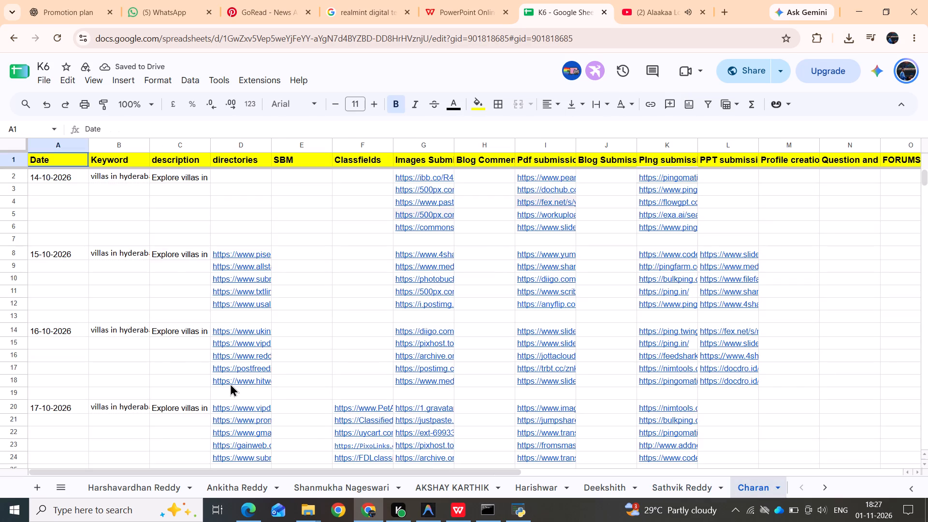
pyautogui.scroll(-15, 229, 383)
pyautogui.click(72, 362)
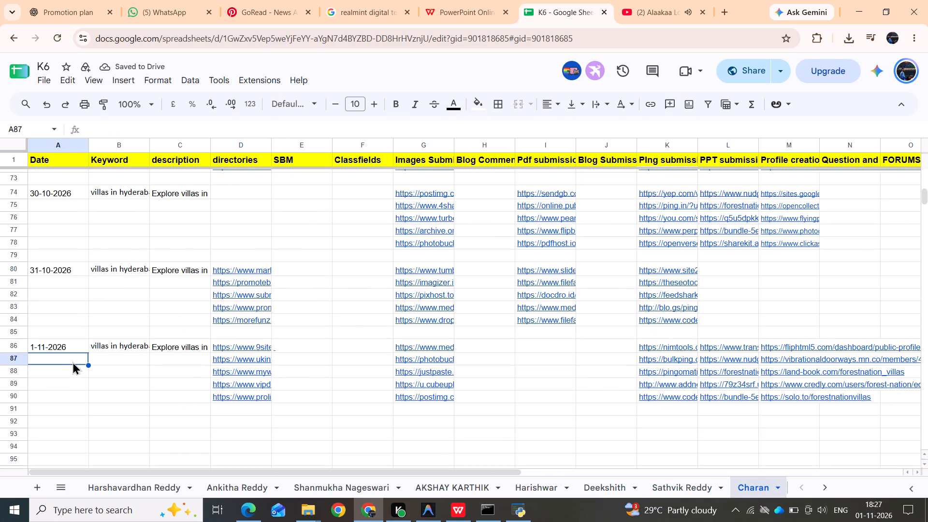
pyautogui.hotkey('ctrl', 'v')
pyautogui.moveTo(64, 365); pyautogui.dragTo(67, 347)
pyautogui.hotkey('ctrl', 's')
# Check the newest date entry on K6's Varshini sheet.
pyautogui.click(822, 480)
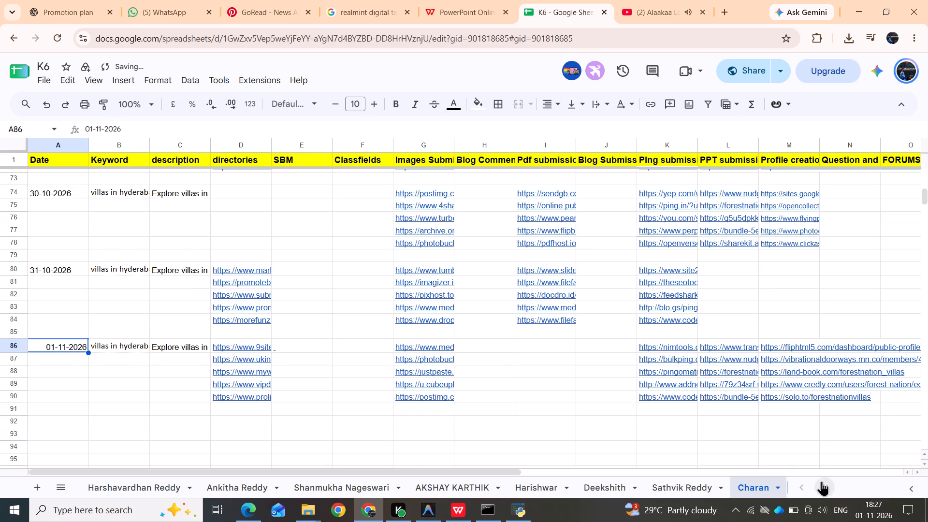
pyautogui.click(89, 486)
pyautogui.scroll(-4, 74, 391)
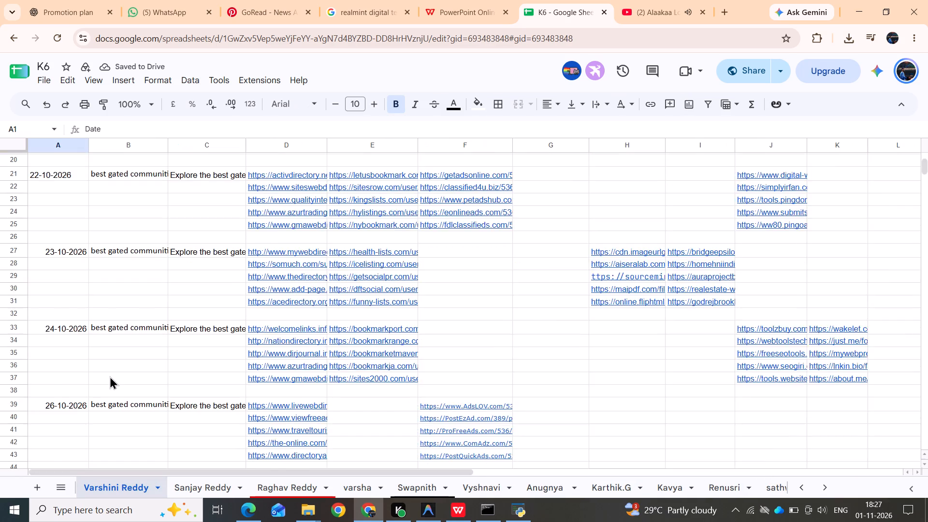
pyautogui.scroll(-8, 110, 376)
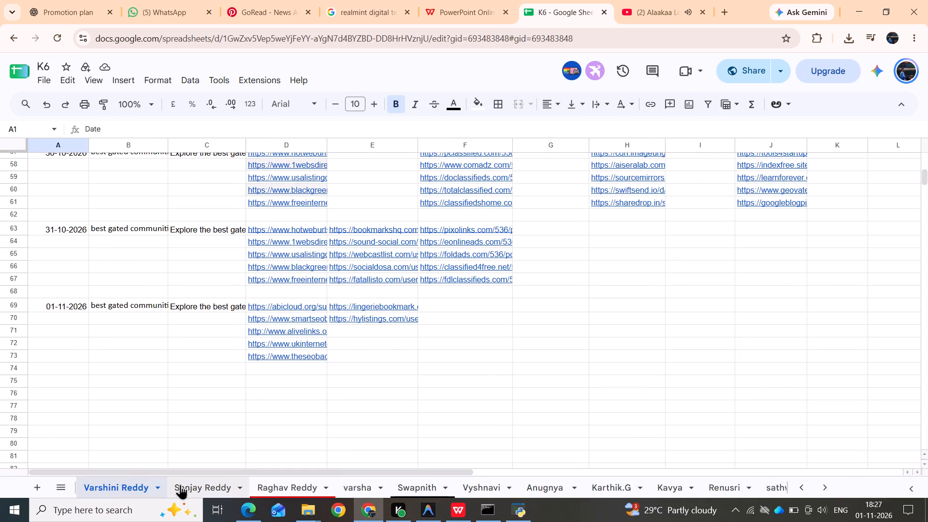
# On K6's Sanjay sheet, paste 01-11-2026 into A88 and move it up to replace the newest date in A87.
pyautogui.click(182, 484)
pyautogui.scroll(-12, 131, 404)
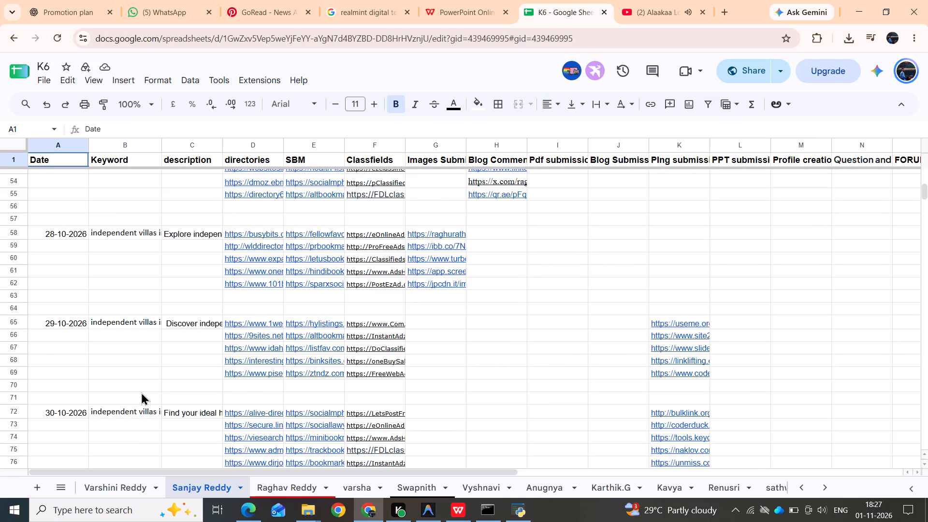
pyautogui.scroll(-2, 141, 392)
pyautogui.click(68, 435)
pyautogui.keyDown('ctrl'); pyautogui.click(87, 439); pyautogui.keyUp('ctrl')
pyautogui.hotkey('ctrl', 'v')
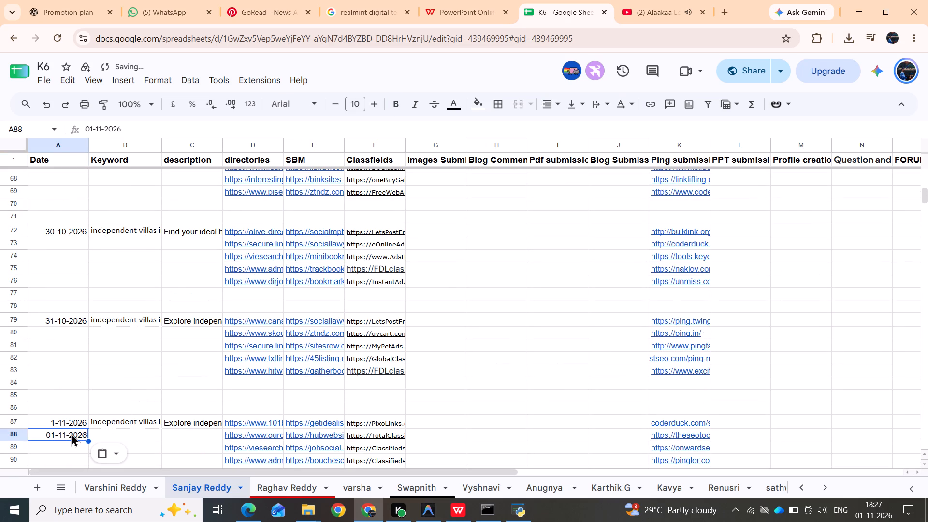
pyautogui.moveTo(69, 442); pyautogui.dragTo(73, 427)
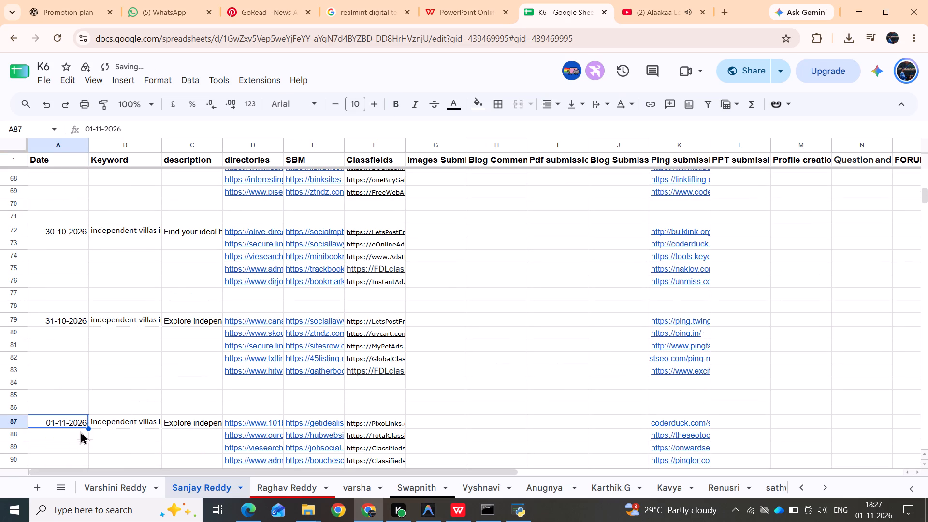
# On K6's Raghav sheet, paste 01-11-2026 into A75 and move it up to replace the newest date in A74.
pyautogui.click(278, 483)
pyautogui.scroll(-7, 108, 407)
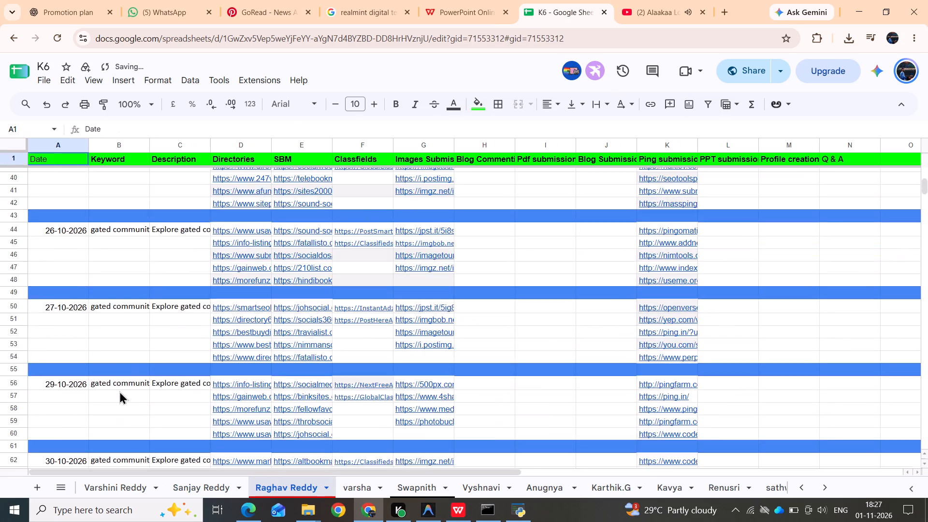
pyautogui.scroll(-6, 119, 391)
pyautogui.click(81, 326)
pyautogui.hotkey('ctrl', 'v')
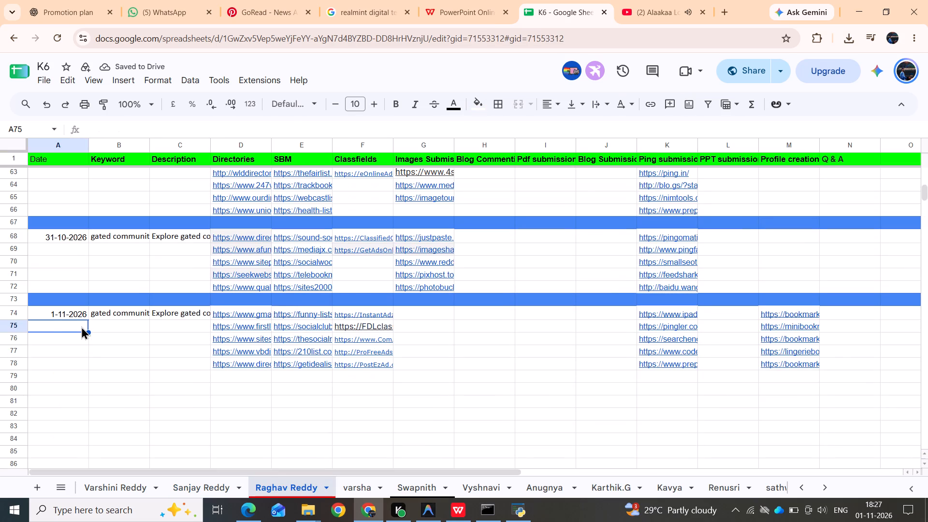
pyautogui.moveTo(73, 333); pyautogui.dragTo(72, 310)
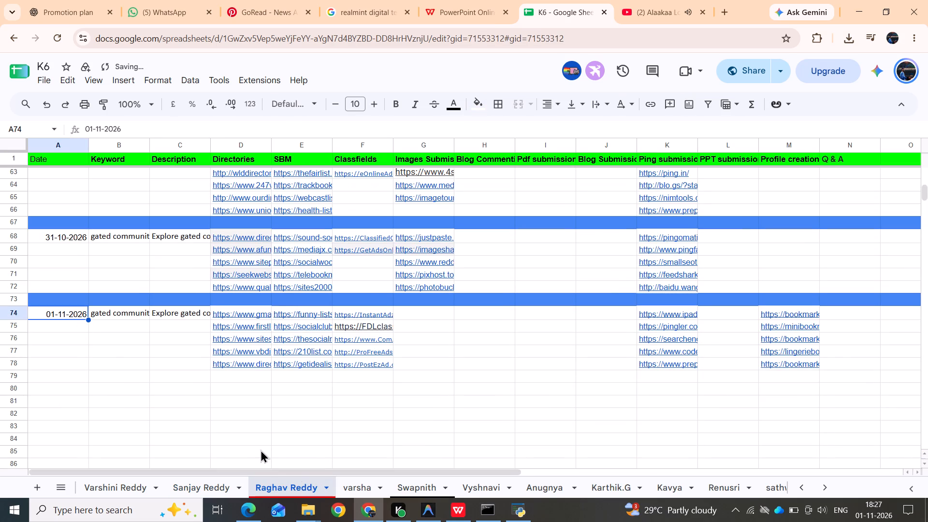
# On K6's Varsha sheet, paste 01-11-2026 into A69 and move it up to replace the newest date in A68.
pyautogui.click(350, 483)
pyautogui.scroll(-9, 298, 410)
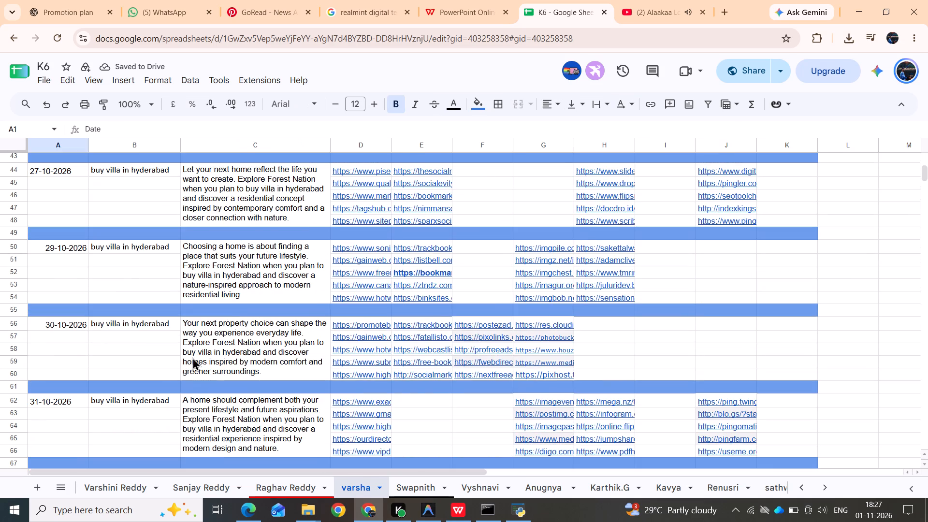
pyautogui.scroll(-2, 157, 347)
pyautogui.click(73, 372)
pyautogui.hotkey('ctrl', 'v')
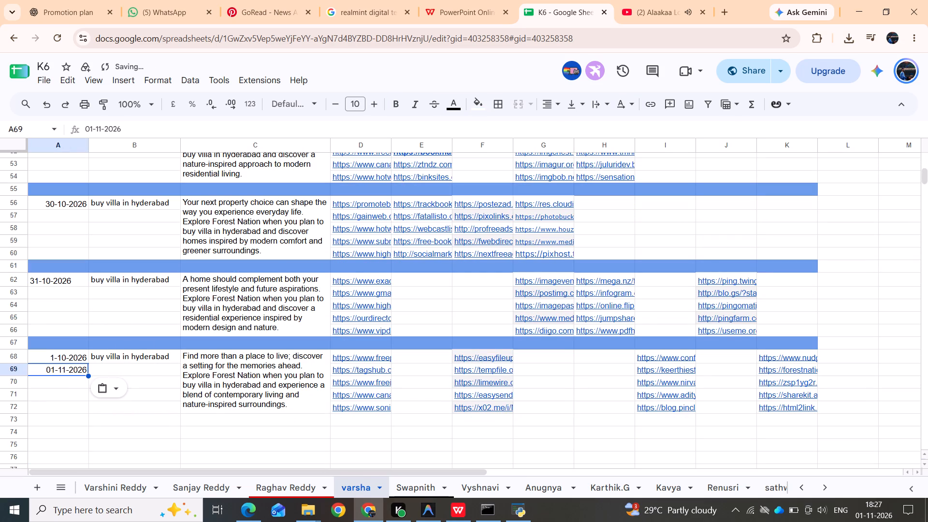
pyautogui.click(76, 379)
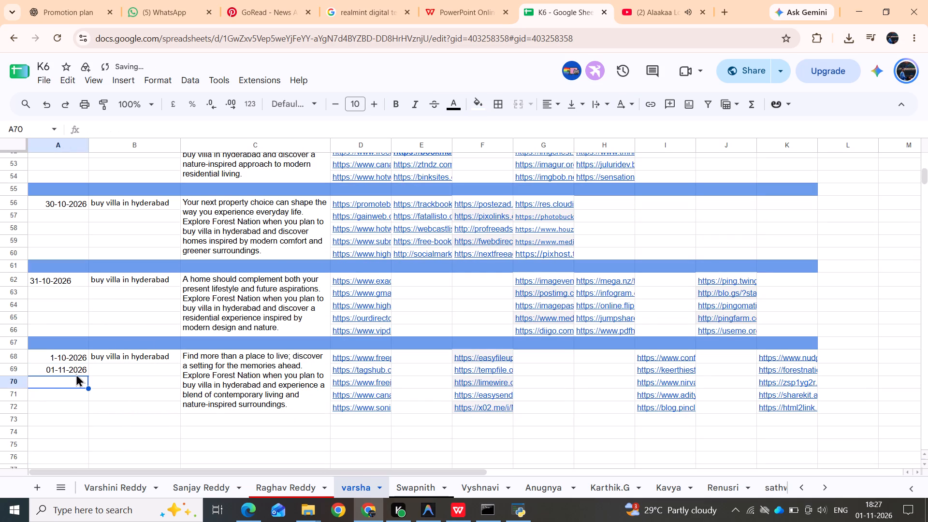
pyautogui.click(76, 374)
pyautogui.moveTo(73, 376); pyautogui.dragTo(73, 361)
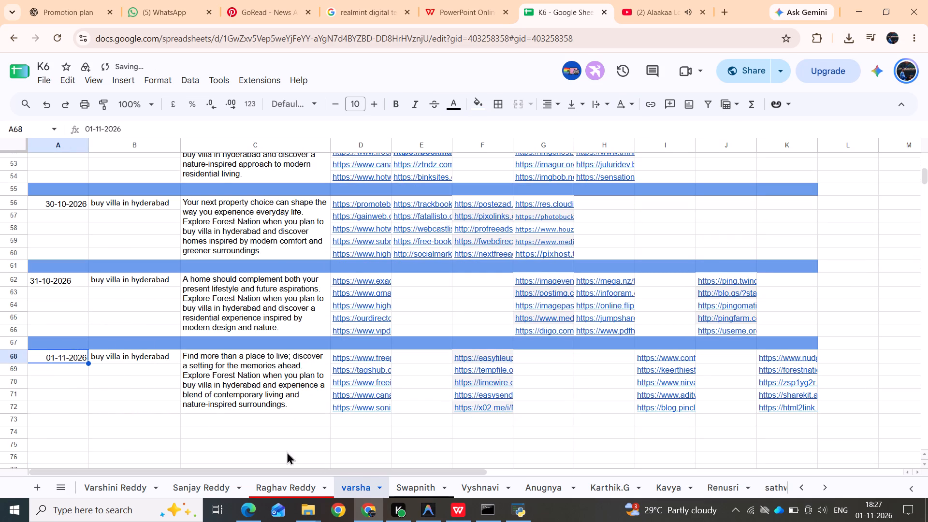
# On K6's Swapnith sheet, paste 01-11-2026 into A69, just below the newest date entry.
pyautogui.click(411, 489)
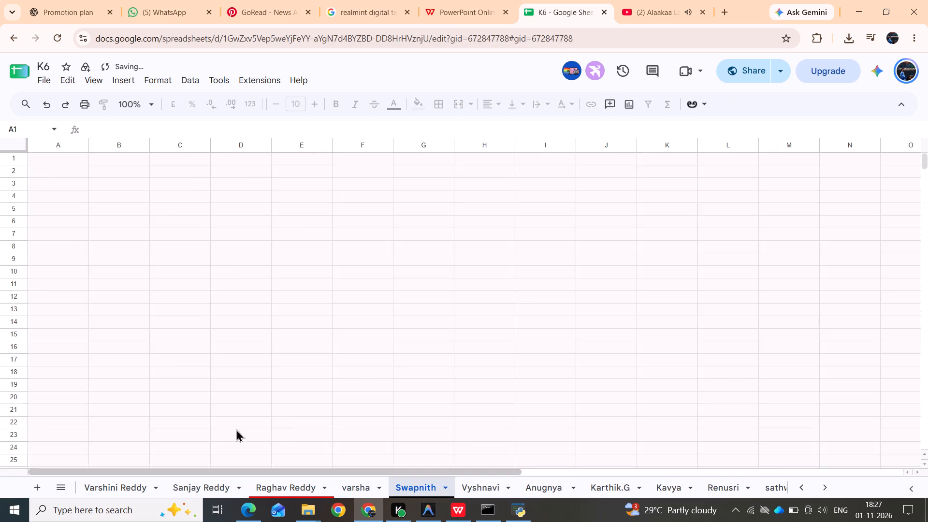
pyautogui.scroll(-11, 129, 400)
pyautogui.click(63, 375)
pyautogui.keyDown('ctrl'); pyautogui.moveTo(126, 381); pyautogui.dragTo(133, 382); pyautogui.keyUp('ctrl')
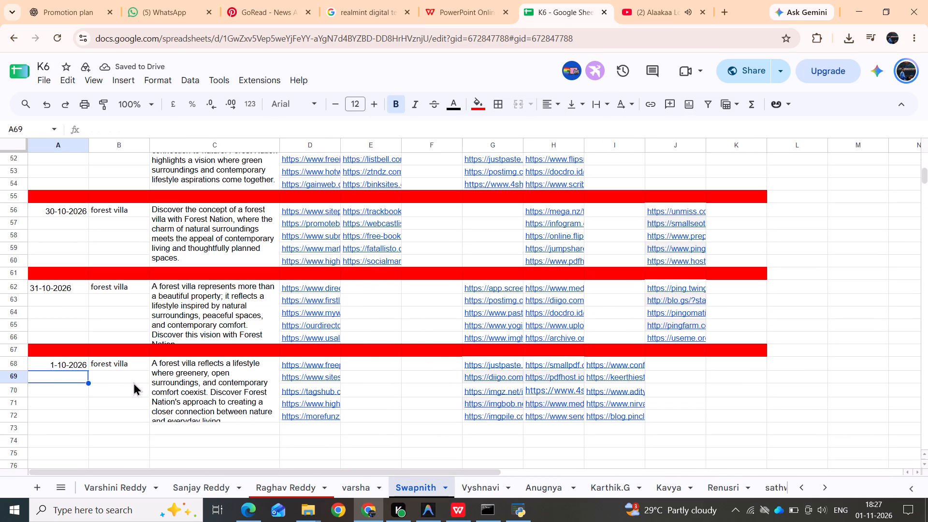
pyautogui.keyDown('ctrl'); pyautogui.moveTo(133, 382); pyautogui.dragTo(143, 390); pyautogui.keyUp('ctrl')
pyautogui.hotkey('ctrl', 'v')
pyautogui.keyDown('ctrl'); pyautogui.moveTo(143, 390); pyautogui.dragTo(137, 392); pyautogui.keyUp('ctrl')
pyautogui.click(73, 381)
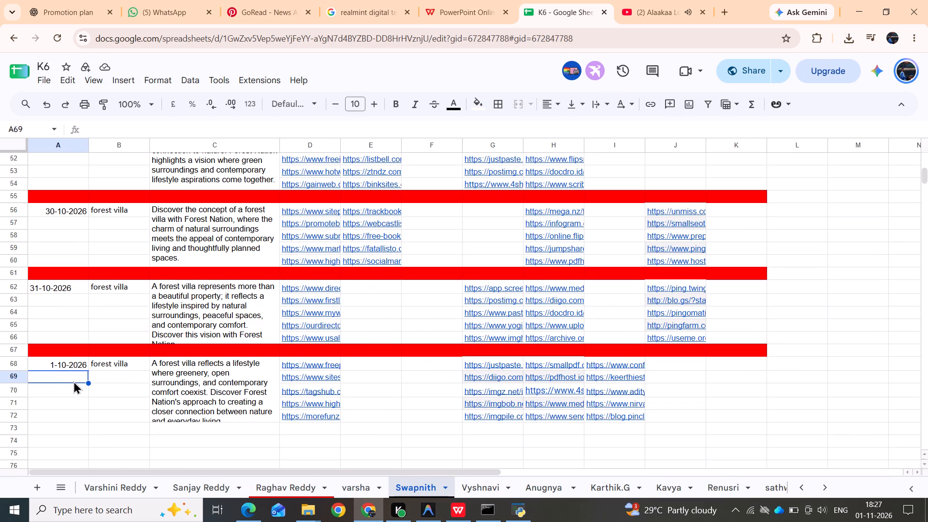
pyautogui.hotkey('ctrl', 'v')
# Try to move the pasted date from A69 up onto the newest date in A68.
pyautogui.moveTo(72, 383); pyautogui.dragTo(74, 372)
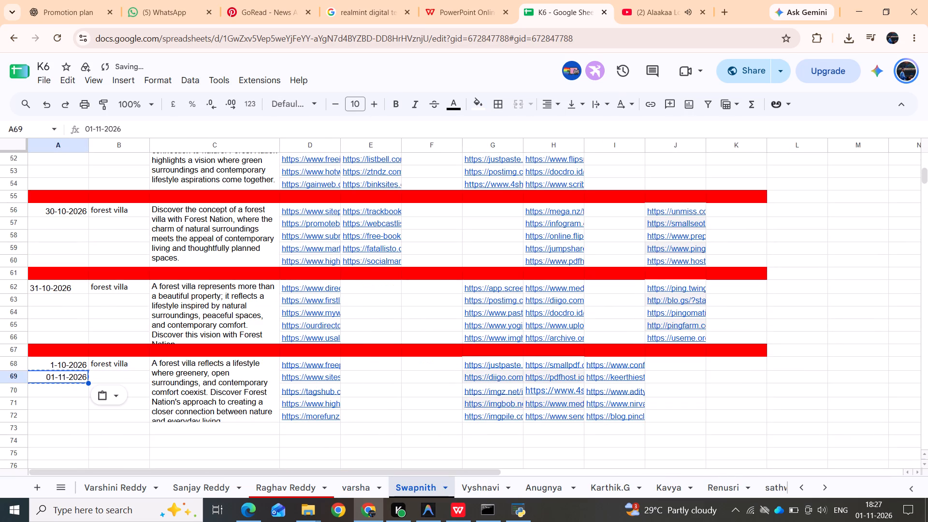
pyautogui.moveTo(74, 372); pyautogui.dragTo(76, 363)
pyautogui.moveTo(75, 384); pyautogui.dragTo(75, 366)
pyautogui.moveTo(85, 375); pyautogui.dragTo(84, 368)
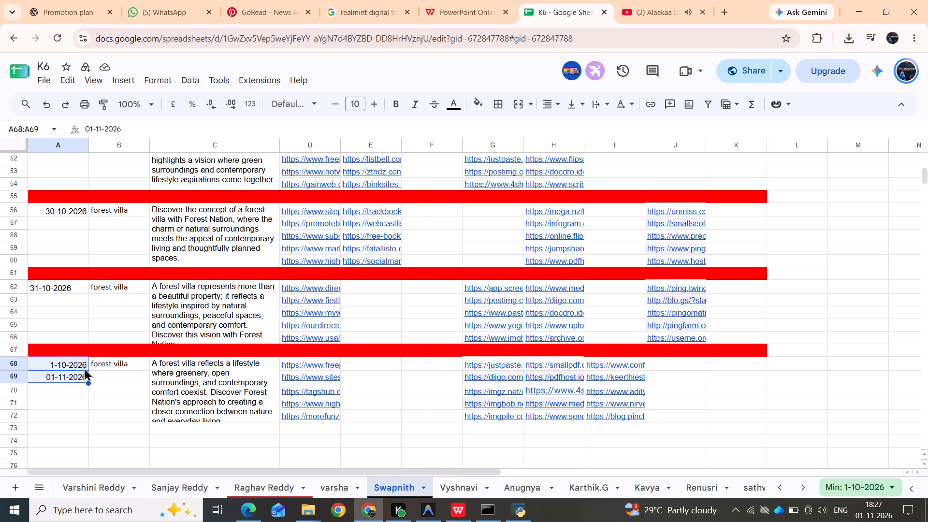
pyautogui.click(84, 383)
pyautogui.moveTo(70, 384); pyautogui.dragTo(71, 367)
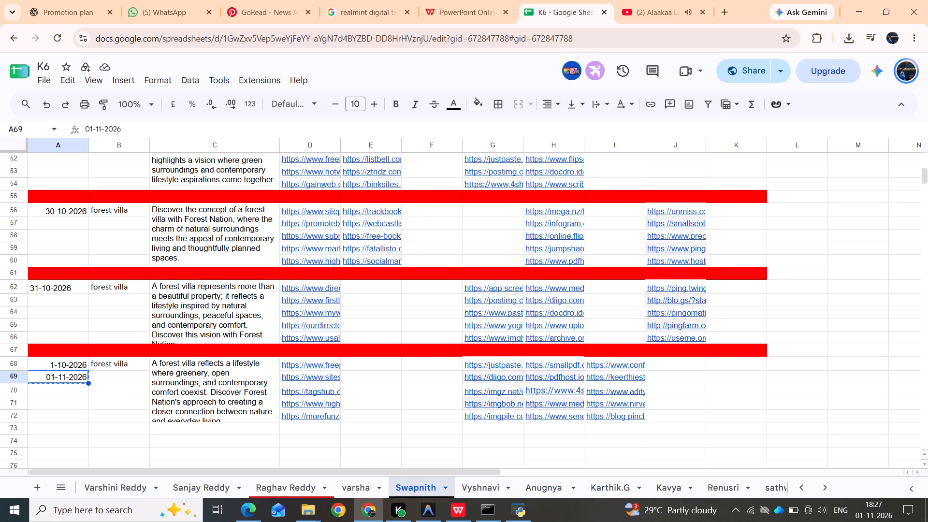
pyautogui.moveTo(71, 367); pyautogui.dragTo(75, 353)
# Clear the newest date in A68 of the Swapnith sheet.
pyautogui.doubleClick(82, 363)
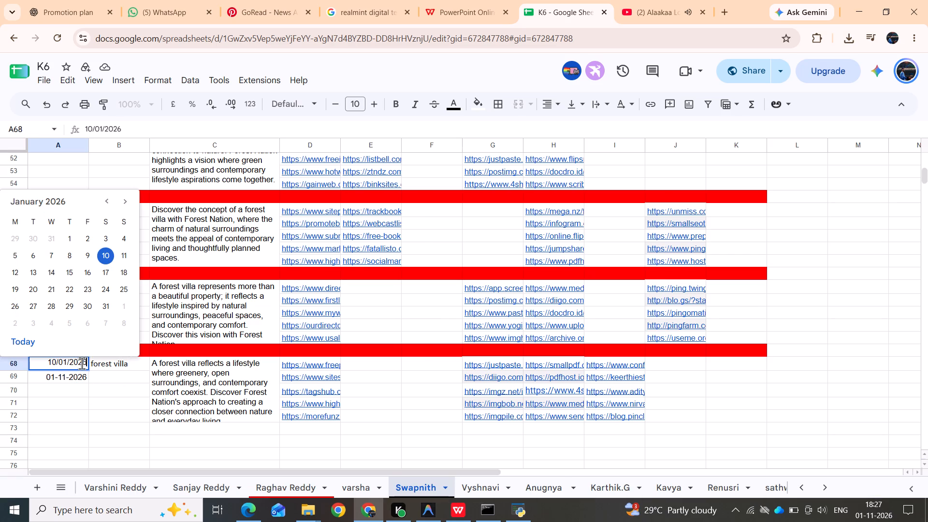
pyautogui.press('Delete')
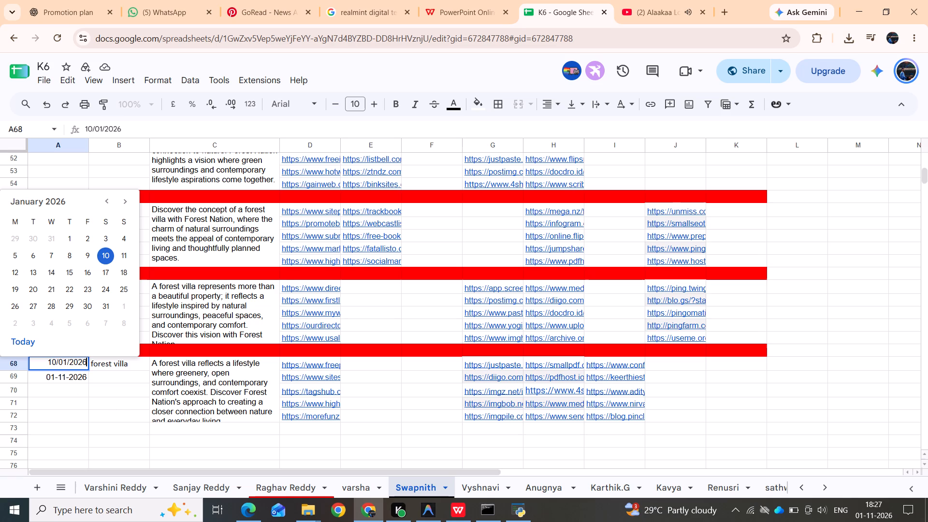
pyautogui.hotkey('ctrl', 'a')
pyautogui.press('BackSpace')
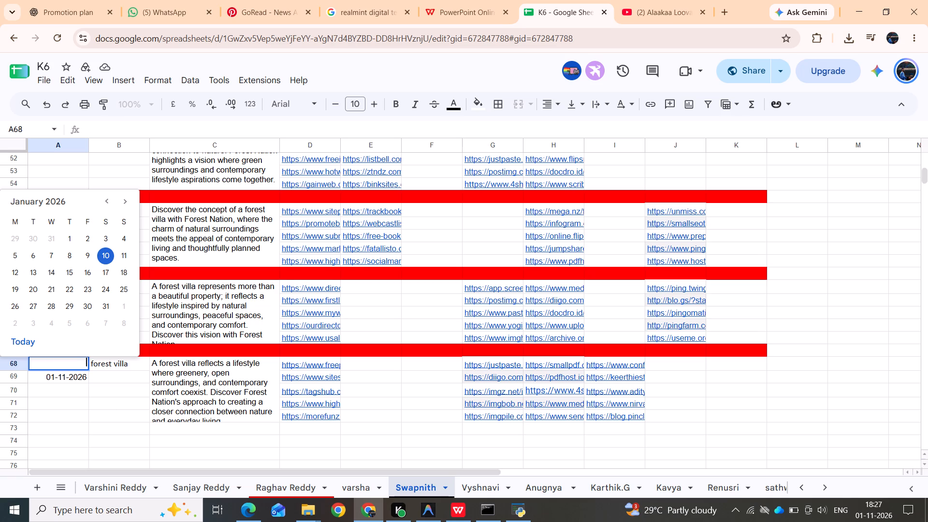
pyautogui.click(74, 382)
pyautogui.click(62, 400)
# Move 01-11-2026 from A69 up into the empty A68 on the Swapnith sheet and save.
pyautogui.click(79, 378)
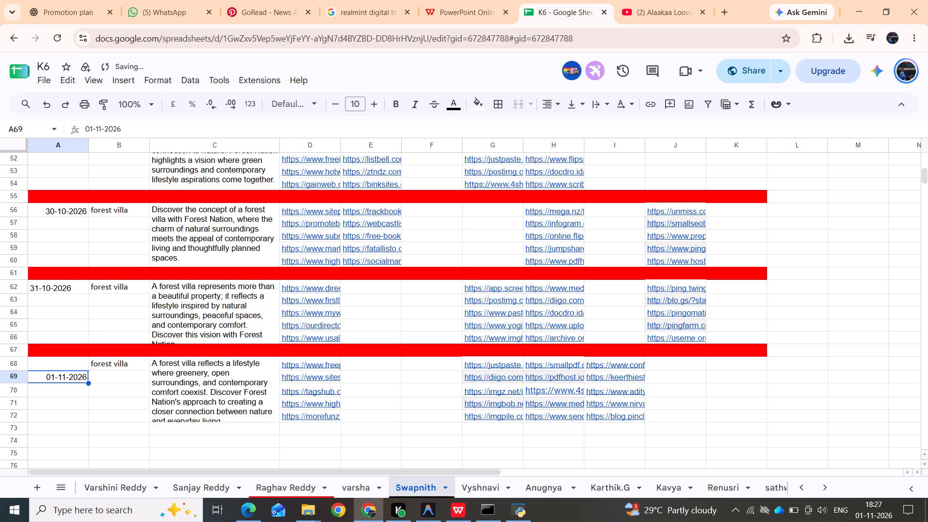
pyautogui.moveTo(81, 382); pyautogui.dragTo(83, 361)
pyautogui.moveTo(78, 376); pyautogui.dragTo(107, 377)
pyautogui.click(108, 377)
pyautogui.click(84, 391)
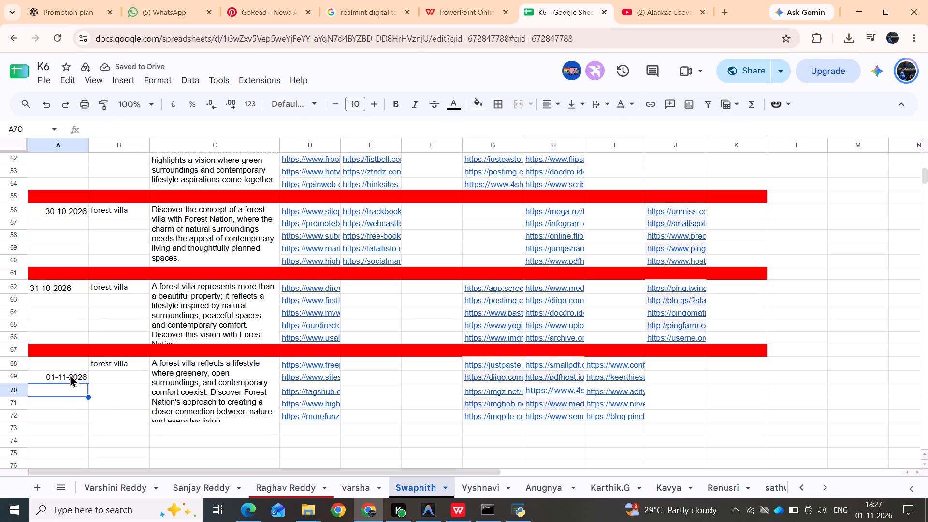
pyautogui.moveTo(70, 374); pyautogui.dragTo(69, 387)
pyautogui.click(73, 400)
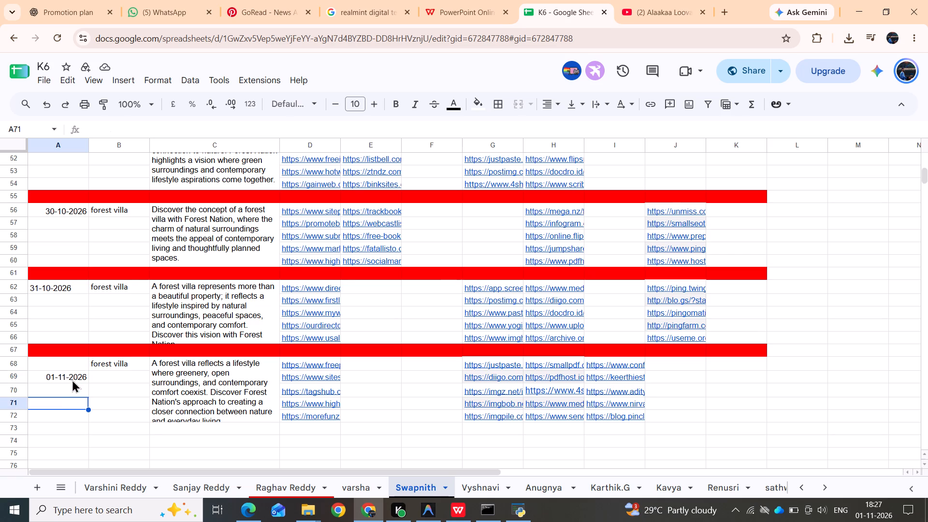
pyautogui.click(72, 379)
pyautogui.moveTo(70, 371); pyautogui.dragTo(72, 361)
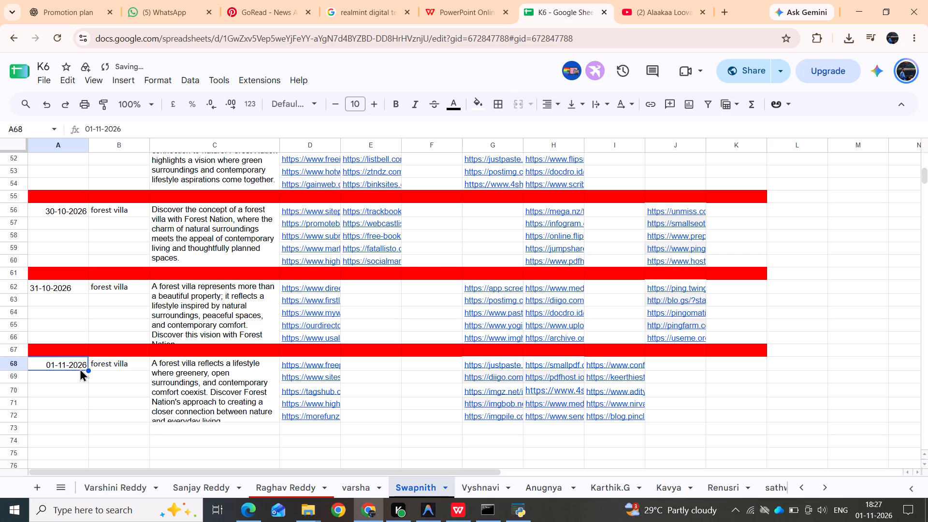
pyautogui.click(81, 379)
pyautogui.hotkey('ctrl', 's')
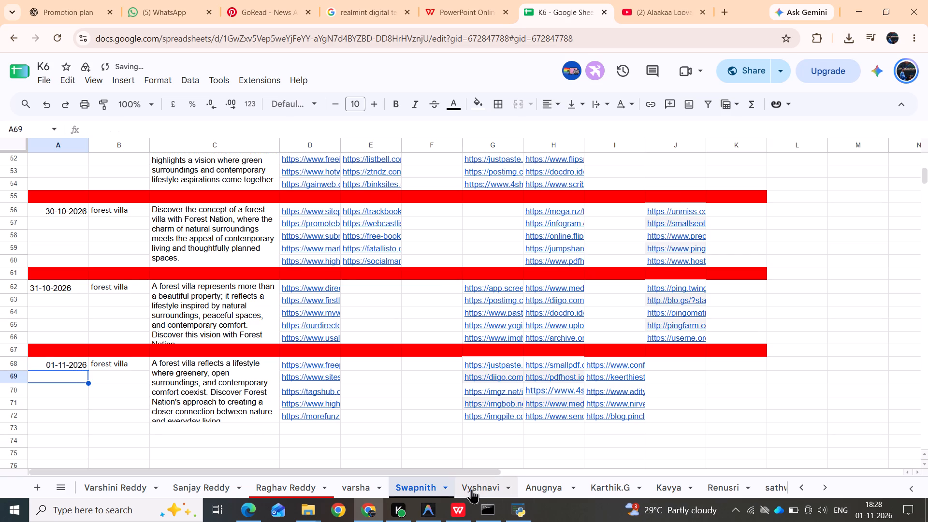
# On K6's Vyshnavi sheet, paste 01-11-2026 into A81 below the newest date and make it bold.
pyautogui.click(472, 489)
pyautogui.scroll(-4, 181, 403)
pyautogui.scroll(-6, 87, 396)
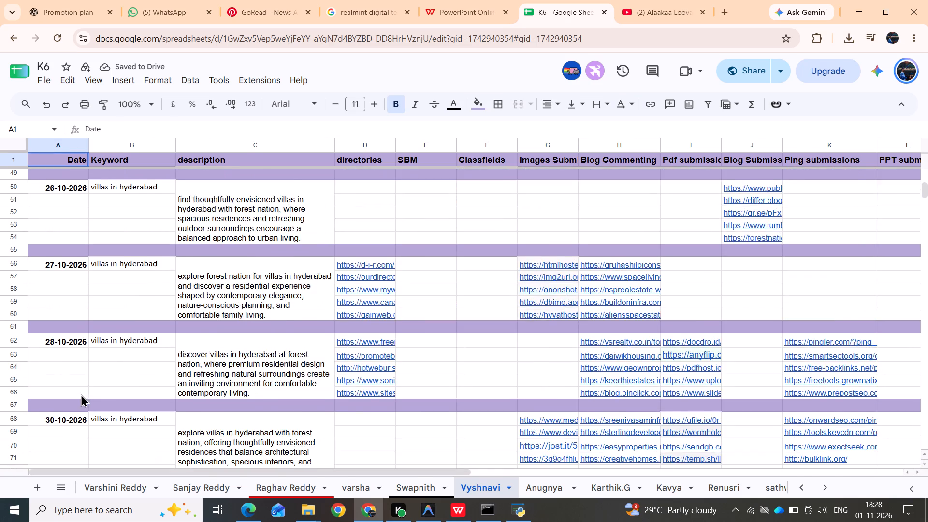
pyautogui.scroll(-4, 74, 394)
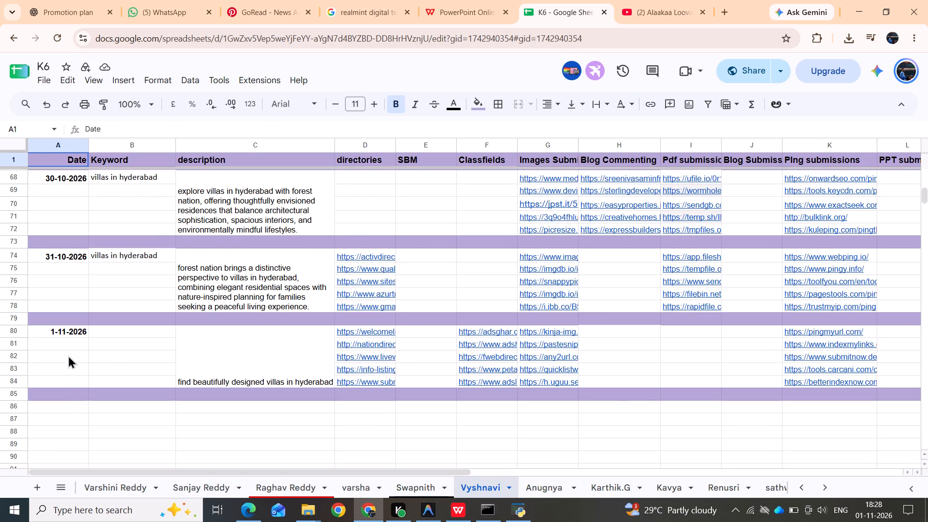
pyautogui.click(72, 345)
pyautogui.hotkey('ctrl', 'v')
pyautogui.hotkey('ctrl', 'a')
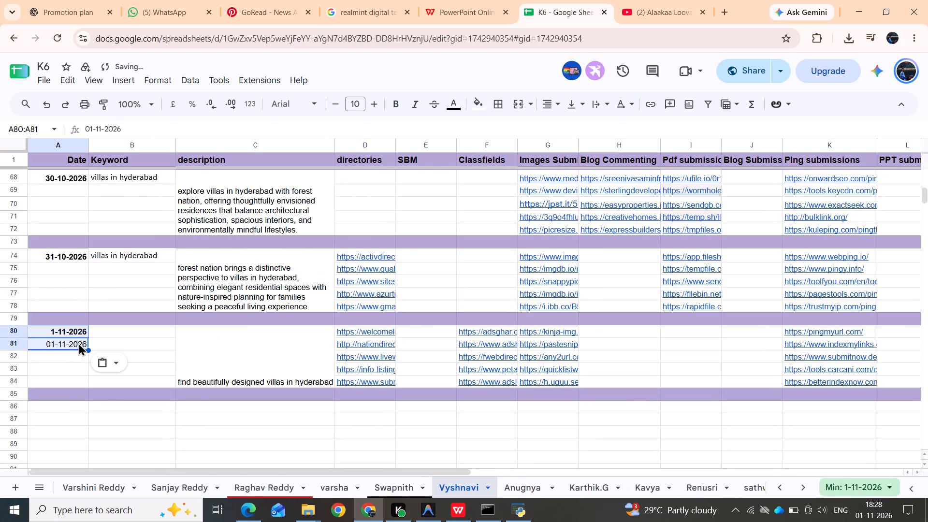
pyautogui.hotkey('ctrl', 'b')
pyautogui.click(78, 343)
pyautogui.click(87, 351)
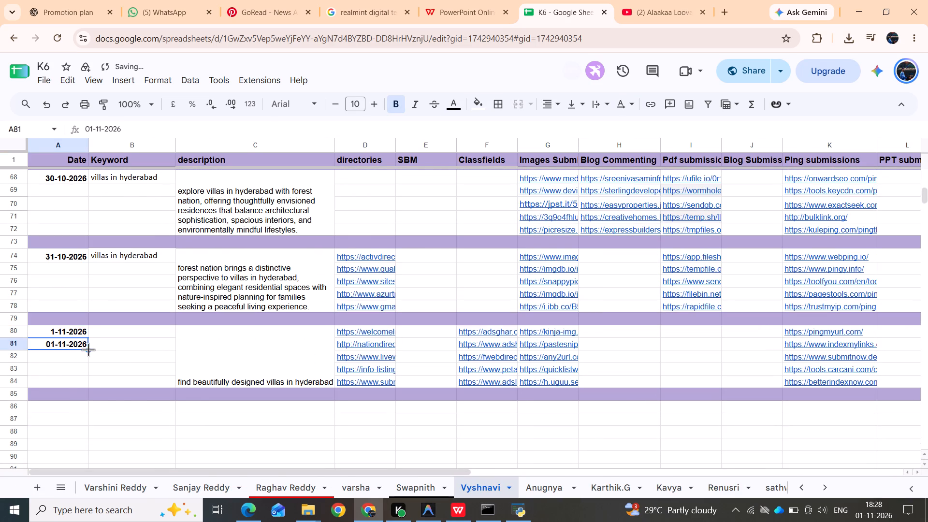
# Move the bold 01-11-2026 from A81 up to replace the date in A80 on the Vyshnavi sheet and save.
pyautogui.moveTo(89, 348); pyautogui.dragTo(89, 334)
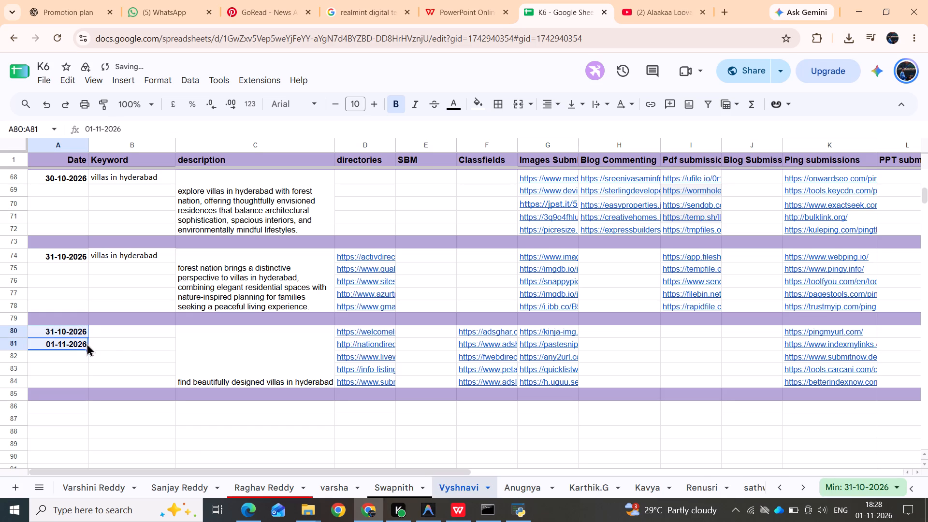
pyautogui.click(117, 348)
pyautogui.click(70, 343)
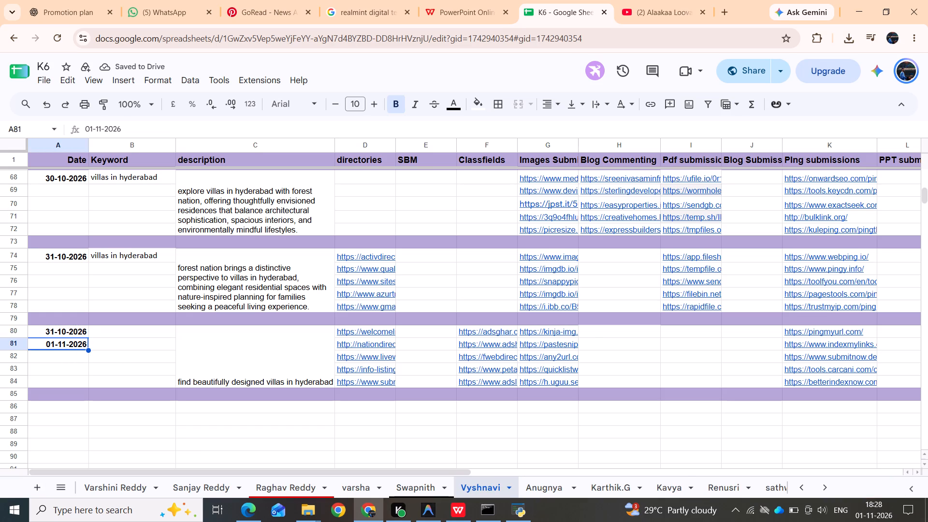
pyautogui.moveTo(64, 350); pyautogui.dragTo(66, 329)
pyautogui.hotkey('ctrl', 's')
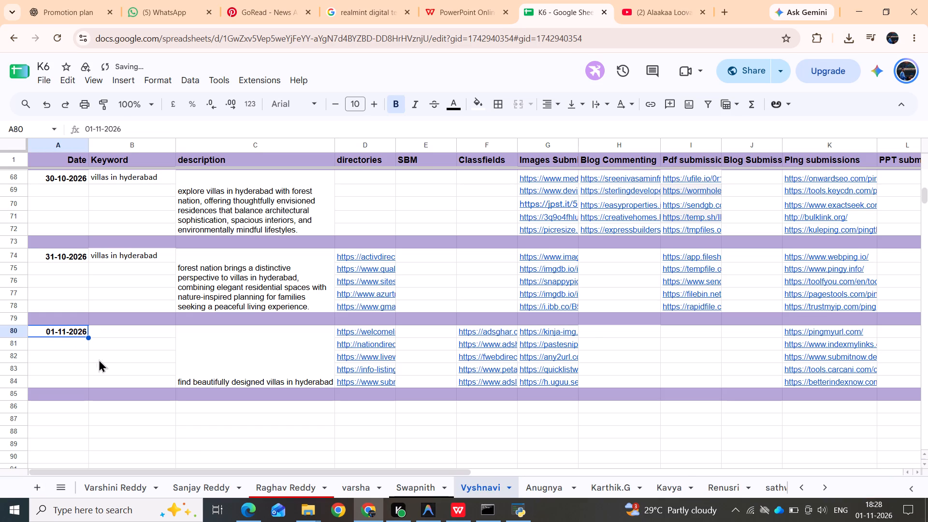
pyautogui.hotkey('ctrl', 's')
# On K6's Kavya sheet, paste 01-11-2026 into A81 and move it up to replace the newest date in A80.
pyautogui.click(541, 480)
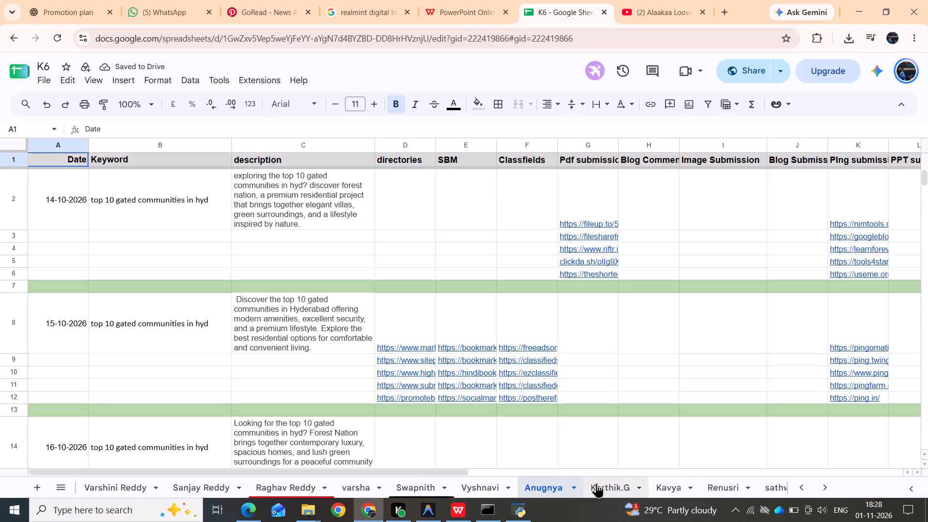
pyautogui.click(596, 483)
pyautogui.click(661, 485)
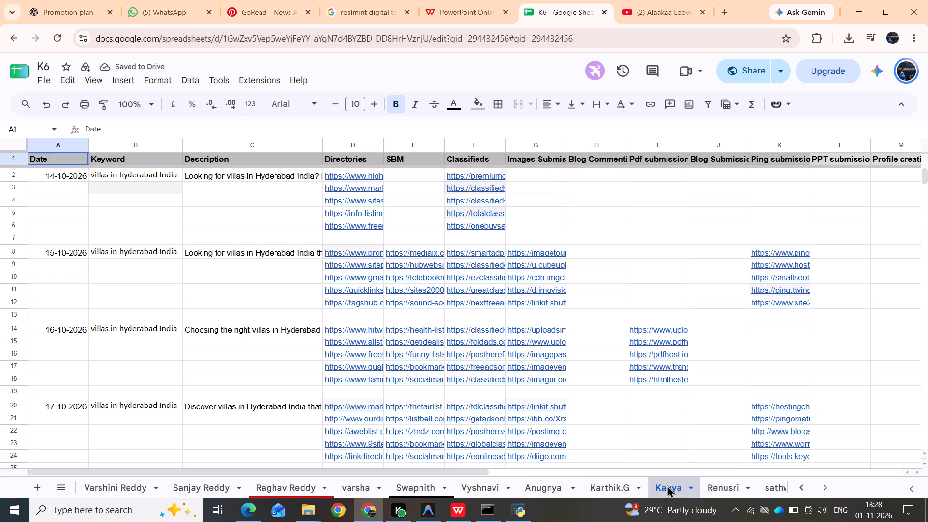
pyautogui.scroll(-15, 344, 388)
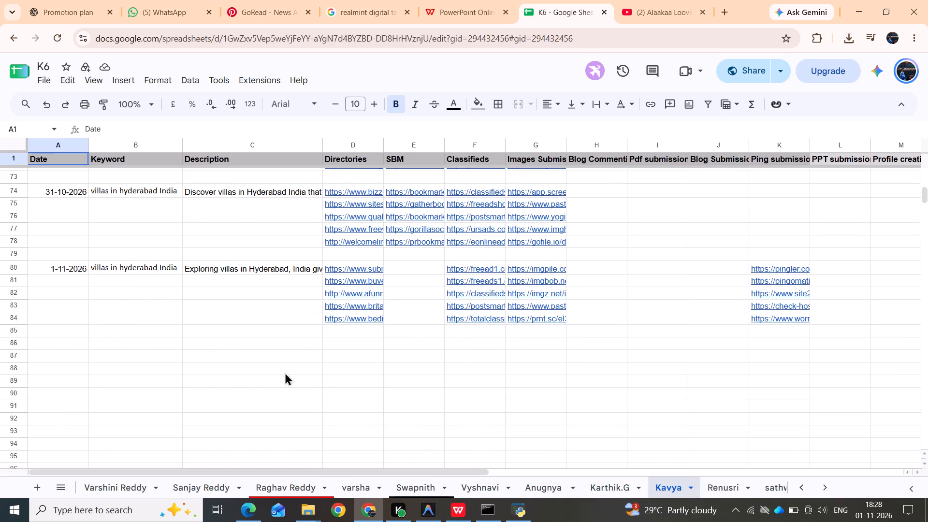
pyautogui.click(46, 282)
pyautogui.hotkey('ctrl', 'v')
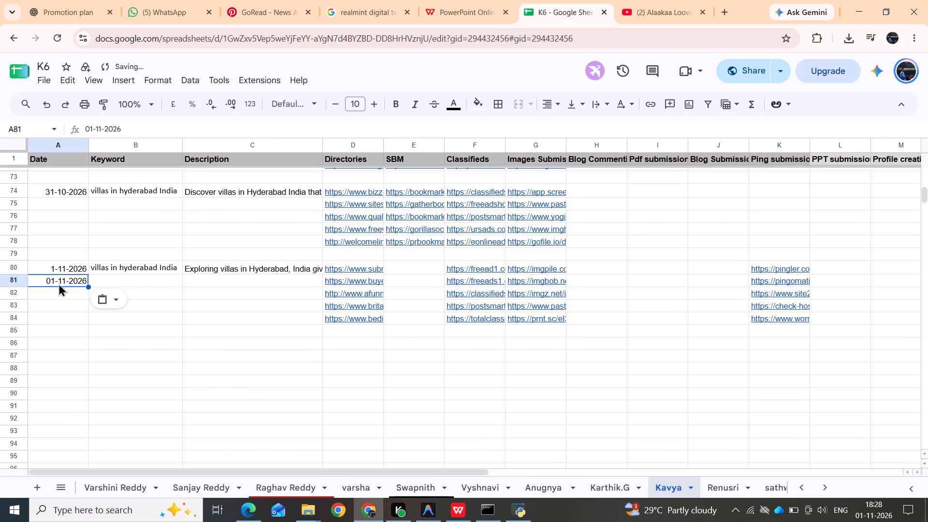
pyautogui.click(58, 289)
pyautogui.click(63, 282)
pyautogui.moveTo(65, 287); pyautogui.dragTo(65, 273)
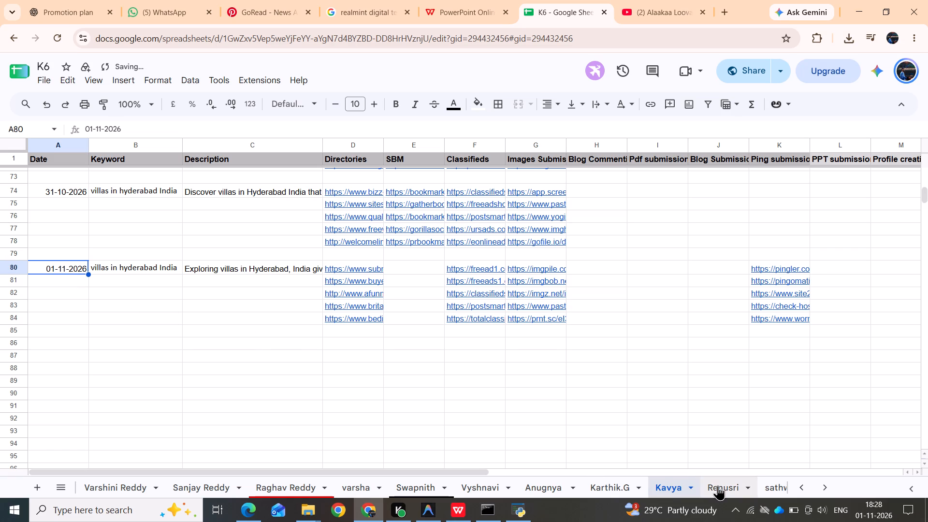
# On K6's Renusri sheet, paste 01-11-2026 into A87, move it up to replace the newest date in A86, and save.
pyautogui.click(718, 485)
pyautogui.scroll(-18, 192, 305)
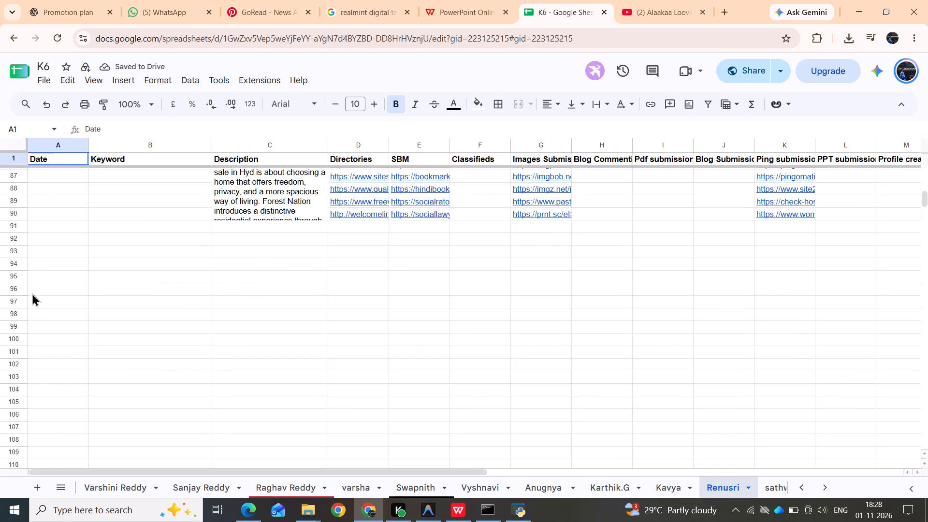
pyautogui.scroll(3, 34, 235)
pyautogui.click(73, 358)
pyautogui.hotkey('ctrl', 'v')
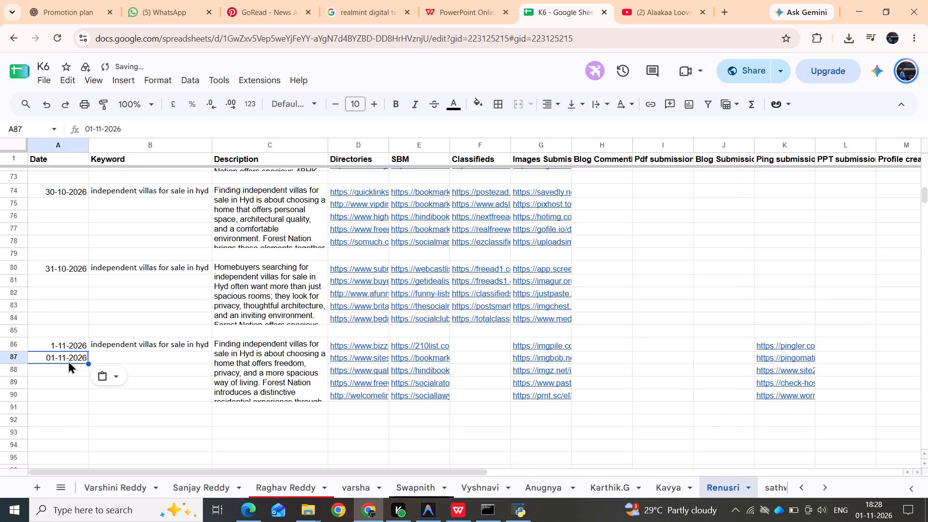
pyautogui.click(66, 363)
pyautogui.moveTo(66, 363); pyautogui.dragTo(68, 348)
pyautogui.click(73, 352)
pyautogui.hotkey('ctrl', 's')
# On K6's sathwik sheet, paste 01-11-2026 into A78, move it up to replace the newest date in A77, and save.
pyautogui.click(765, 481)
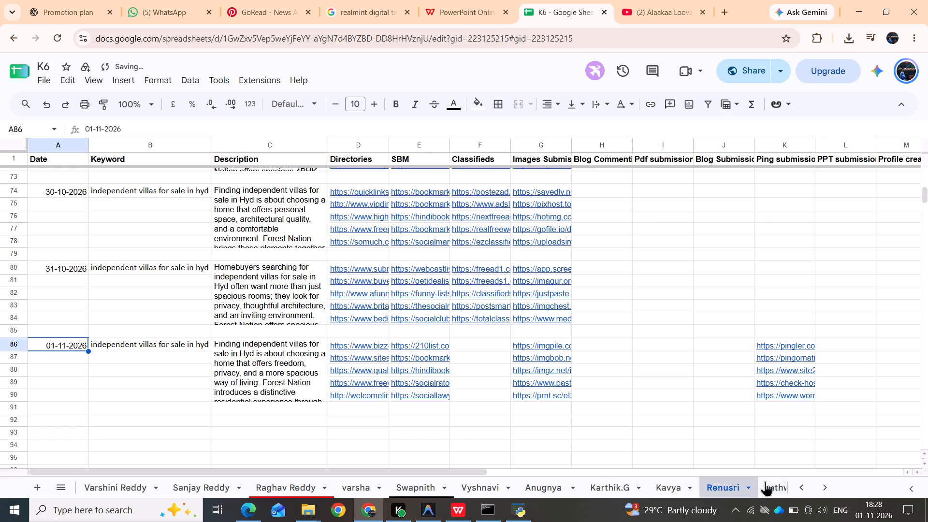
pyautogui.scroll(-16, 178, 339)
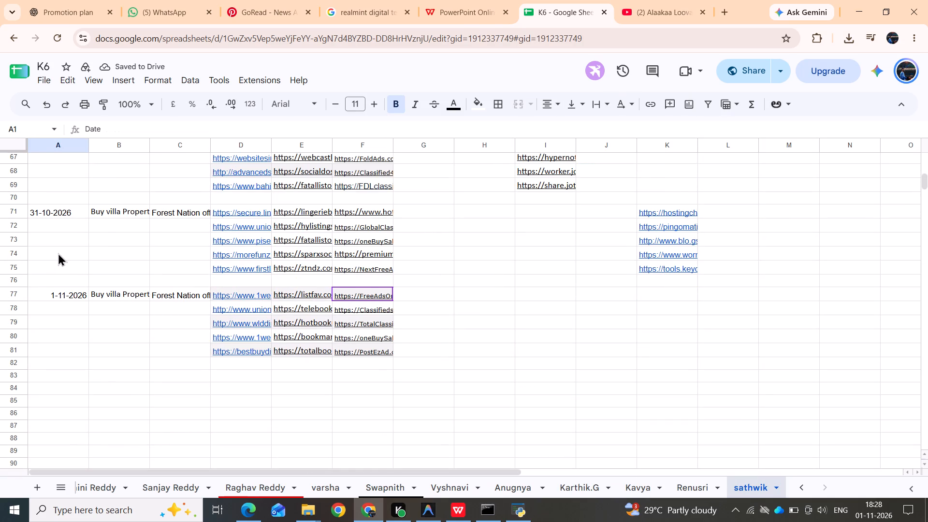
pyautogui.click(58, 253)
pyautogui.hotkey('ctrl', 'v')
pyautogui.moveTo(67, 254); pyautogui.dragTo(67, 238)
pyautogui.click(67, 238)
pyautogui.hotkey('ctrl', 's')
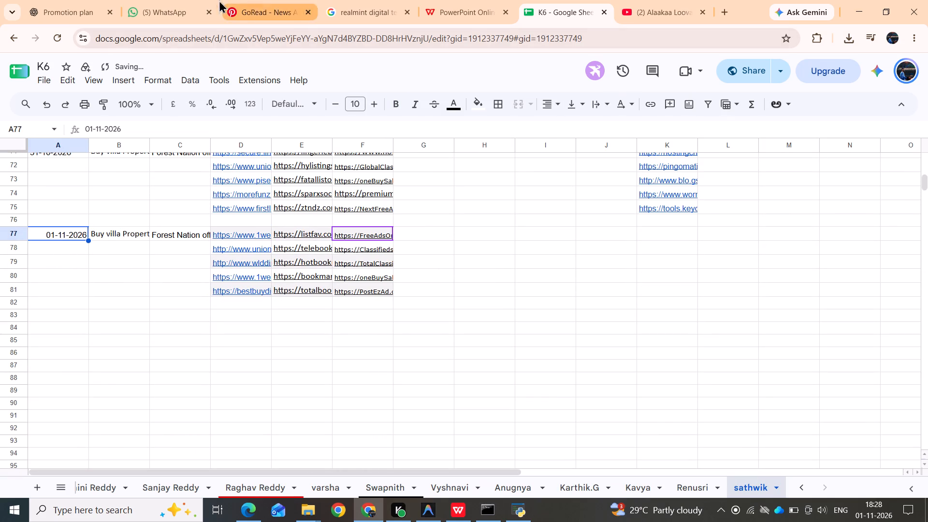
# Switch to YouTube and resume the paused Alaakaa Loova video.
pyautogui.click(676, 0)
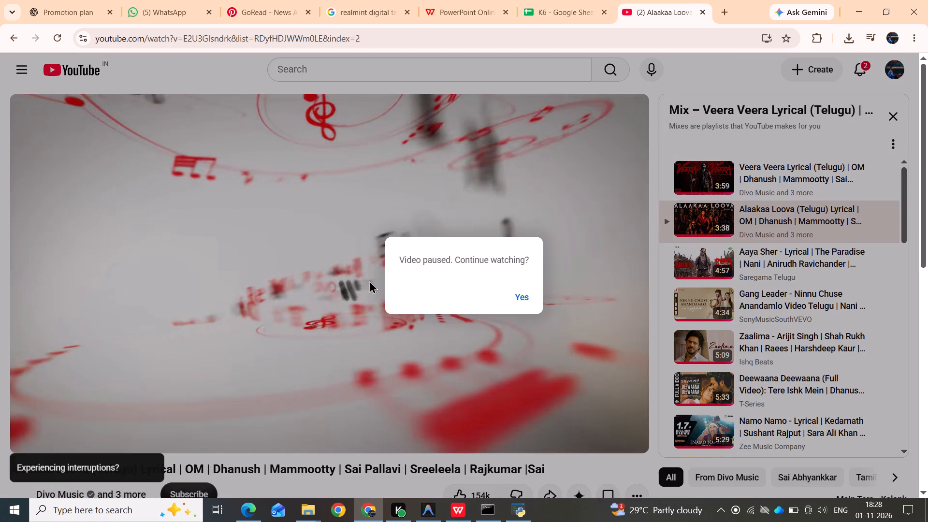
pyautogui.click(516, 293)
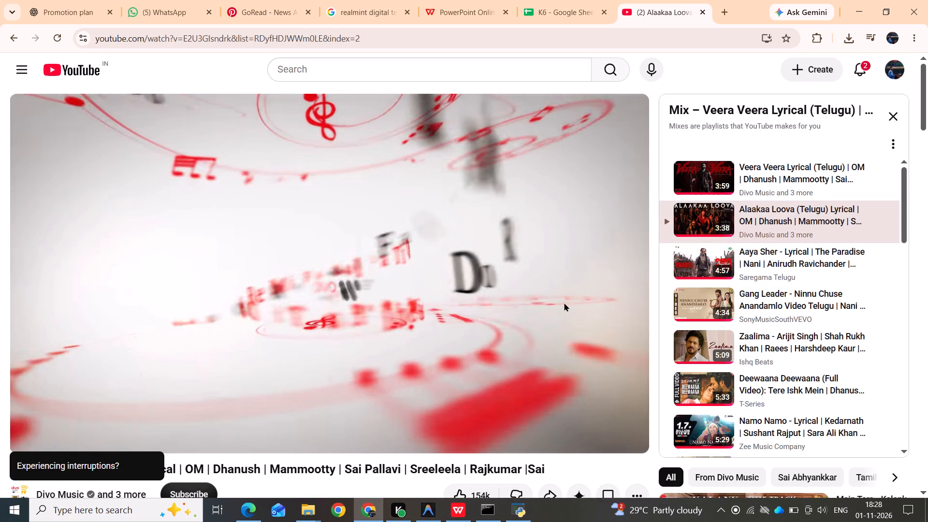
# Browse the YouTube mix playlist and home feed, and start playing the My Mix playlist.
pyautogui.scroll(1, 700, 311)
pyautogui.scroll(-6, 713, 307)
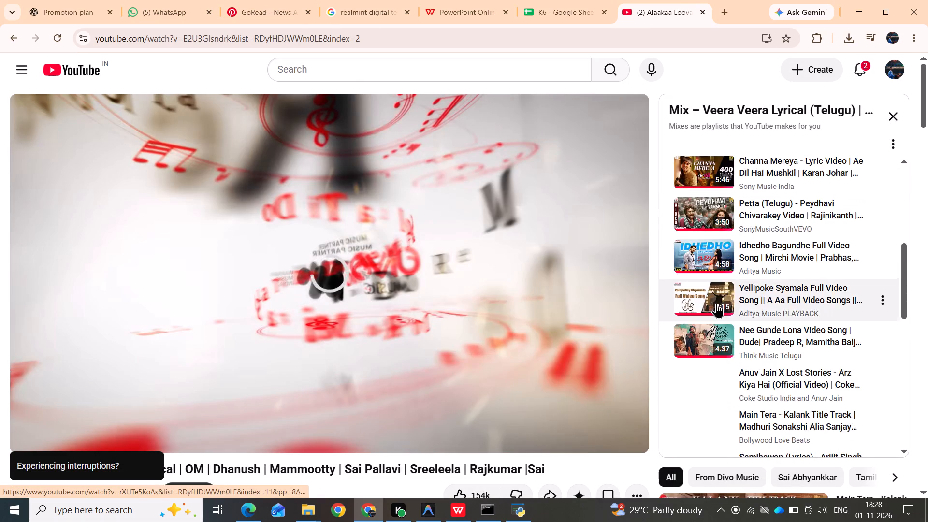
pyautogui.scroll(-1, 716, 303)
pyautogui.click(79, 69)
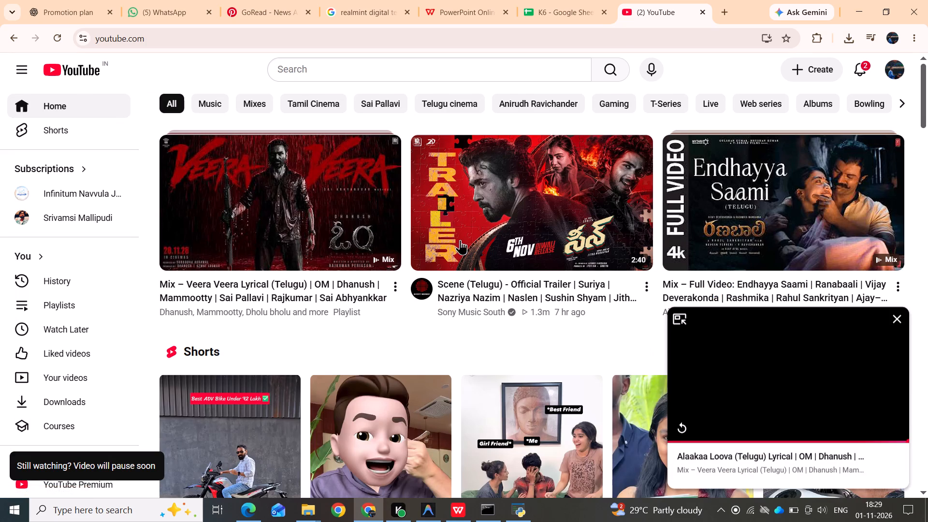
pyautogui.scroll(-9, 364, 247)
pyautogui.scroll(1, 449, 226)
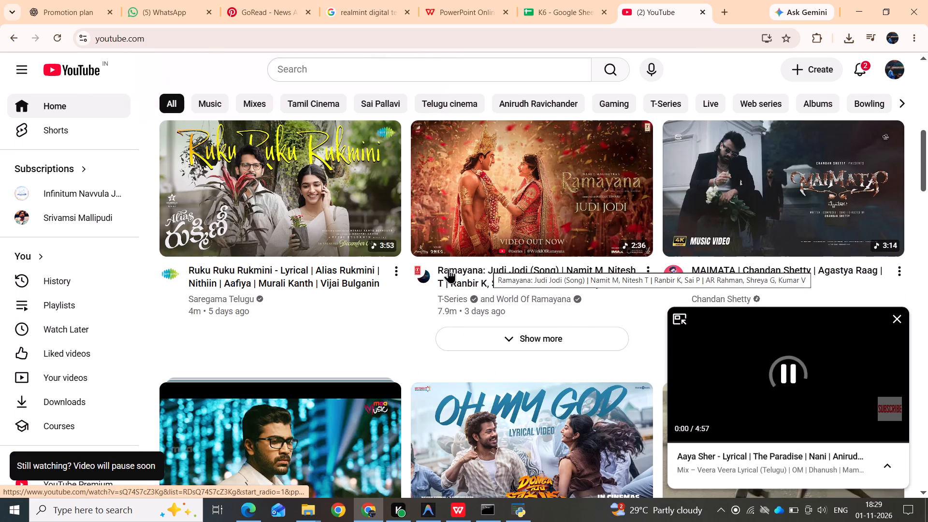
pyautogui.scroll(-12, 430, 265)
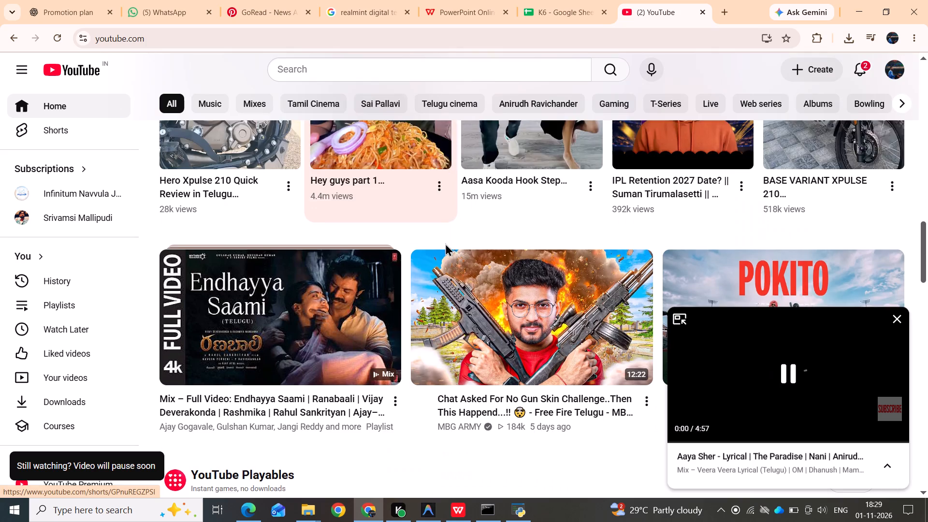
pyautogui.scroll(-11, 445, 243)
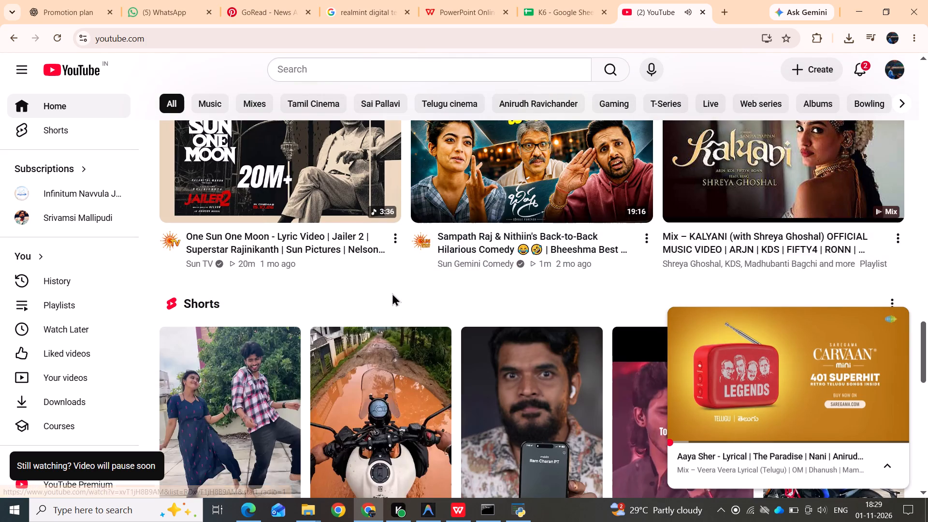
pyautogui.scroll(-7, 384, 279)
pyautogui.scroll(-2, 428, 268)
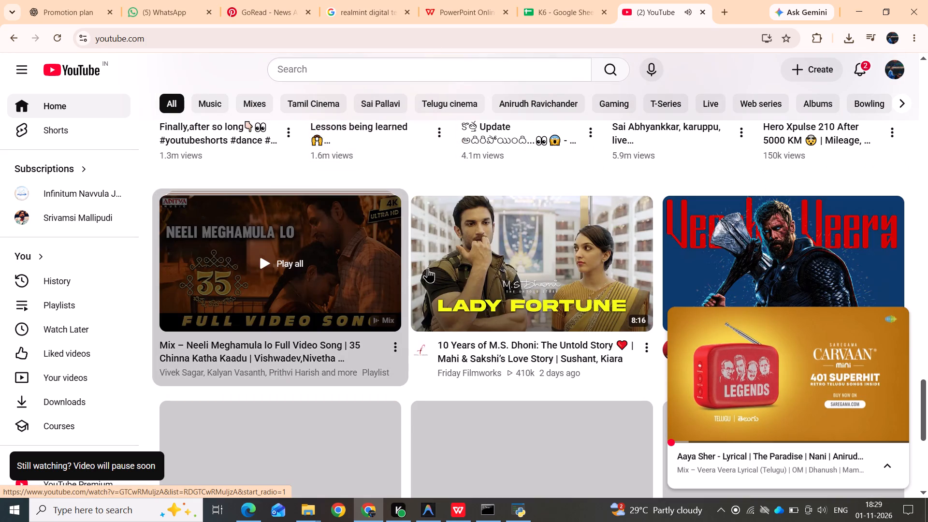
pyautogui.scroll(-3, 428, 268)
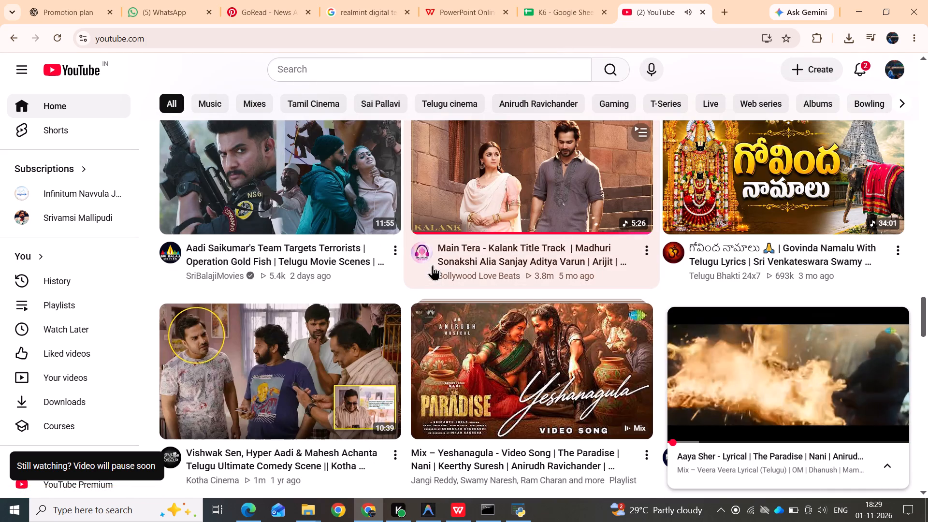
pyautogui.scroll(6, 433, 265)
pyautogui.scroll(20, 433, 265)
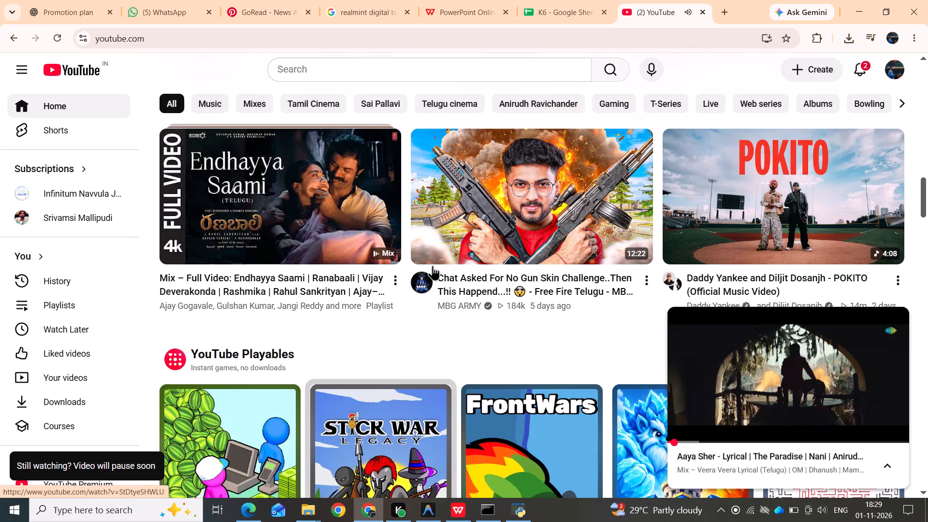
pyautogui.scroll(20, 433, 265)
pyautogui.scroll(3, 433, 265)
pyautogui.click(261, 205)
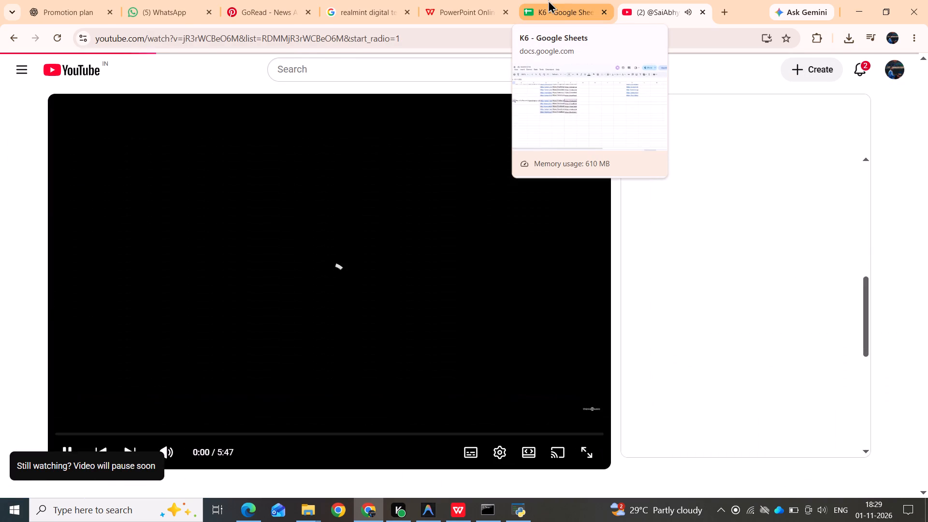
# Switch back to the K6 spreadsheet in Google Sheets and save it.
pyautogui.click(548, 0)
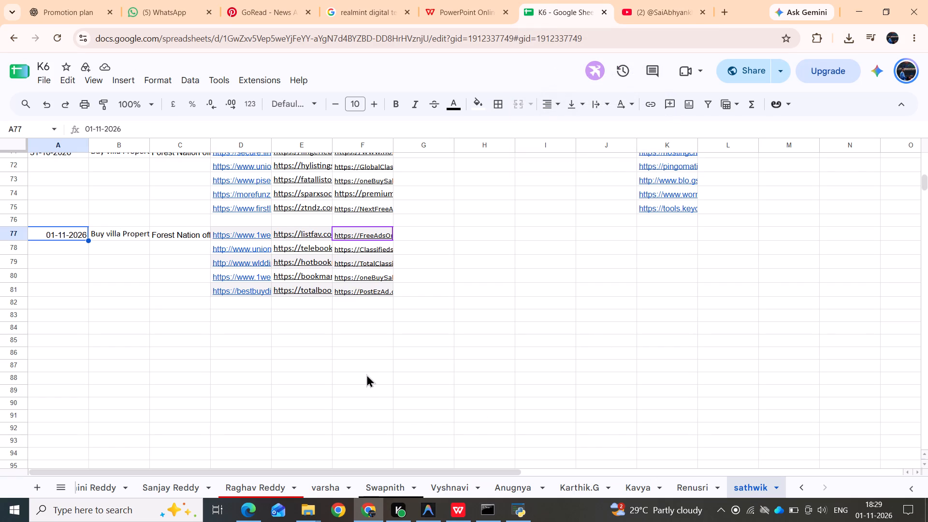
pyautogui.click(366, 374)
pyautogui.hotkey('ctrl', 's')
pyautogui.hotkey('ctrl', 's')
pyautogui.hotkey('ctrl', 's')
# Return to the Google Sheets file list, open the K7 spreadsheet, and dismiss the signed-in account notice.
pyautogui.click(19, 63)
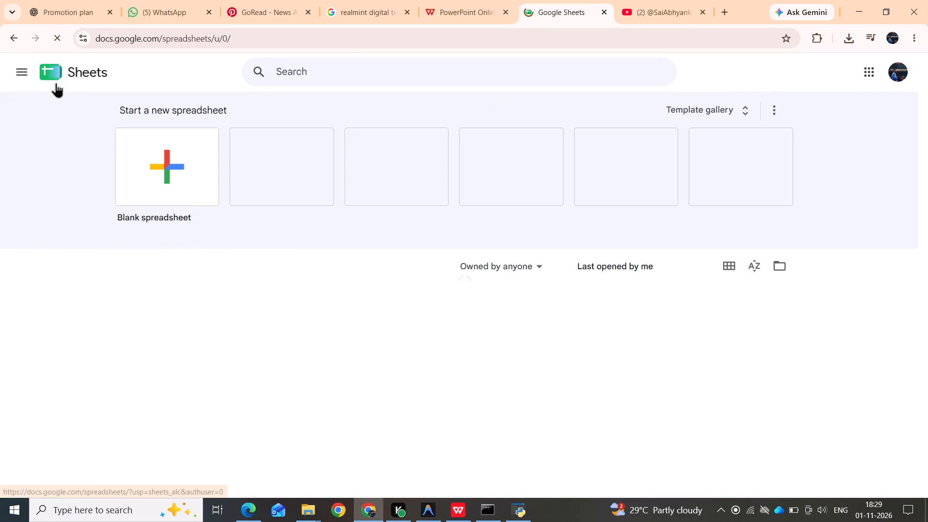
pyautogui.click(634, 0)
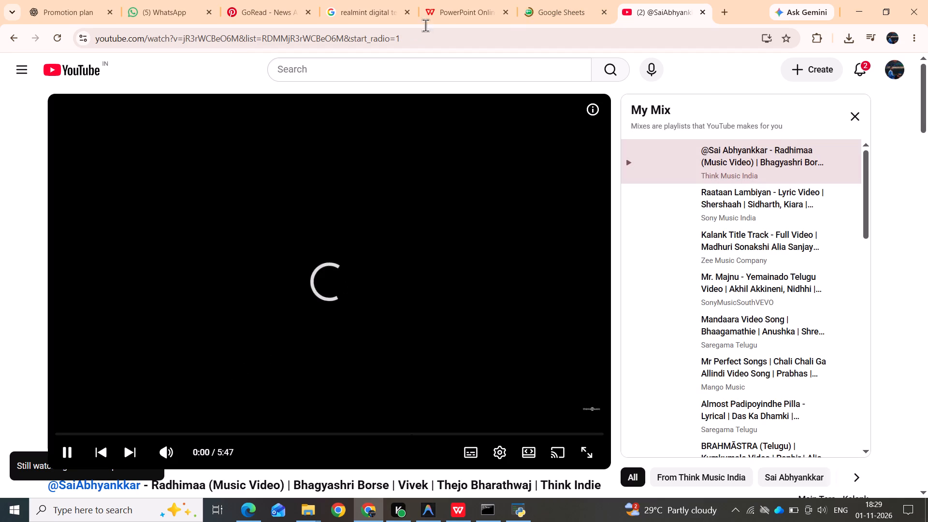
pyautogui.click(548, 0)
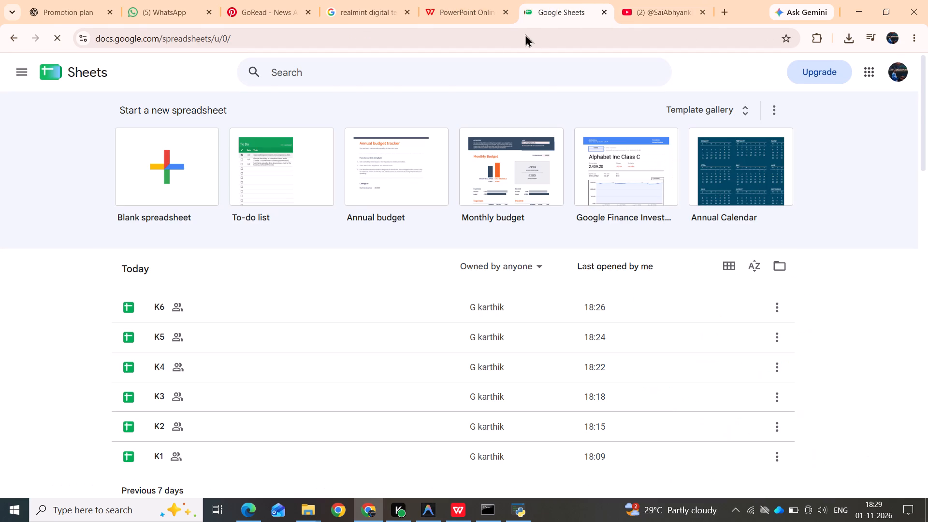
pyautogui.scroll(-3, 166, 373)
pyautogui.scroll(-1, 195, 340)
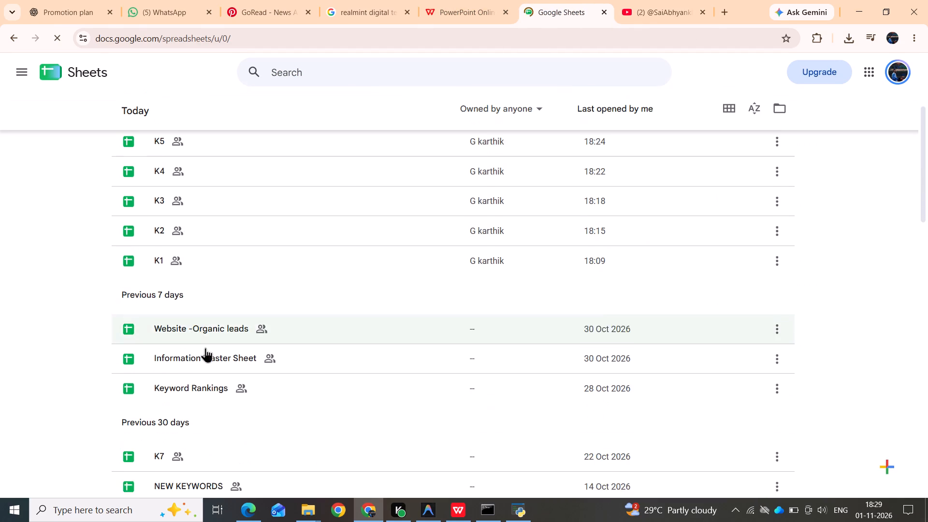
pyautogui.click(160, 411)
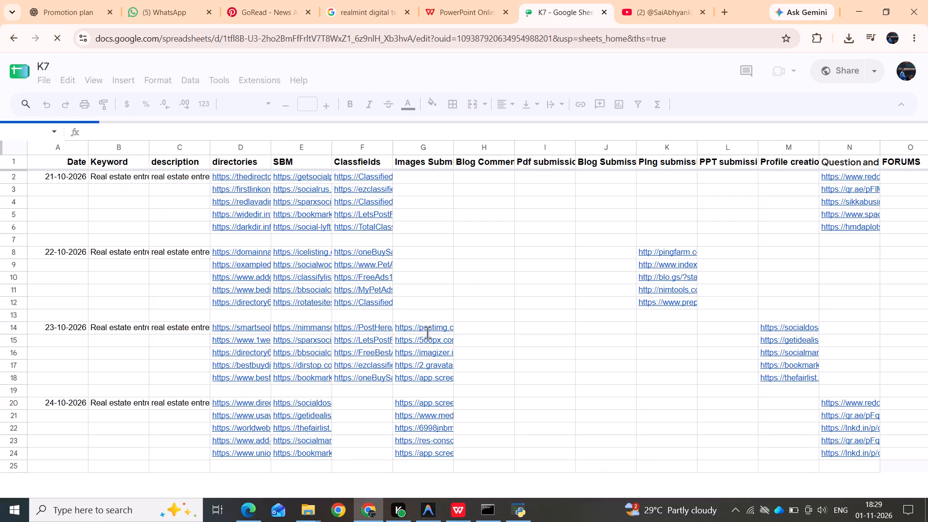
pyautogui.scroll(-12, 269, 308)
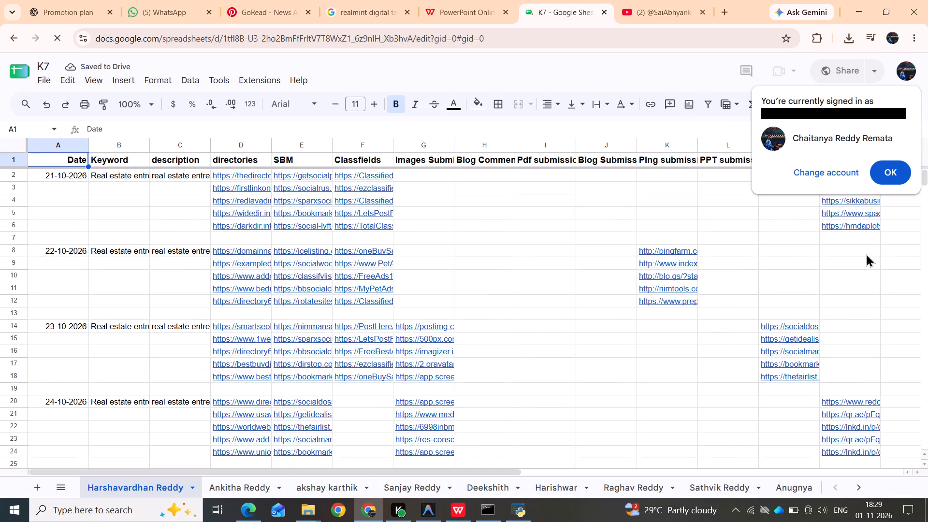
pyautogui.click(884, 165)
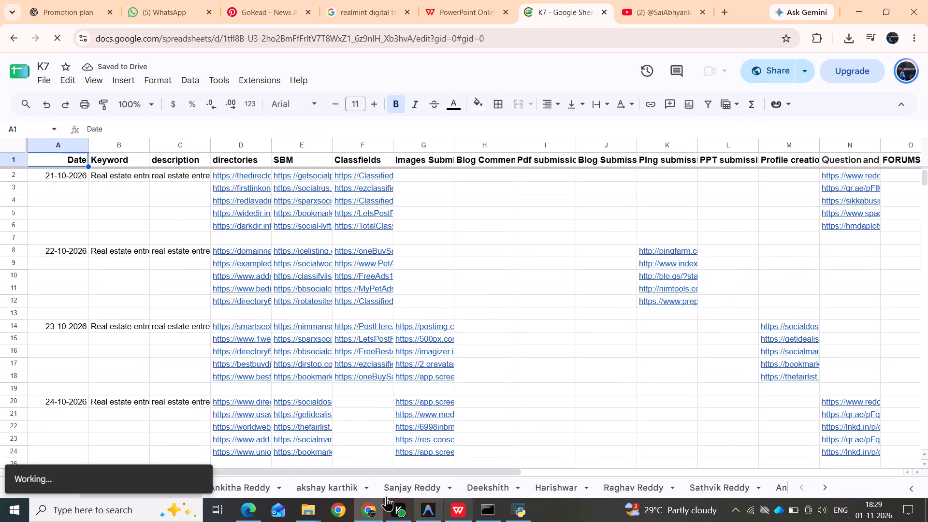
# On K7's Raghav sheet, paste 01-11-2026 into A50 and move it up to replace the newest date in A49.
pyautogui.click(325, 491)
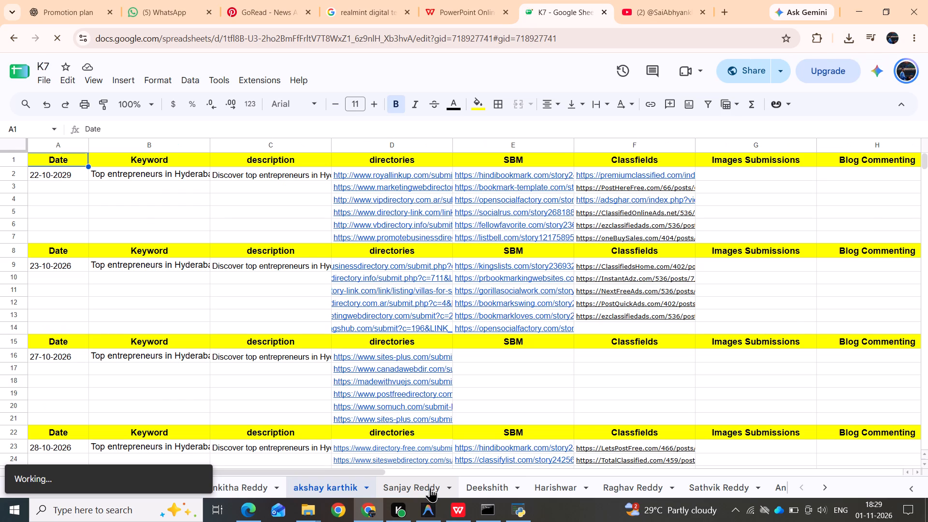
pyautogui.click(430, 487)
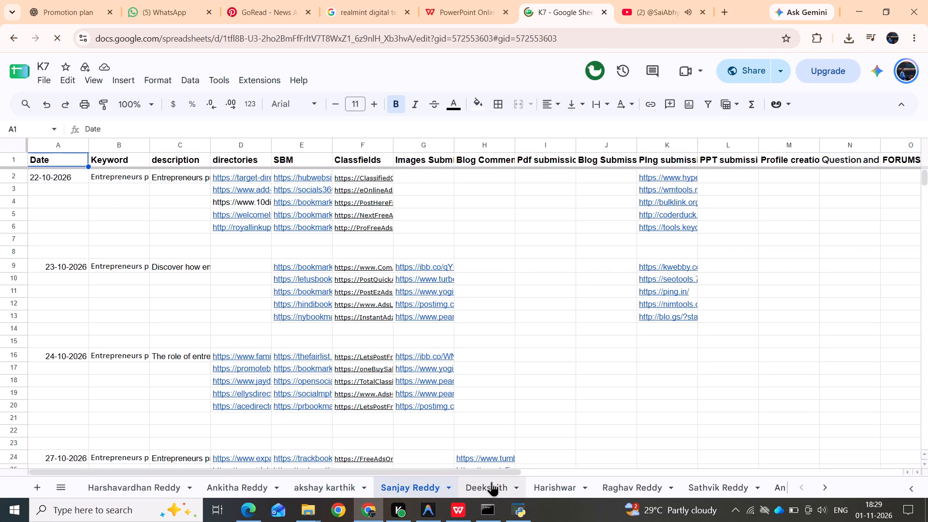
pyautogui.click(492, 481)
pyautogui.click(613, 488)
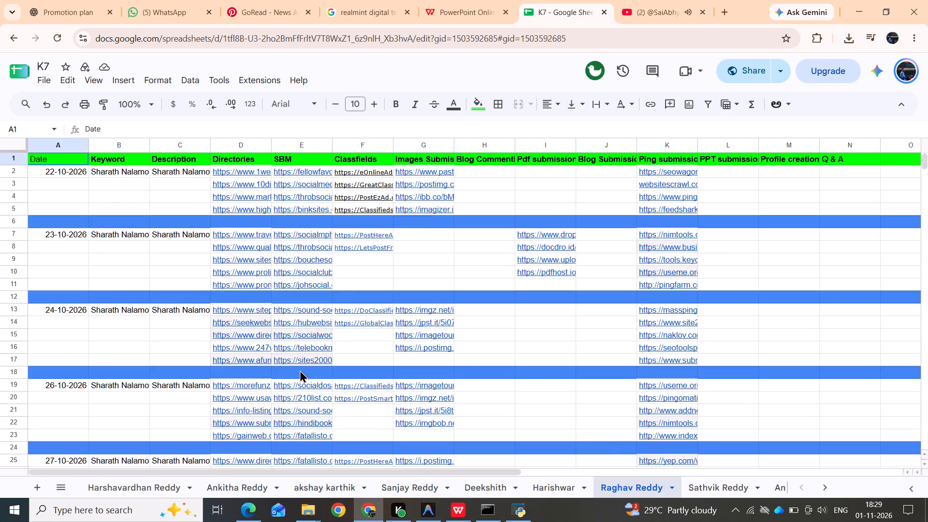
pyautogui.scroll(-10, 280, 358)
pyautogui.click(64, 176)
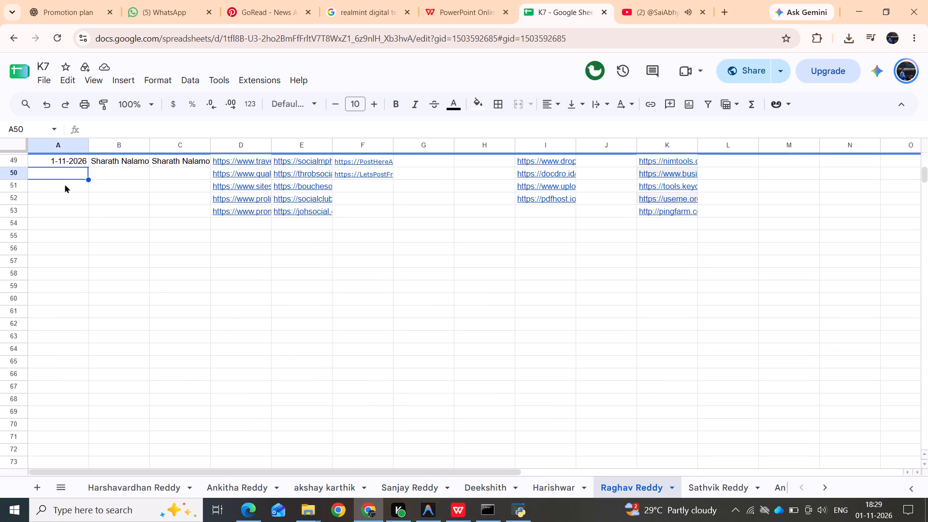
pyautogui.hotkey('ctrl', 'v')
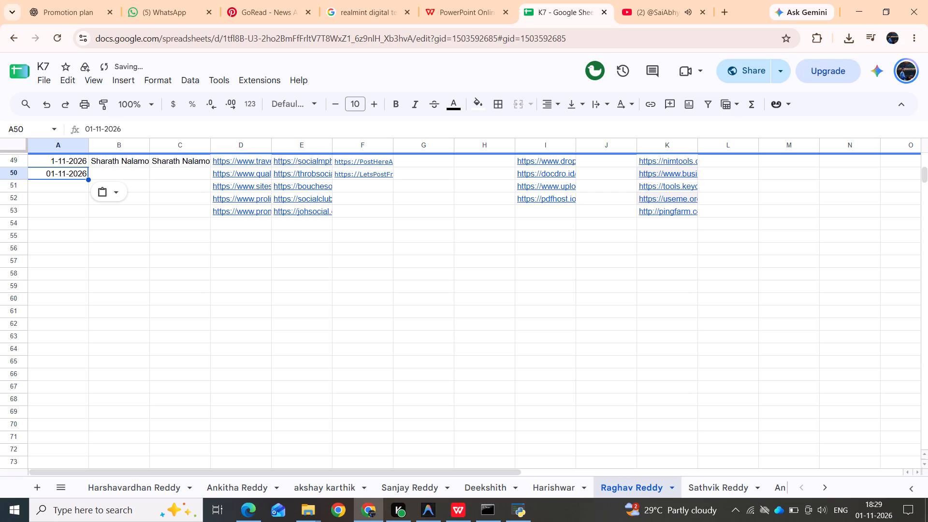
pyautogui.moveTo(70, 178); pyautogui.dragTo(69, 163)
pyautogui.click(69, 163)
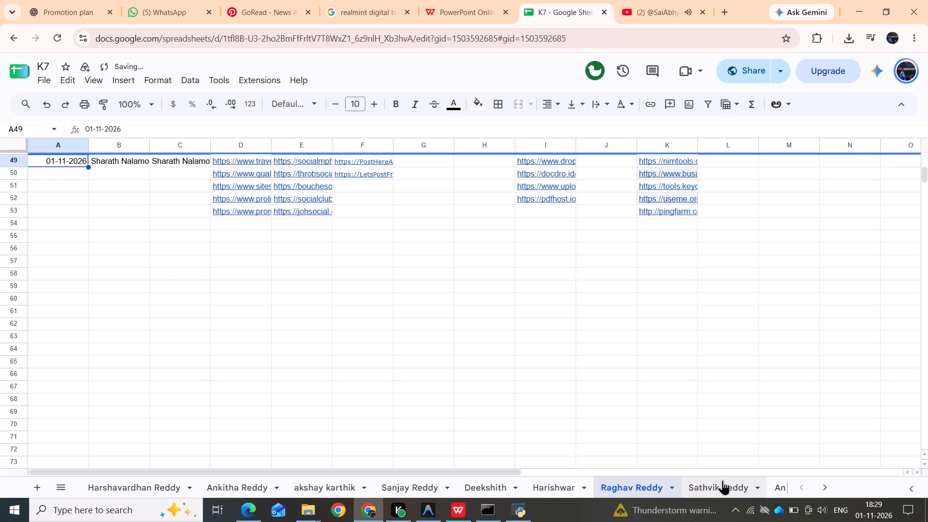
# On K7's Sathvik sheet, paste 01-11-2026 into A73 and move it up to replace the newest date in A72.
pyautogui.click(723, 480)
pyautogui.scroll(-10, 333, 395)
pyautogui.scroll(-3, 207, 362)
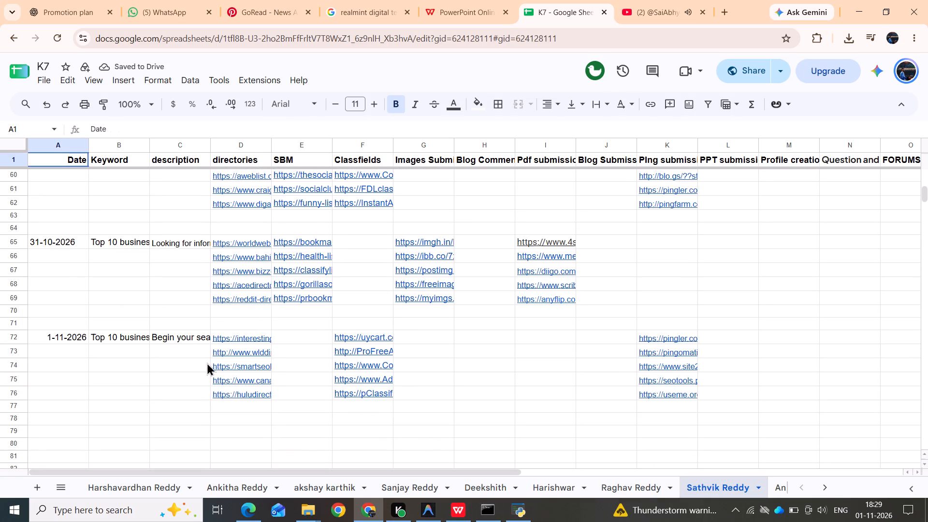
pyautogui.click(46, 343)
pyautogui.click(62, 351)
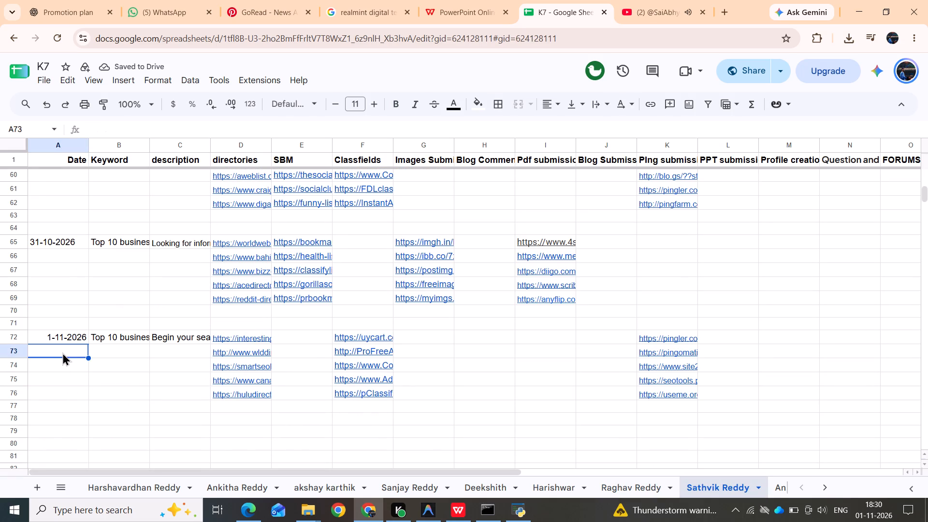
pyautogui.hotkey('ctrl', 'v')
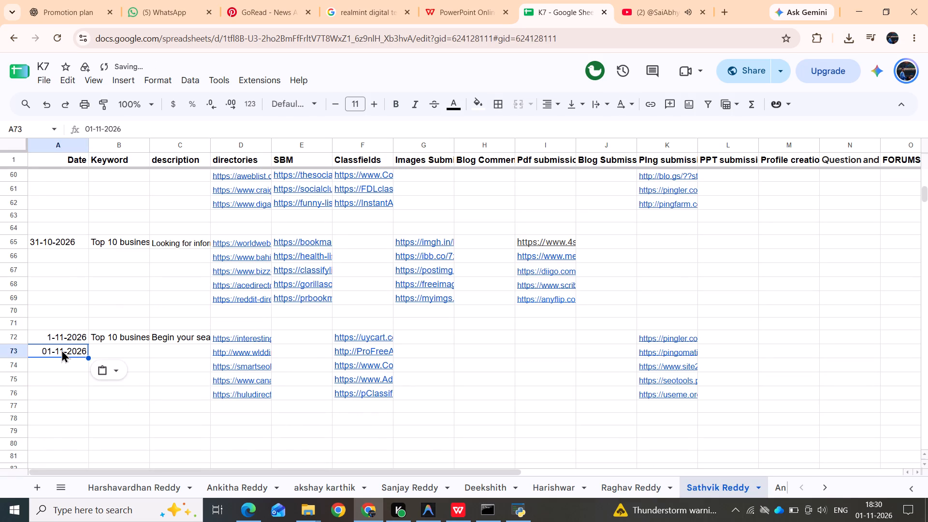
pyautogui.click(61, 356)
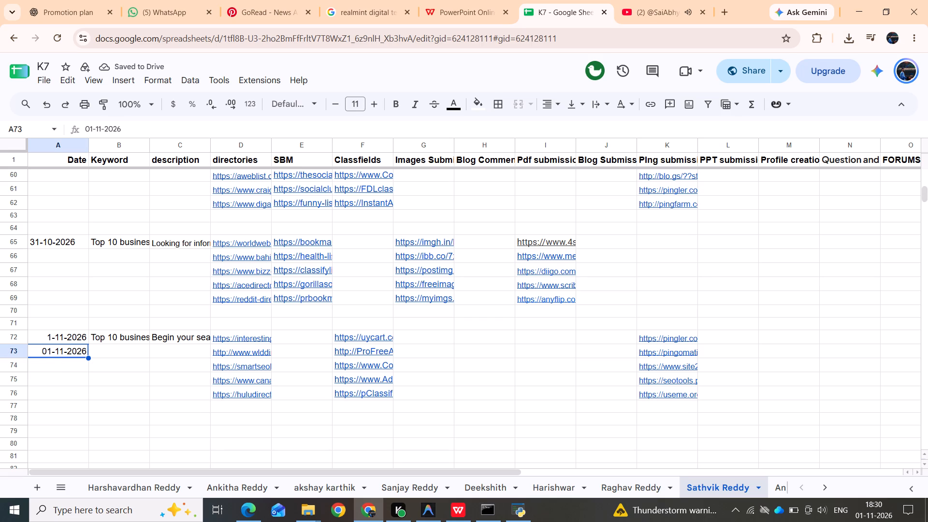
pyautogui.moveTo(63, 343); pyautogui.dragTo(63, 333)
pyautogui.click(79, 353)
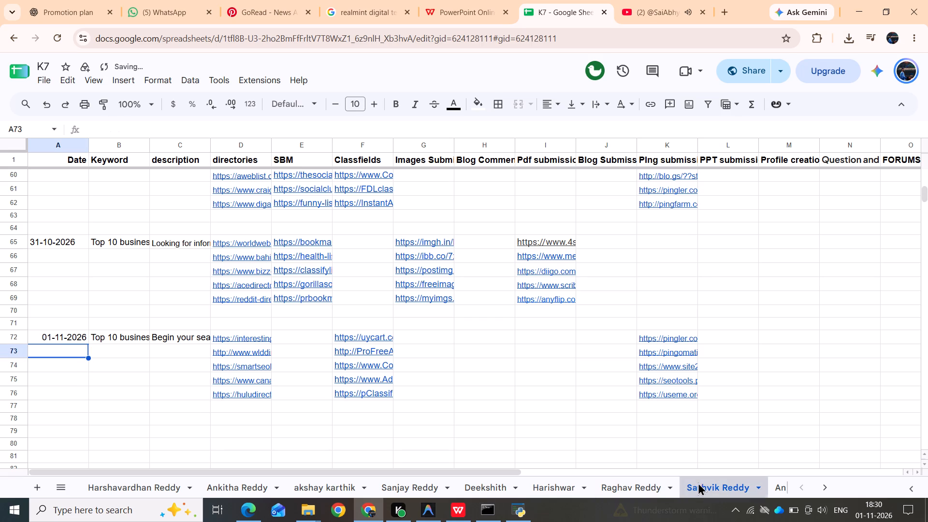
# On K7's Vyshnavi sheet, paste 01-11-2026 into A57, make it bold, and move it up to replace the newest date in A56.
pyautogui.click(774, 490)
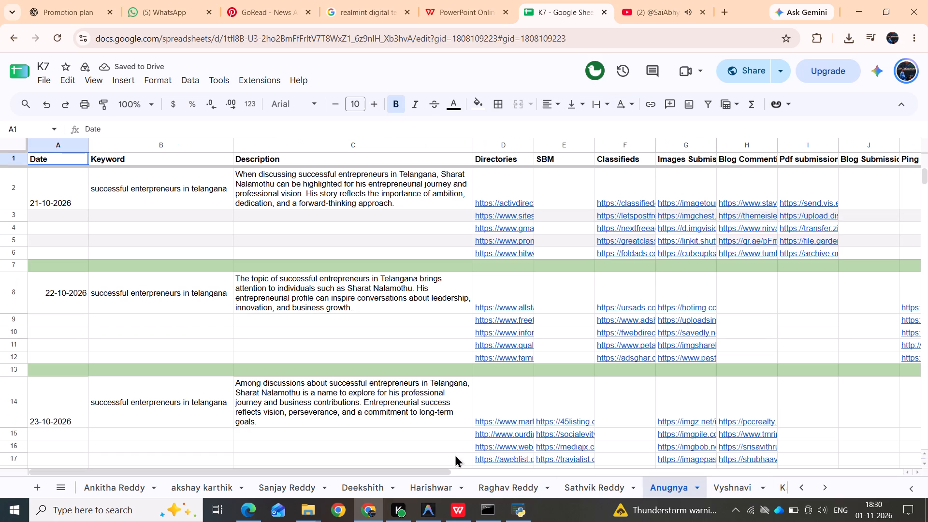
pyautogui.click(725, 480)
pyautogui.scroll(-1, 214, 408)
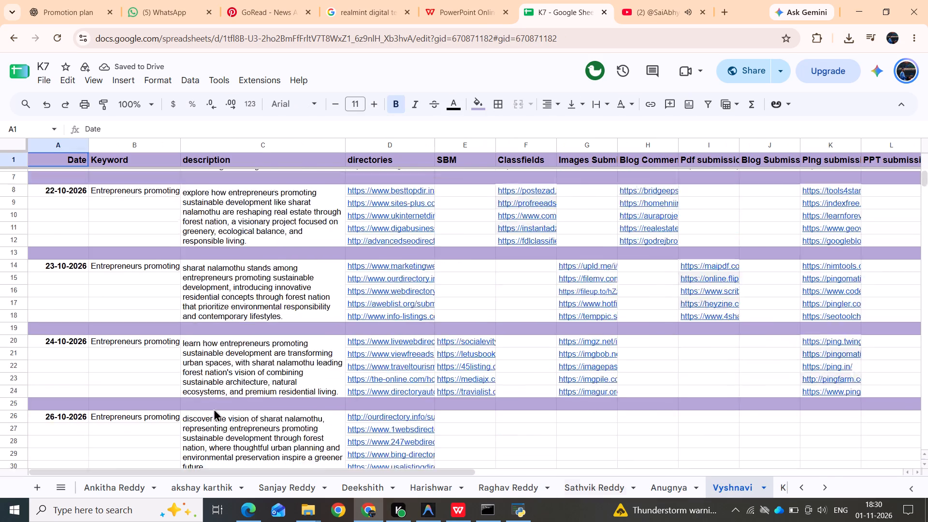
pyautogui.scroll(-8, 214, 408)
pyautogui.click(57, 319)
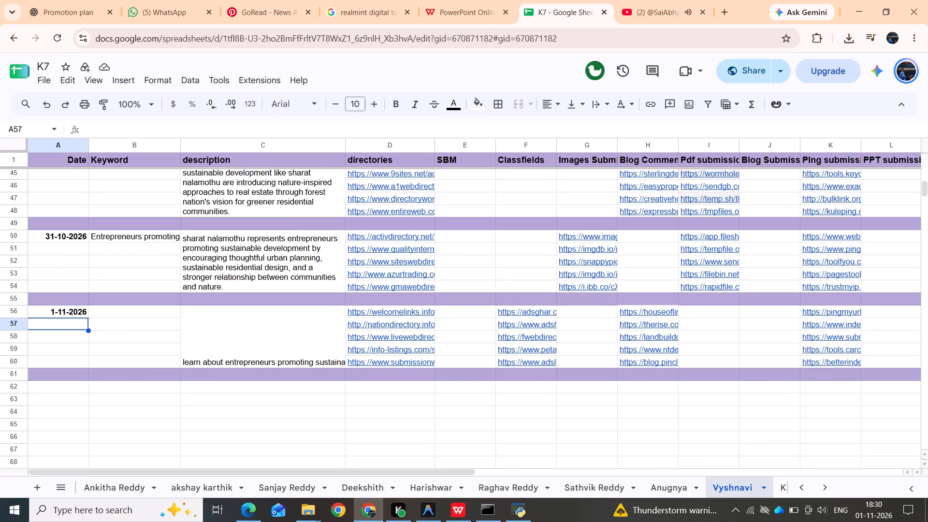
pyautogui.hotkey('ctrl', 'v')
pyautogui.tripleClick(61, 323)
pyautogui.click(61, 323)
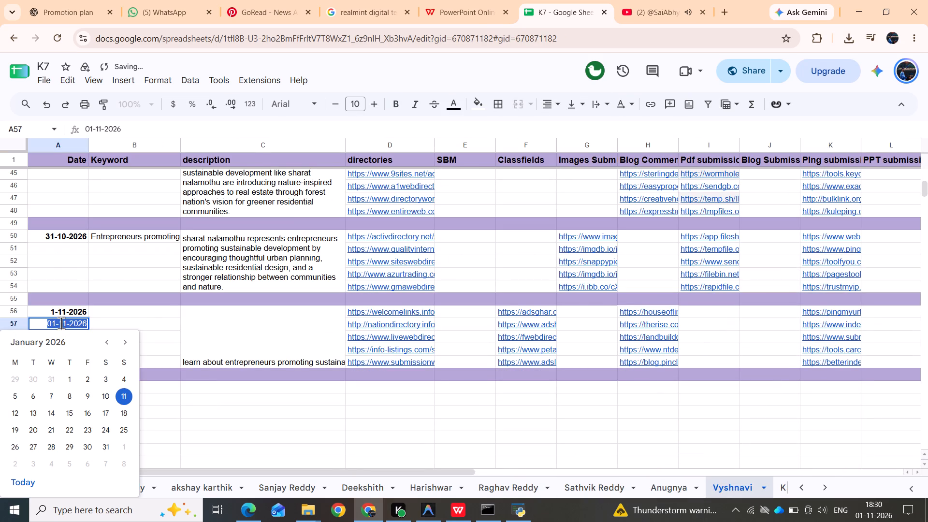
pyautogui.hotkey('ctrl', 'b')
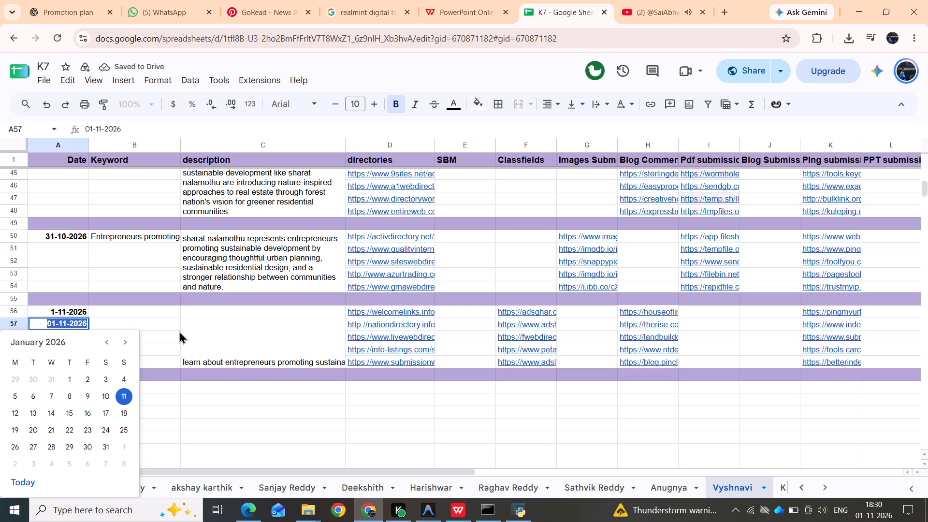
pyautogui.click(183, 341)
pyautogui.click(87, 324)
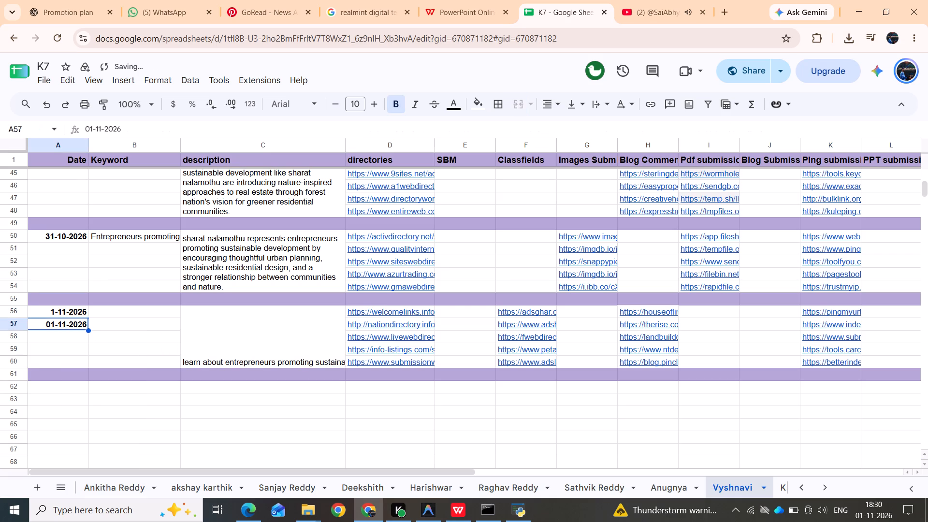
pyautogui.moveTo(85, 330); pyautogui.dragTo(83, 316)
pyautogui.click(83, 316)
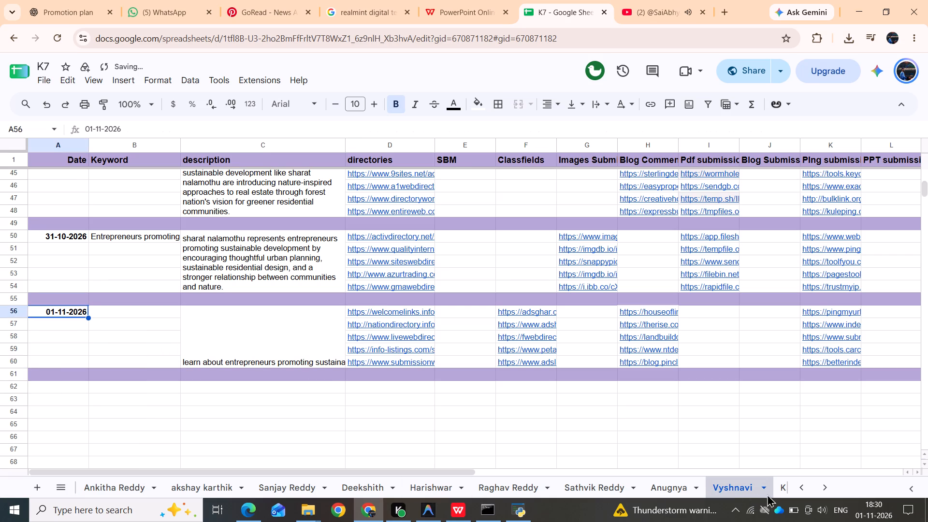
pyautogui.click(777, 486)
pyautogui.scroll(-7, 217, 373)
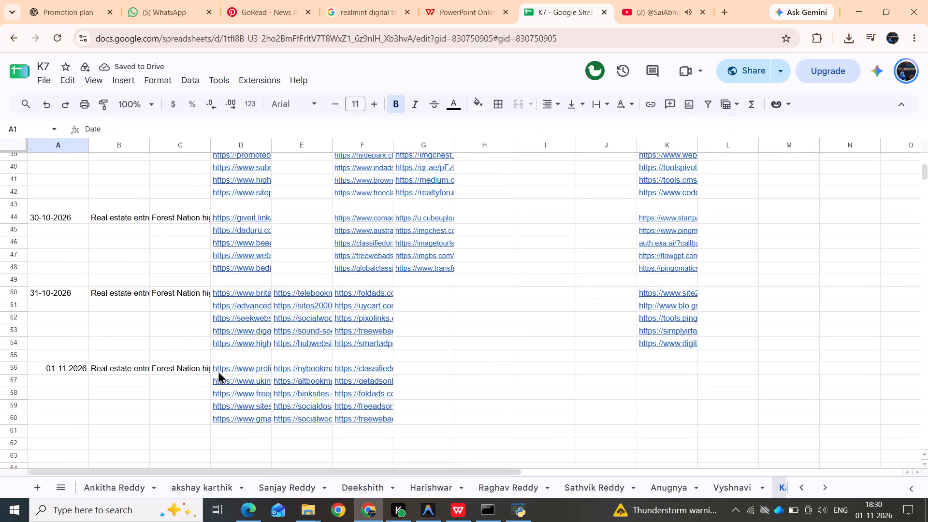
pyautogui.scroll(-4, 218, 371)
pyautogui.scroll(1, 110, 303)
# On K7's Kavya sheet, paste 01-11-2026 into A57, move it up to replace the newest date in A56, and save.
pyautogui.click(827, 490)
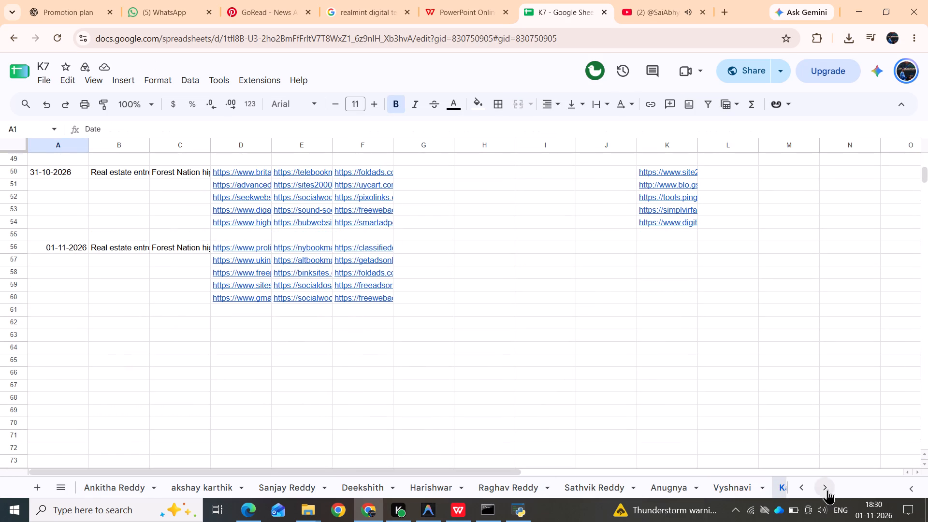
pyautogui.click(248, 481)
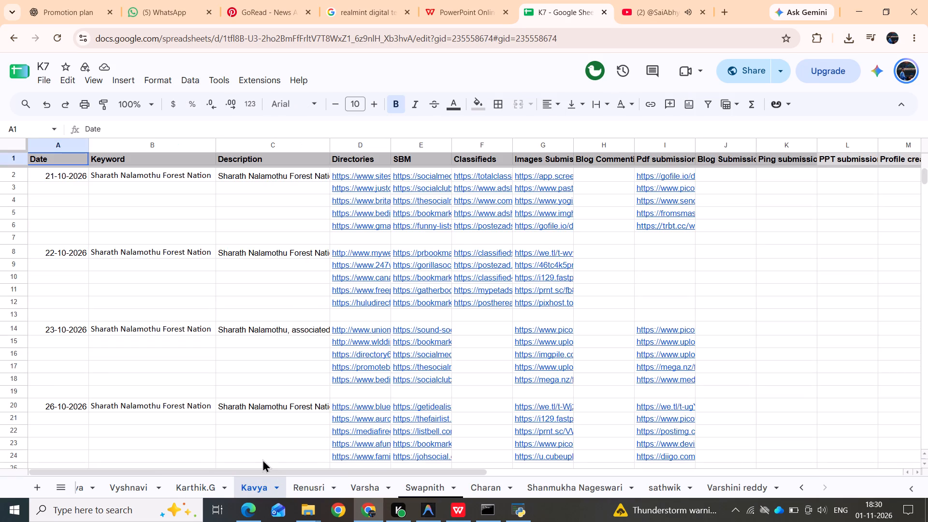
pyautogui.scroll(-11, 262, 457)
pyautogui.click(69, 222)
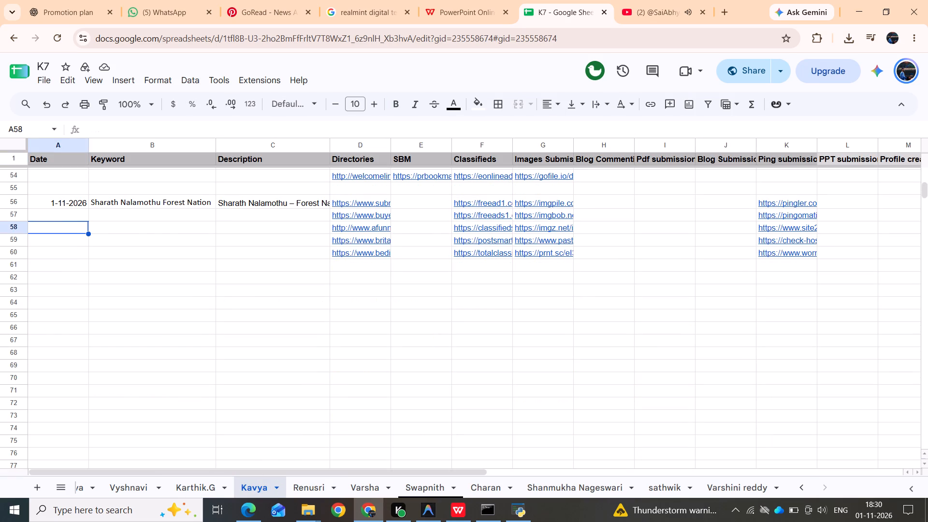
pyautogui.click(70, 216)
pyautogui.hotkey('ctrl', 'v')
pyautogui.moveTo(63, 221); pyautogui.dragTo(65, 206)
pyautogui.hotkey('ctrl', 's')
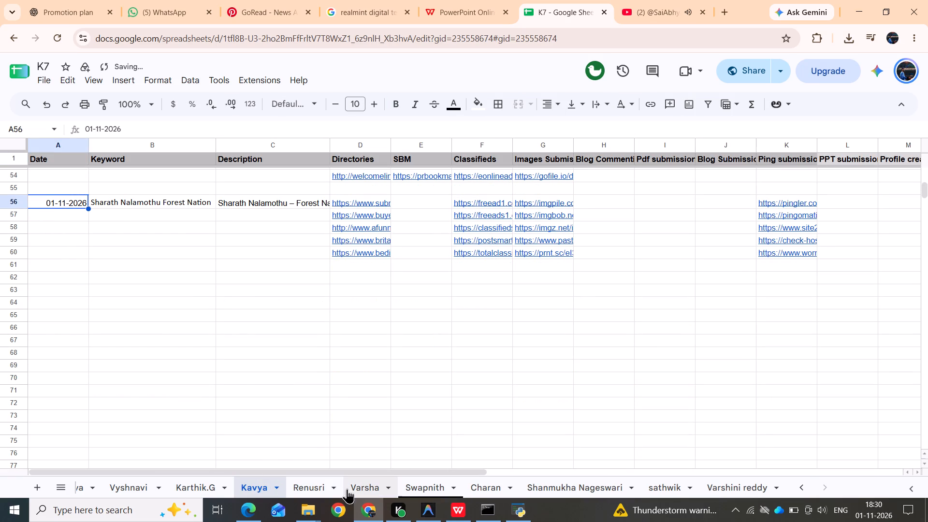
# On K7's Renusri sheet, paste 01-11-2026 into A63, move it up to replace the newest date in A62, and save.
pyautogui.click(319, 479)
pyautogui.scroll(-9, 142, 337)
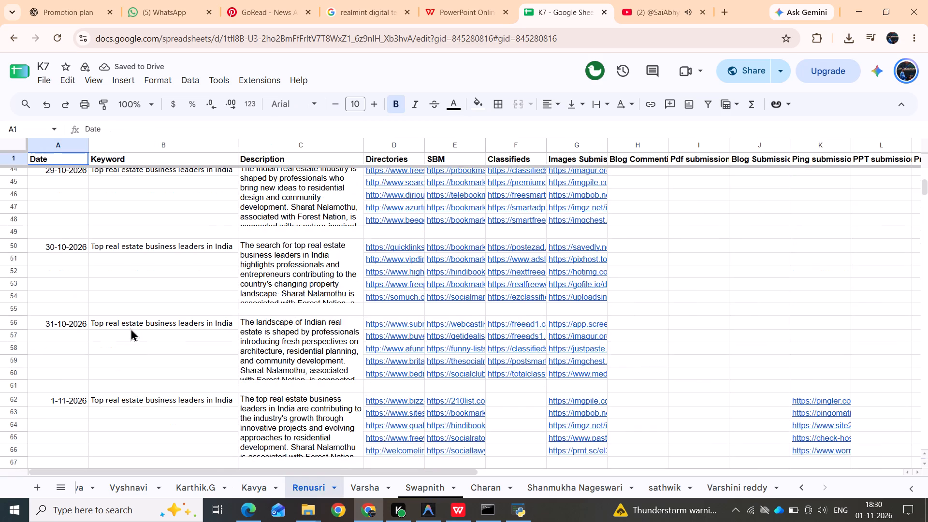
pyautogui.scroll(-1, 125, 328)
pyautogui.click(60, 348)
pyautogui.hotkey('ctrl', 'v')
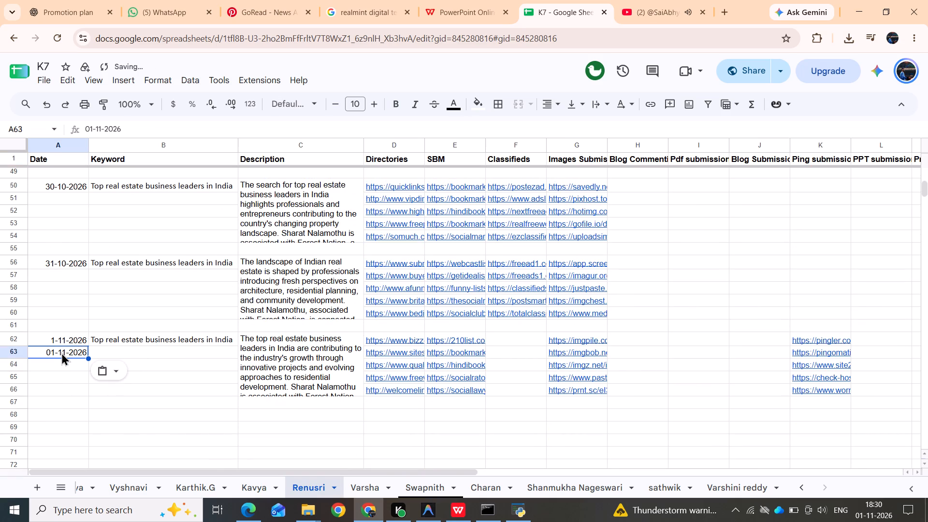
pyautogui.moveTo(60, 359); pyautogui.dragTo(59, 338)
pyautogui.hotkey('ctrl', 's')
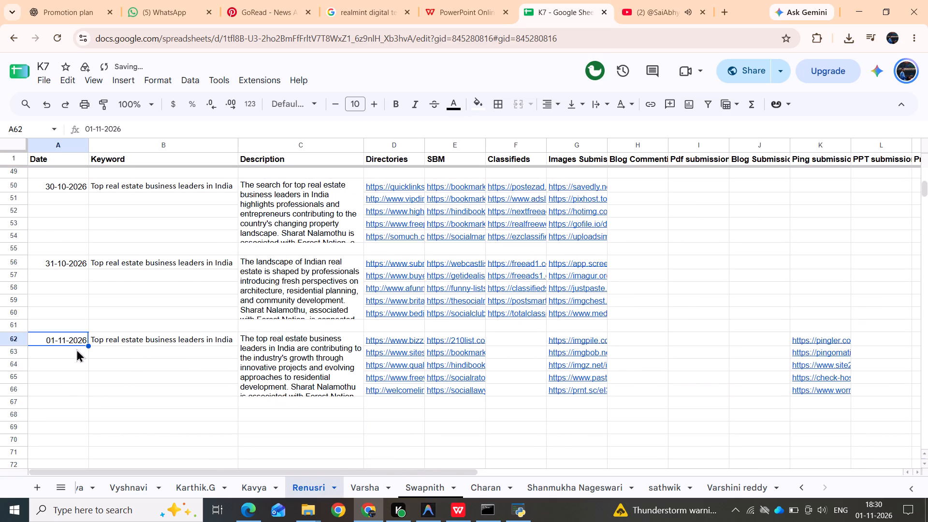
# On K7's Varsha sheet, paste 01-11-2026 into A45, move it up to replace the newest date in A44, and save.
pyautogui.click(362, 481)
pyautogui.scroll(-7, 230, 365)
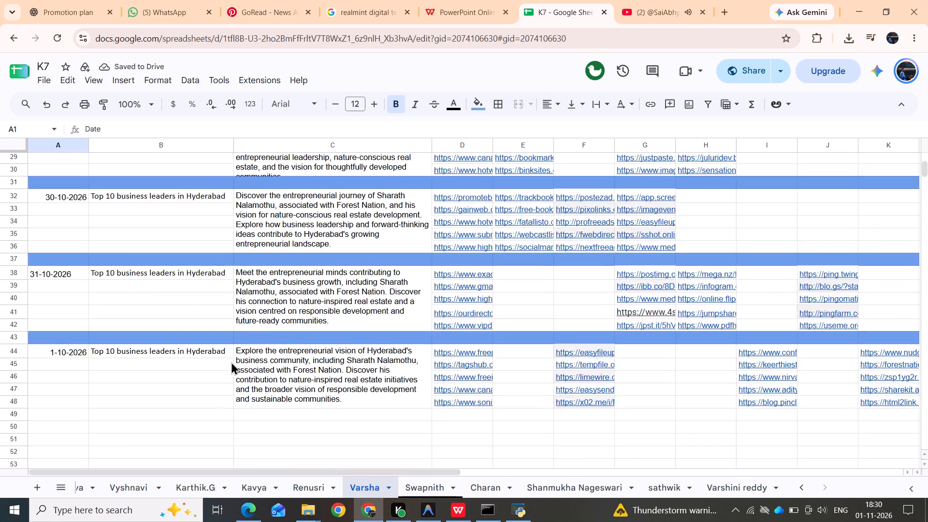
pyautogui.scroll(-2, 231, 362)
pyautogui.click(73, 188)
pyautogui.hotkey('ctrl', 'v')
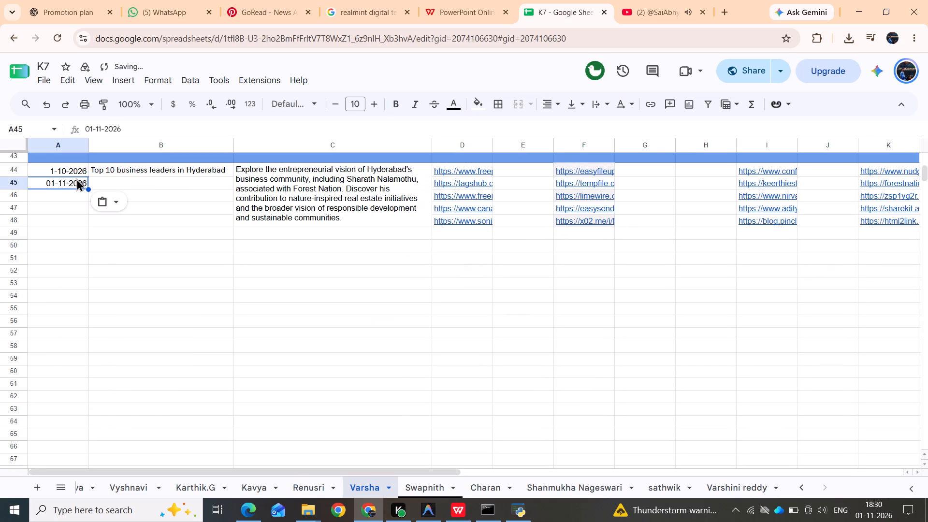
pyautogui.moveTo(72, 189); pyautogui.dragTo(69, 174)
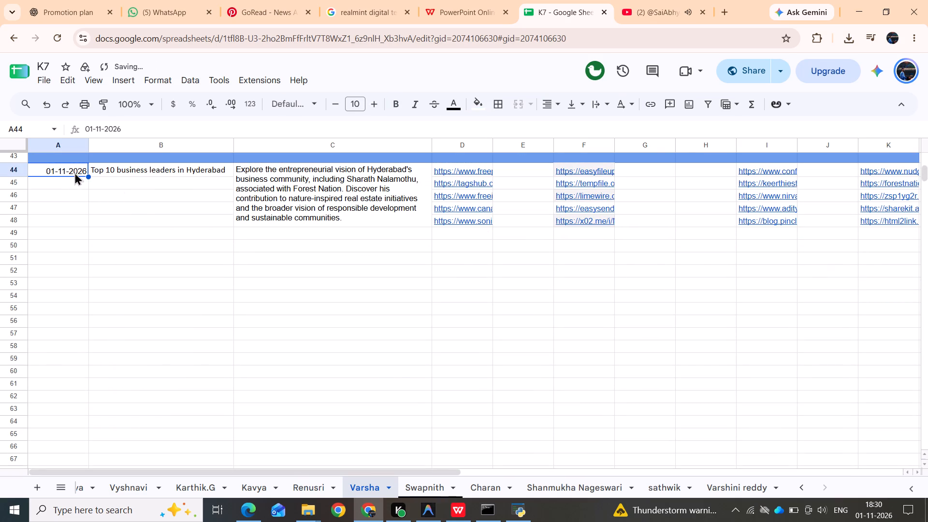
pyautogui.hotkey('ctrl', 's')
# On K7's Swapnith sheet, paste 01-11-2026 into A45, move it up to replace the newest date in A44, and save.
pyautogui.click(427, 478)
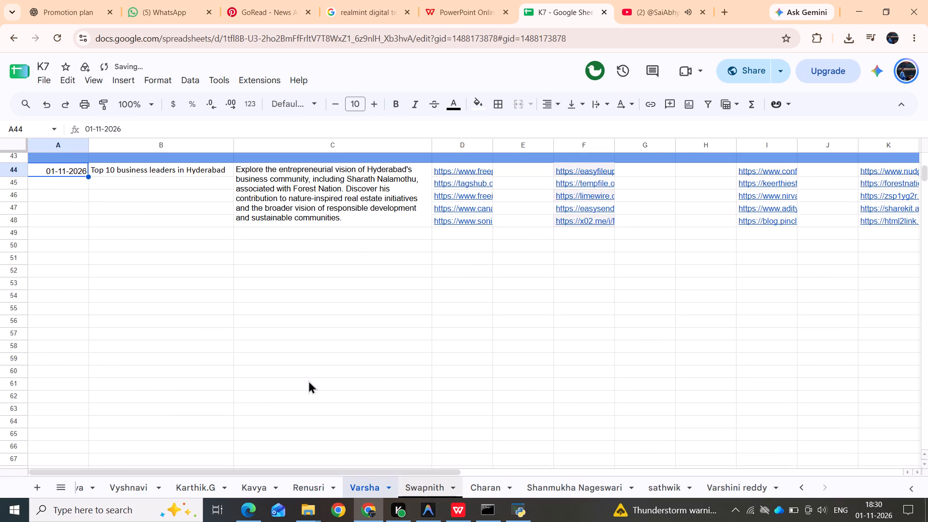
pyautogui.scroll(-12, 253, 338)
pyautogui.scroll(4, 160, 294)
pyautogui.click(65, 235)
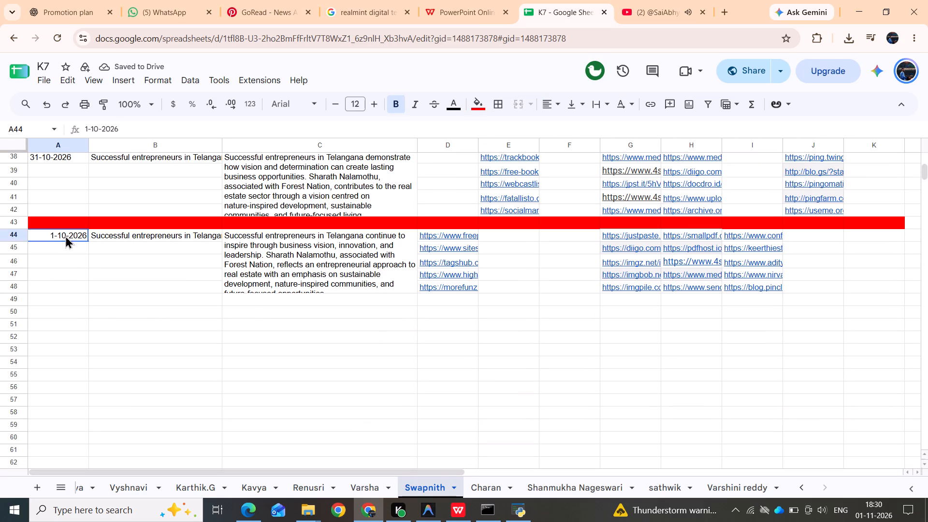
pyautogui.click(67, 245)
pyautogui.hotkey('ctrl', 'v')
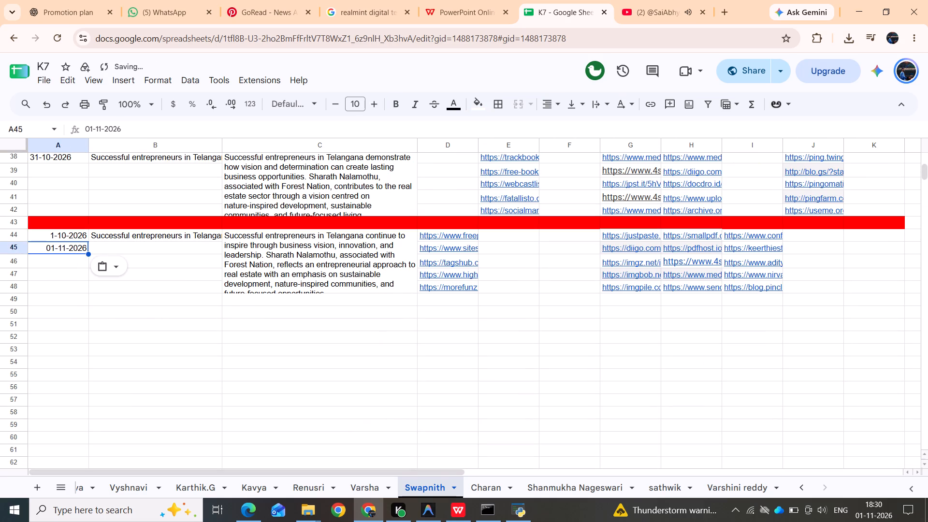
pyautogui.moveTo(68, 255); pyautogui.dragTo(67, 231)
pyautogui.hotkey('ctrl', 's')
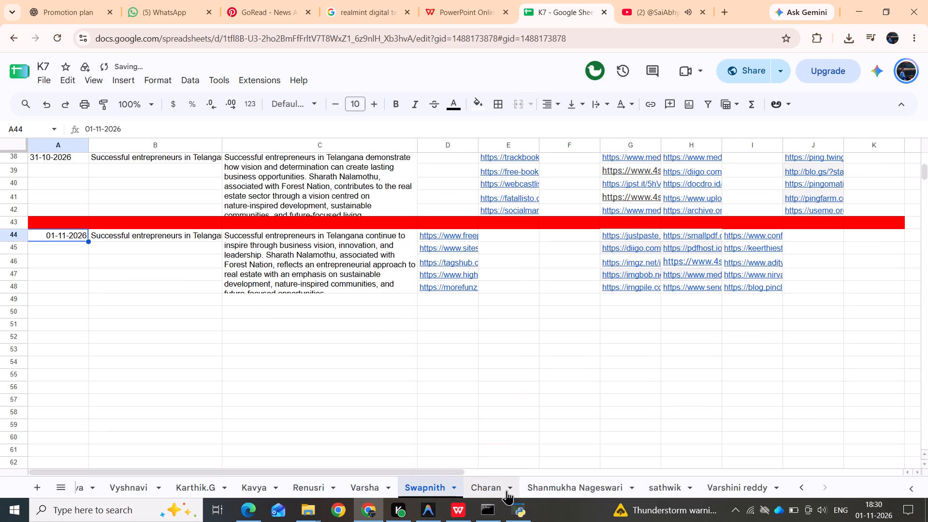
# On K7's Charan sheet, paste 01-11-2026 into A63 and move it up to replace the newest date in A62.
pyautogui.click(507, 490)
pyautogui.scroll(-11, 319, 343)
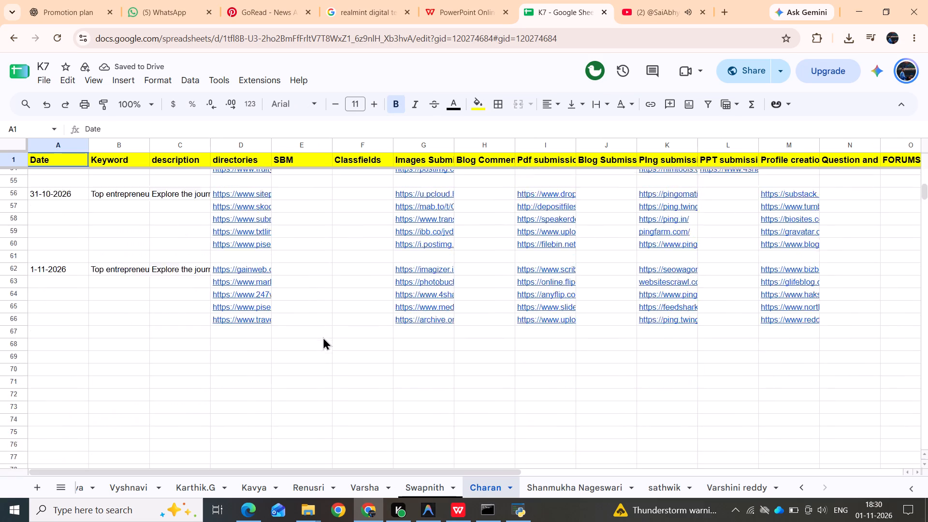
pyautogui.scroll(-1, 323, 337)
pyautogui.scroll(1, 166, 271)
pyautogui.click(59, 286)
pyautogui.hotkey('ctrl', 'v')
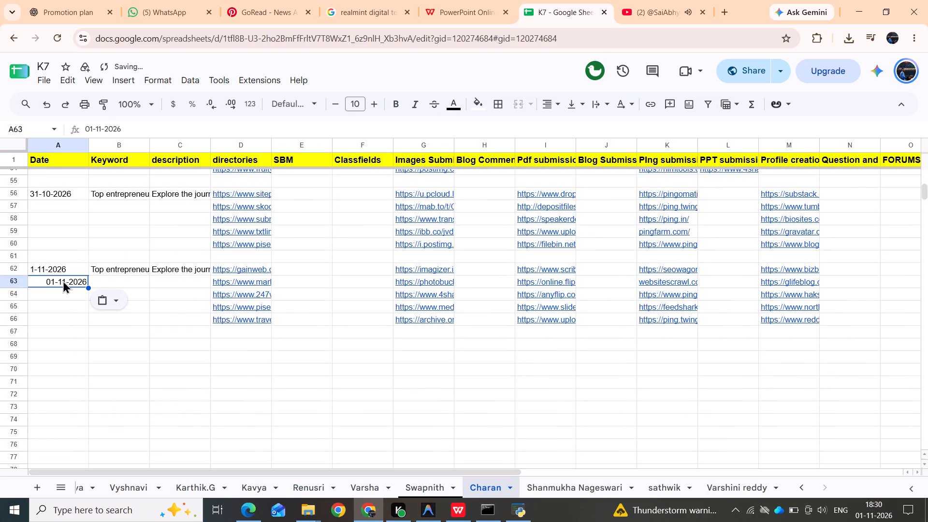
pyautogui.moveTo(65, 287); pyautogui.dragTo(64, 271)
pyautogui.click(64, 271)
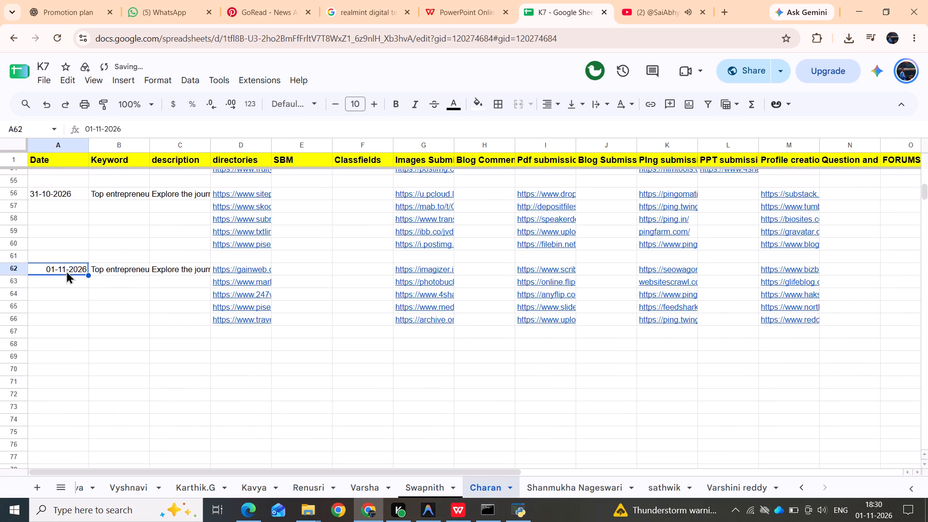
# On K7's Shanmukha sheet, paste 01-11-2026 into A46, move it up to replace the newest date in A45, and save.
pyautogui.click(528, 478)
pyautogui.scroll(-4, 393, 388)
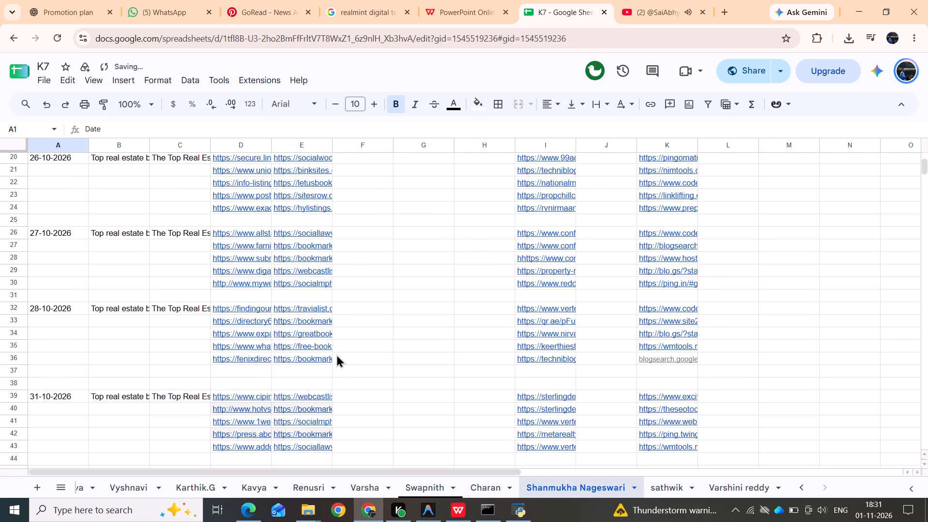
pyautogui.scroll(-3, 336, 354)
pyautogui.click(78, 303)
pyautogui.hotkey('ctrl', 'v')
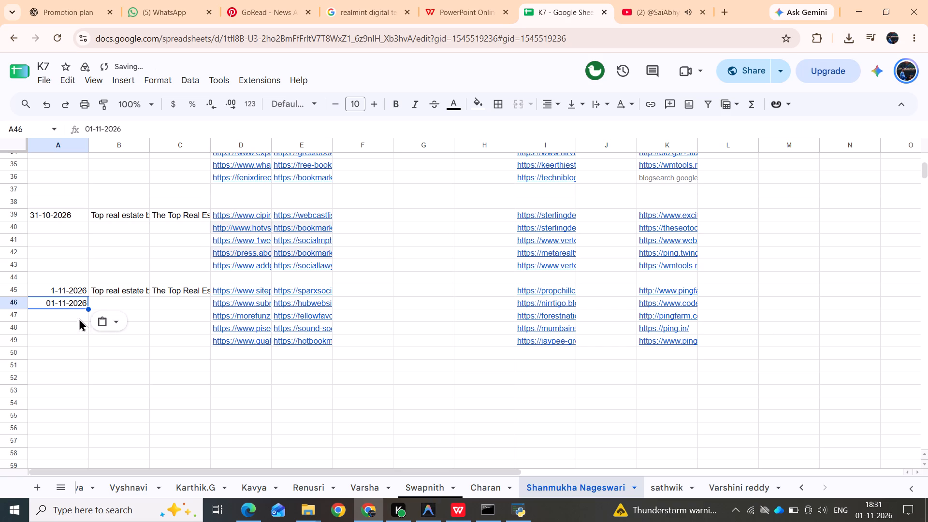
pyautogui.moveTo(63, 308); pyautogui.dragTo(62, 295)
pyautogui.click(62, 295)
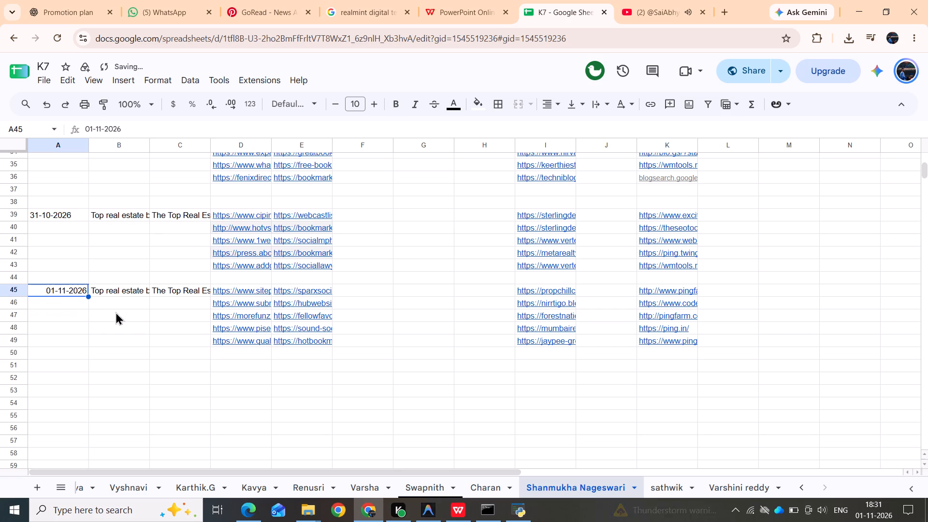
pyautogui.hotkey('ctrl', 's')
# On K7's sathwik sheet, paste 01-11-2026 into A57, move it up to replace the newest date in A56, and save.
pyautogui.click(663, 483)
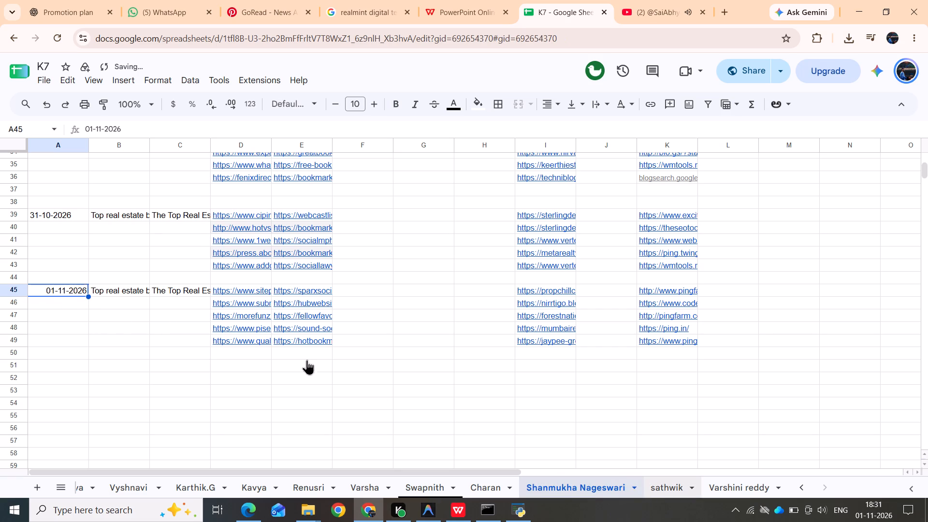
pyautogui.scroll(-9, 285, 353)
pyautogui.click(61, 377)
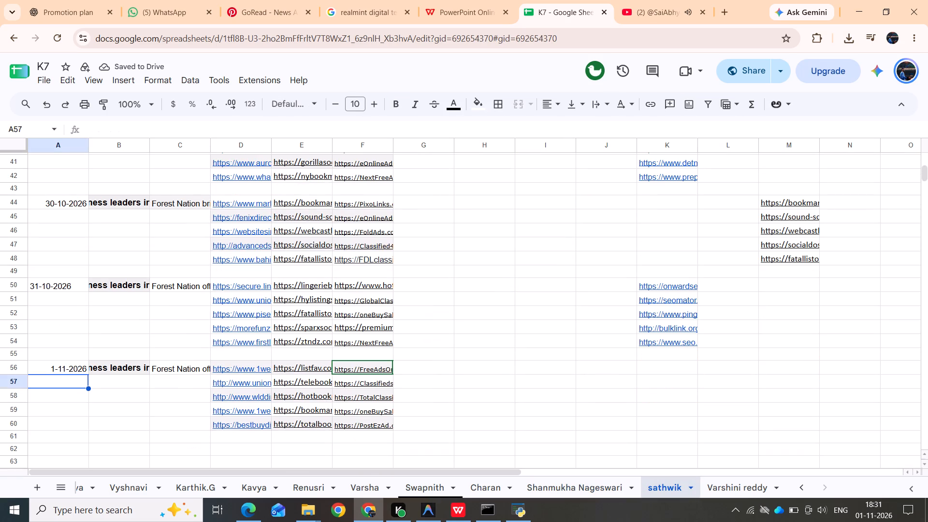
pyautogui.hotkey('ctrl', 'v')
pyautogui.moveTo(66, 388); pyautogui.dragTo(65, 373)
pyautogui.click(67, 372)
pyautogui.hotkey('ctrl', 's')
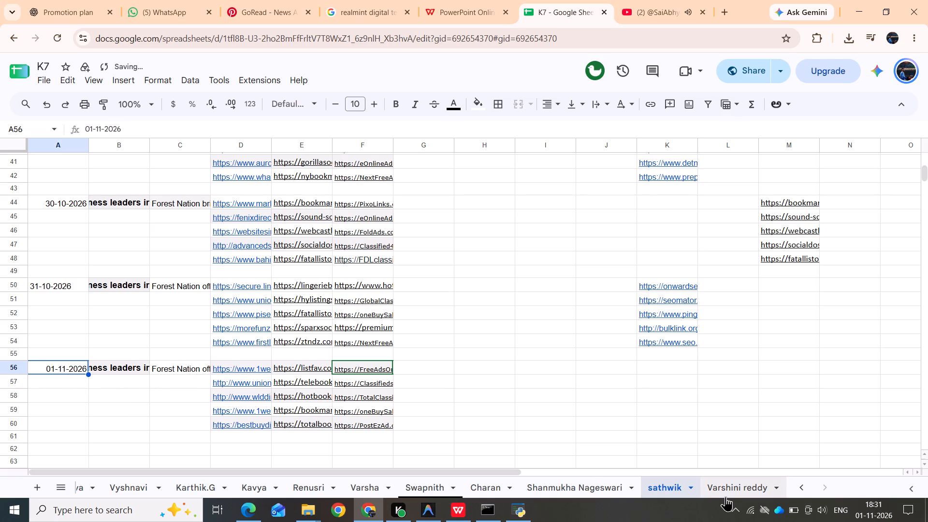
# Check the newest date entry on K7's Varshini sheet and look for any further sheets after it.
pyautogui.click(725, 496)
pyautogui.scroll(-11, 326, 392)
pyautogui.scroll(2, 354, 366)
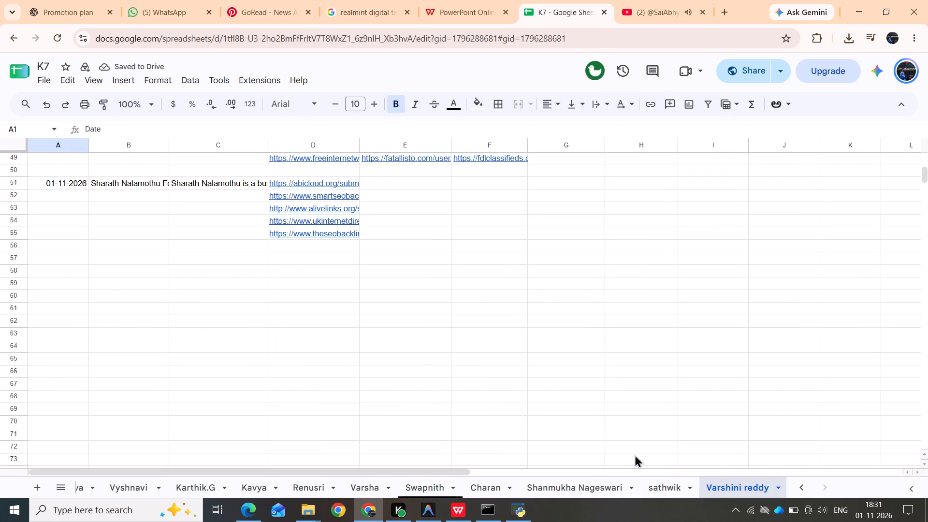
pyautogui.click(828, 494)
pyautogui.click(831, 495)
pyautogui.click(826, 493)
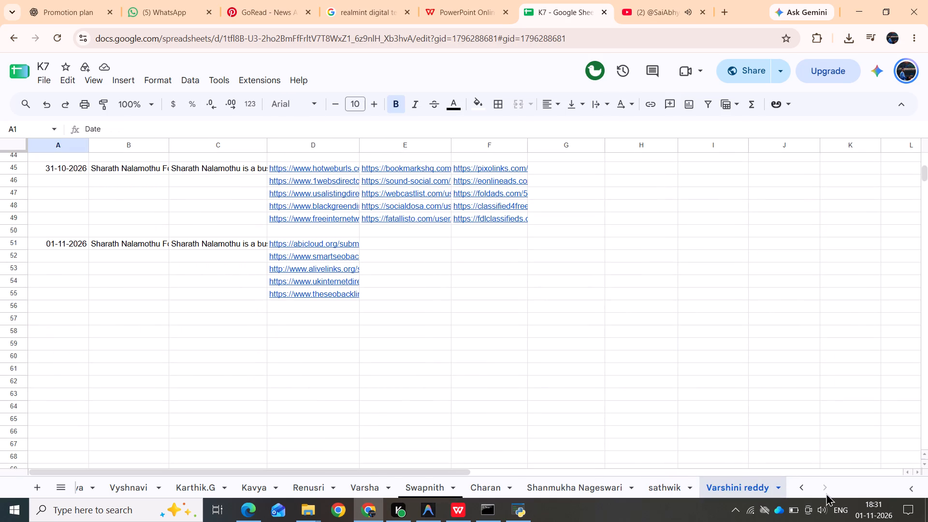
pyautogui.tripleClick(822, 488)
pyautogui.click(822, 488)
# Save the K7 spreadsheet and close it.
pyautogui.hotkey('ctrl', 's')
pyautogui.hotkey('ctrl', 's')
pyautogui.hotkey('ctrl', 's')
pyautogui.click(596, 6)
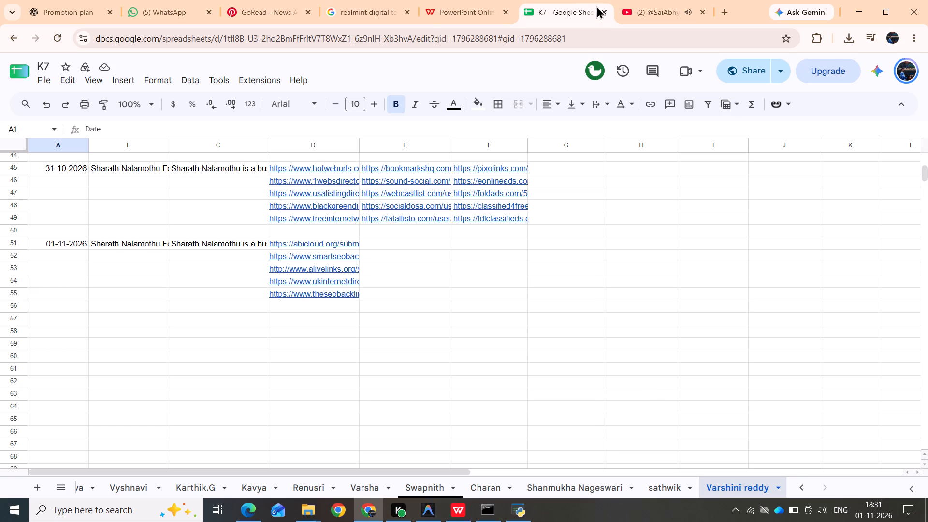
pyautogui.click(606, 9)
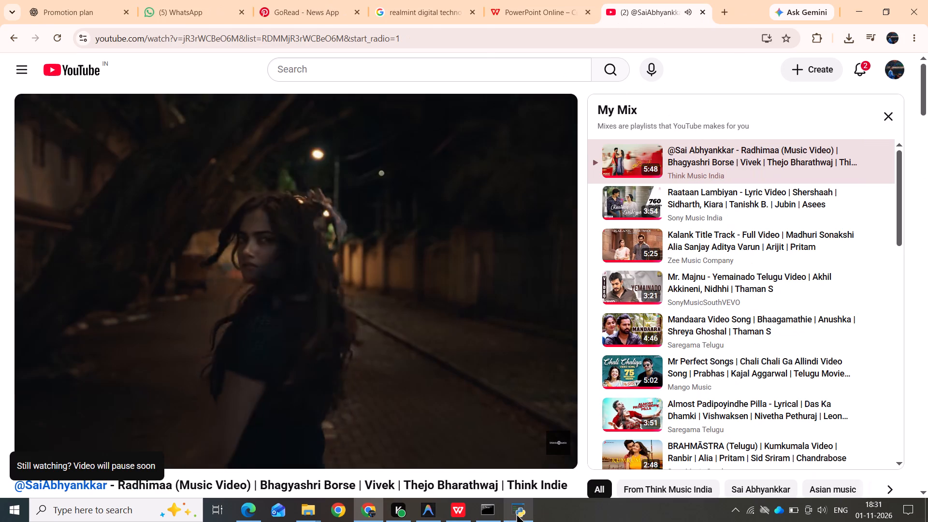
# Close the running Backlink Audit Checker and its console window.
pyautogui.click(516, 513)
pyautogui.click(464, 22)
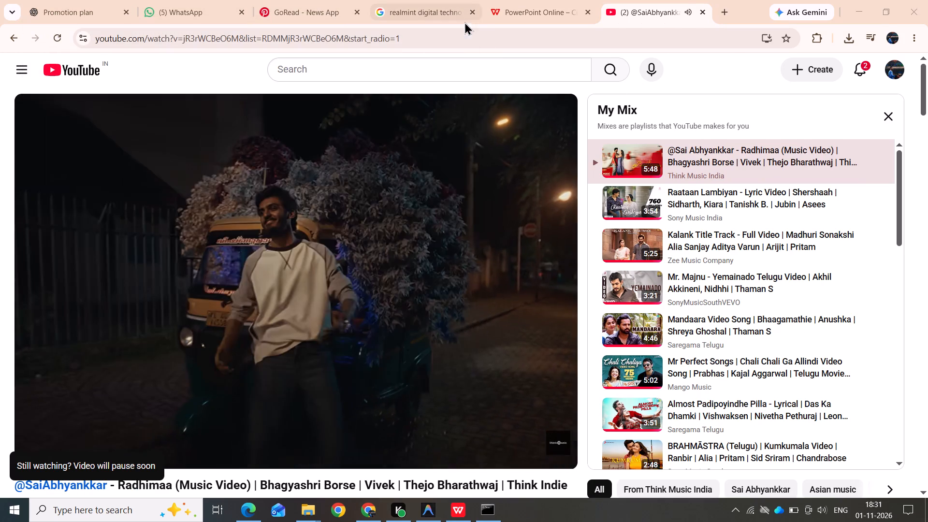
pyautogui.click(496, 505)
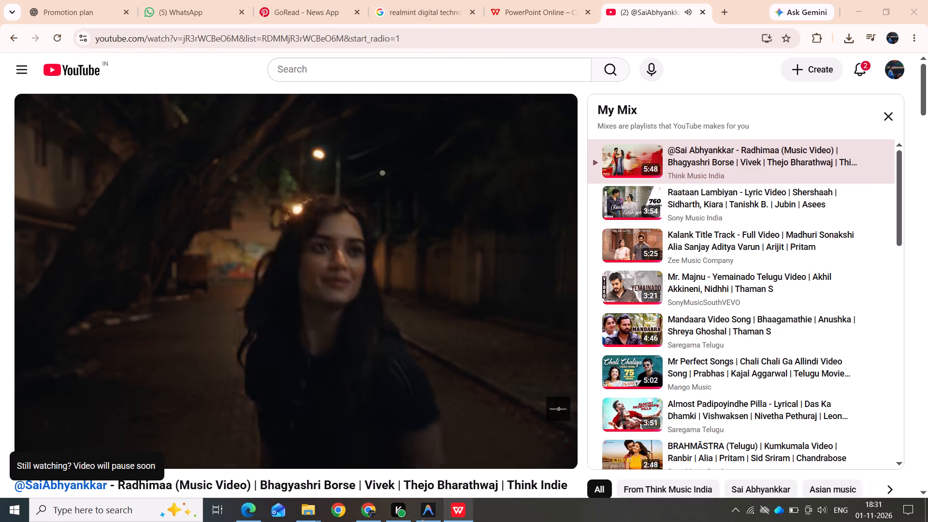
# Close the old checker folder window, reopen the Final_Backlink_Audit_Checker_v4 folder from the desktop, and run RUN_BACKLINK_AUDIT_FINAL.
pyautogui.click(303, 513)
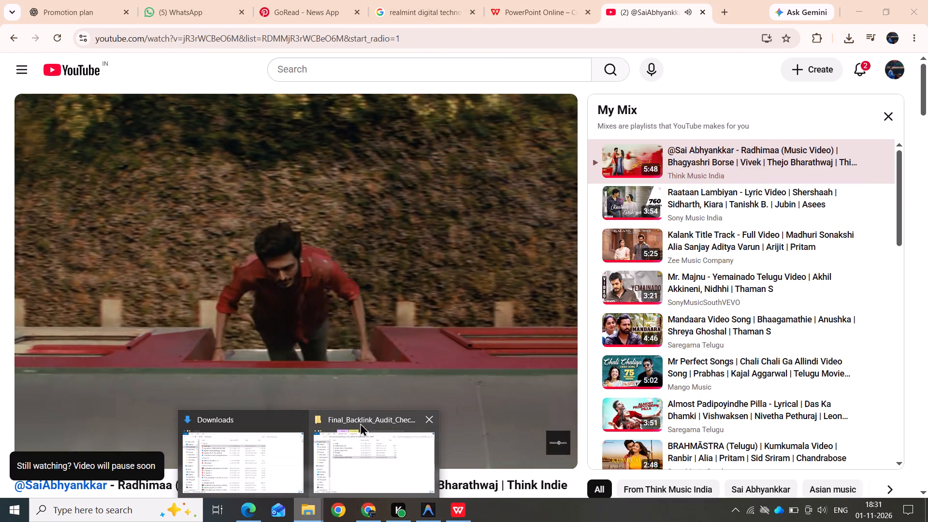
pyautogui.click(494, 0)
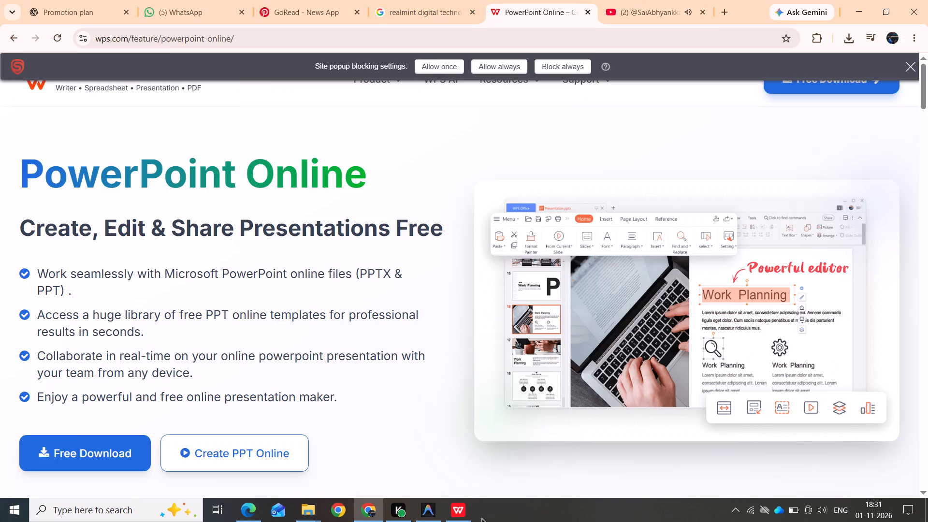
pyautogui.press('super+d')
pyautogui.click(312, 521)
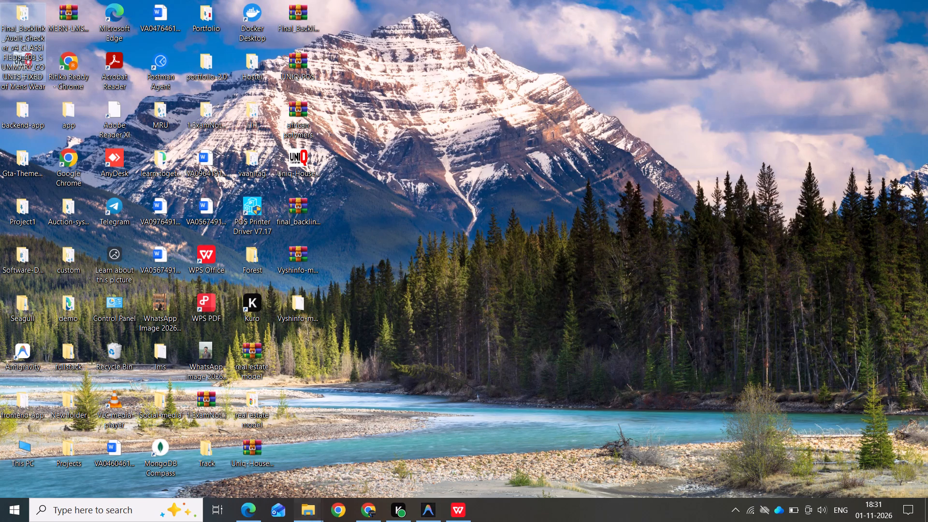
pyautogui.click(423, 420)
pyautogui.click(654, 365)
pyautogui.tripleClick(38, 15)
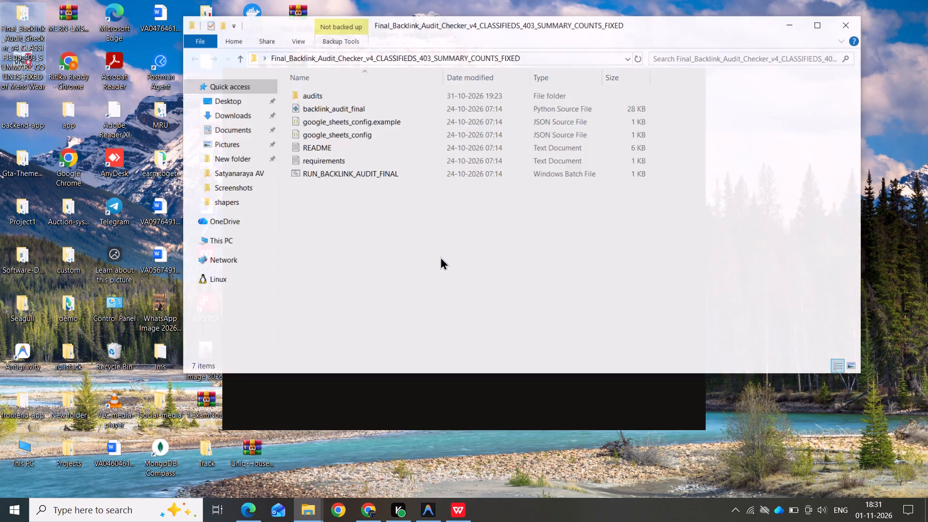
pyautogui.doubleClick(446, 171)
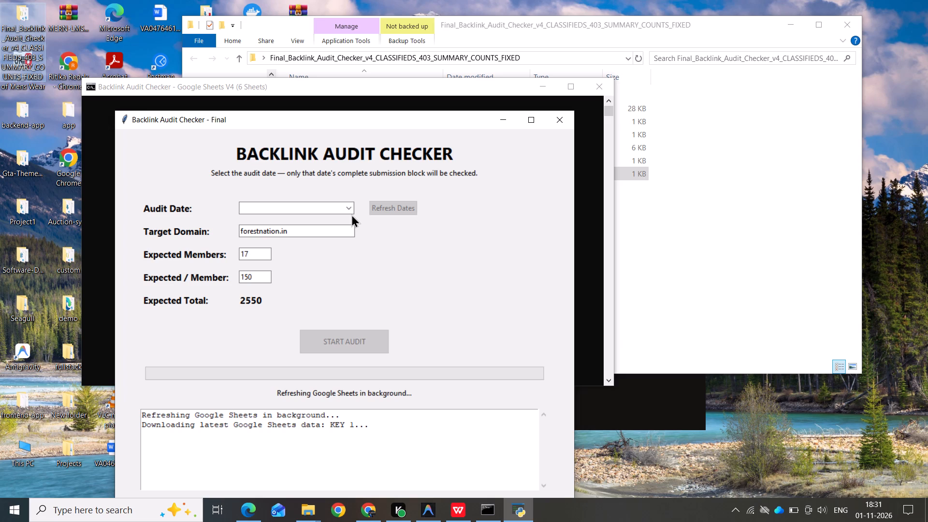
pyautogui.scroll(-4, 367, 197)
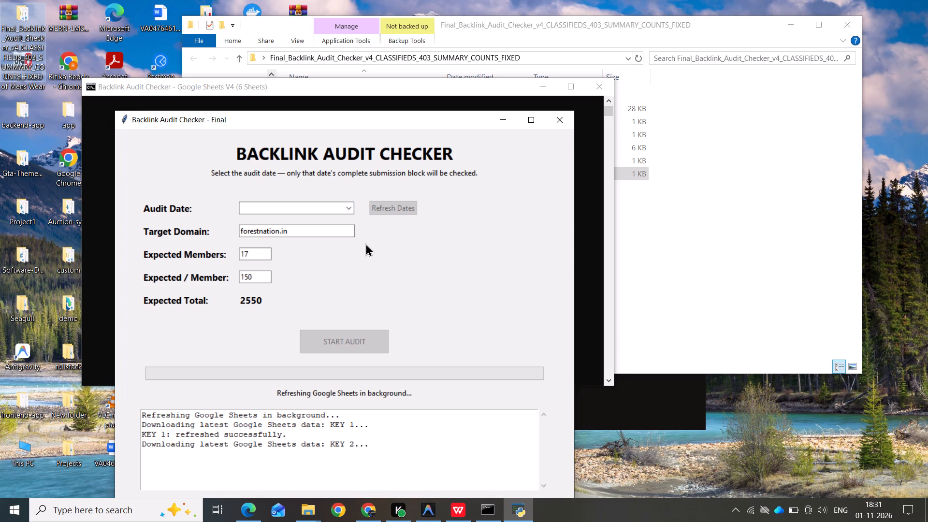